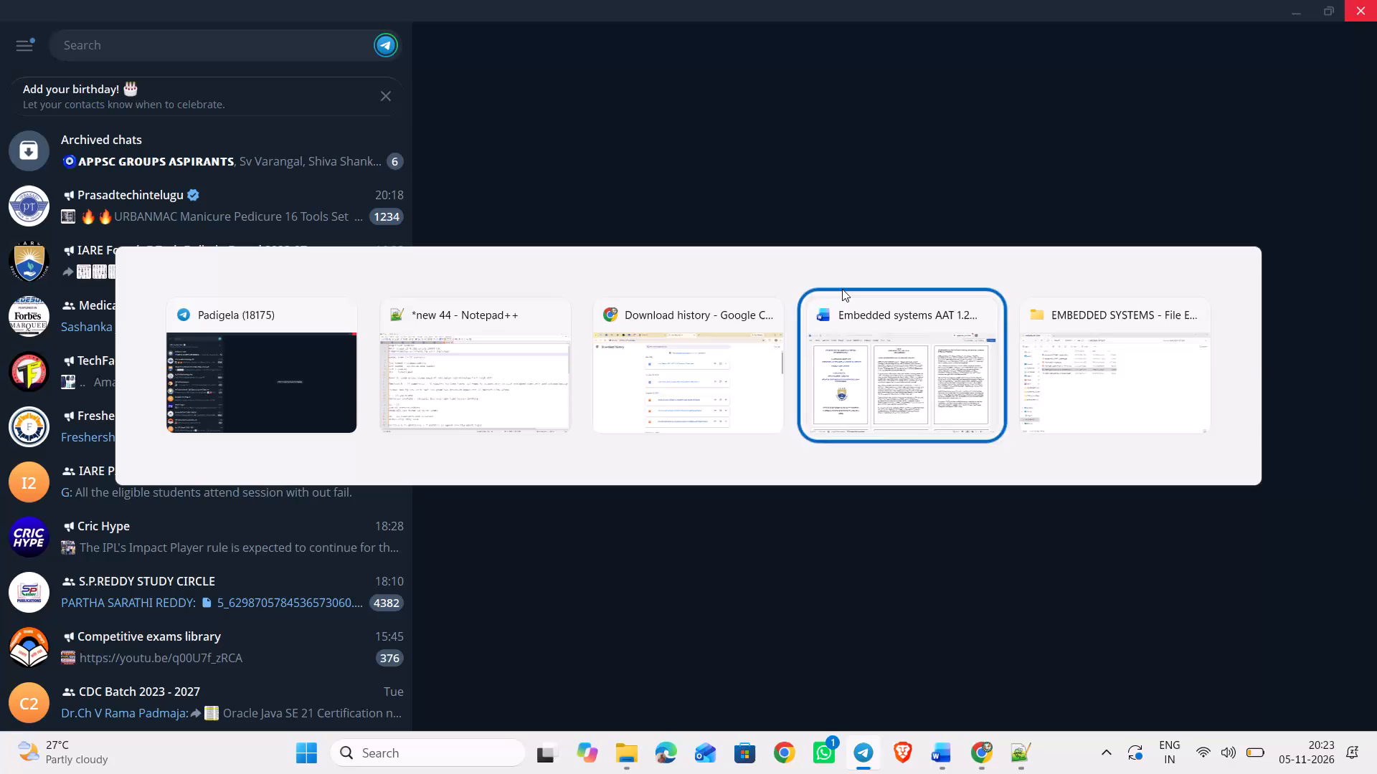
# Close the open Telegram window.
pyautogui.hotkey('alt', 'Tab')
pyautogui.hotkey('alt', 'Delete')
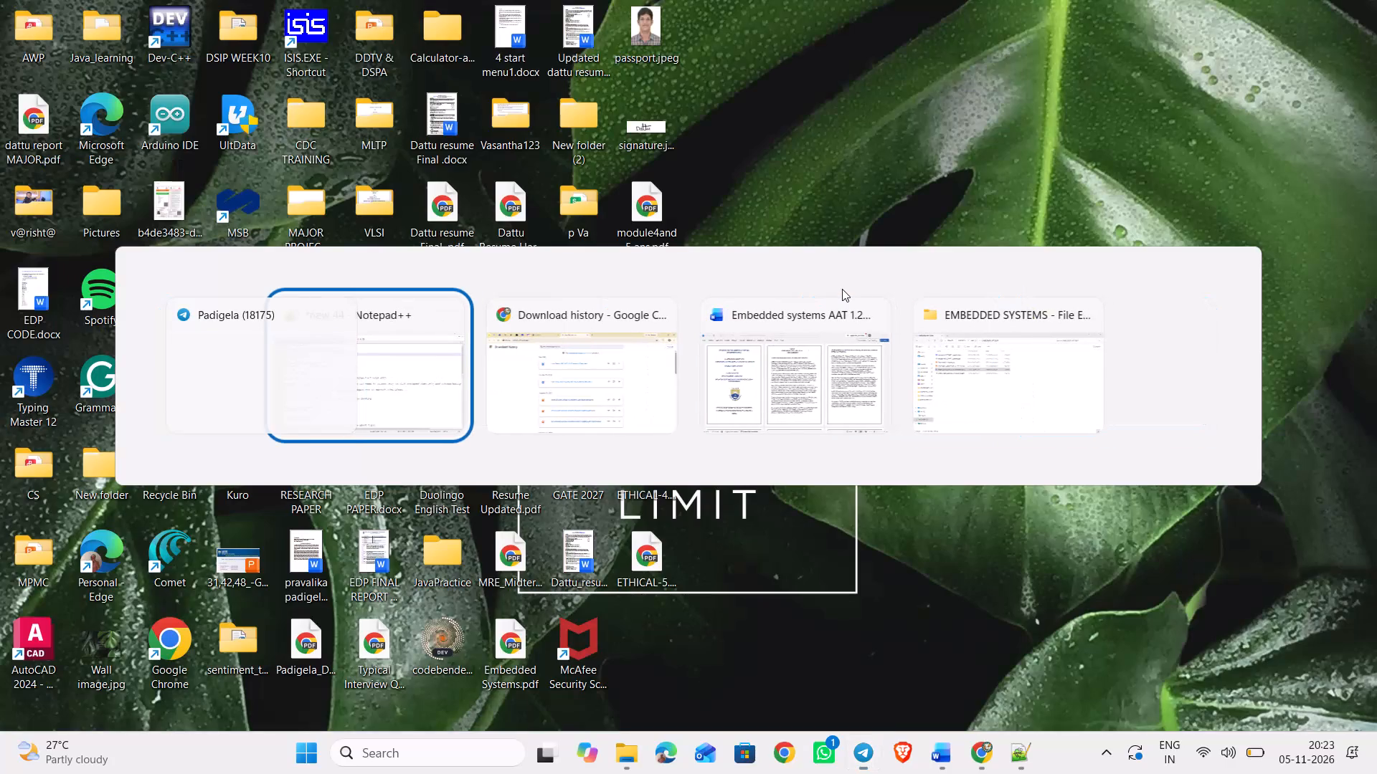
pyautogui.hotkey('alt', 'Tab')
pyautogui.hotkey('alt', 'Tab')
pyautogui.hotkey('alt', 'Tab')
pyautogui.hotkey('alt', 'Tab')
pyautogui.hotkey('alt', 'Tab')
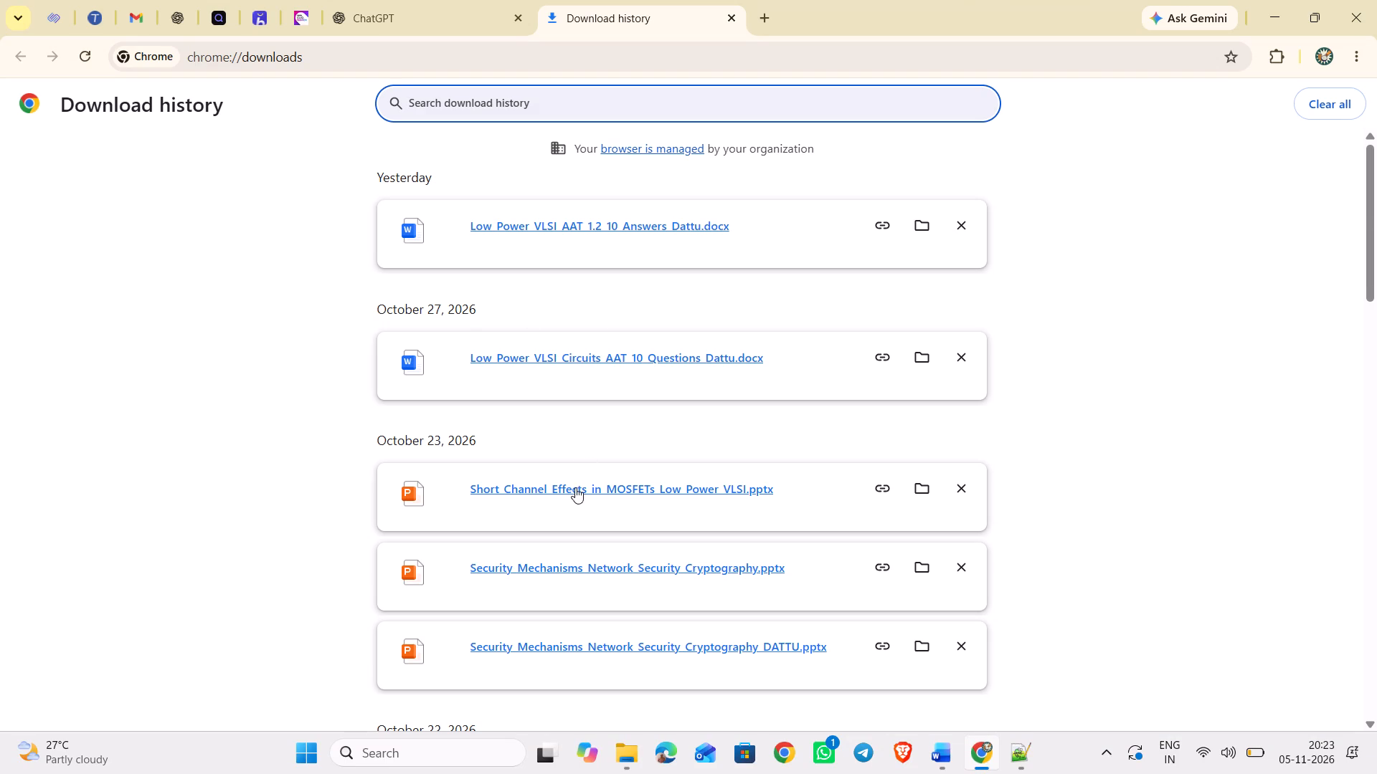
pyautogui.scroll(-7, 575, 487)
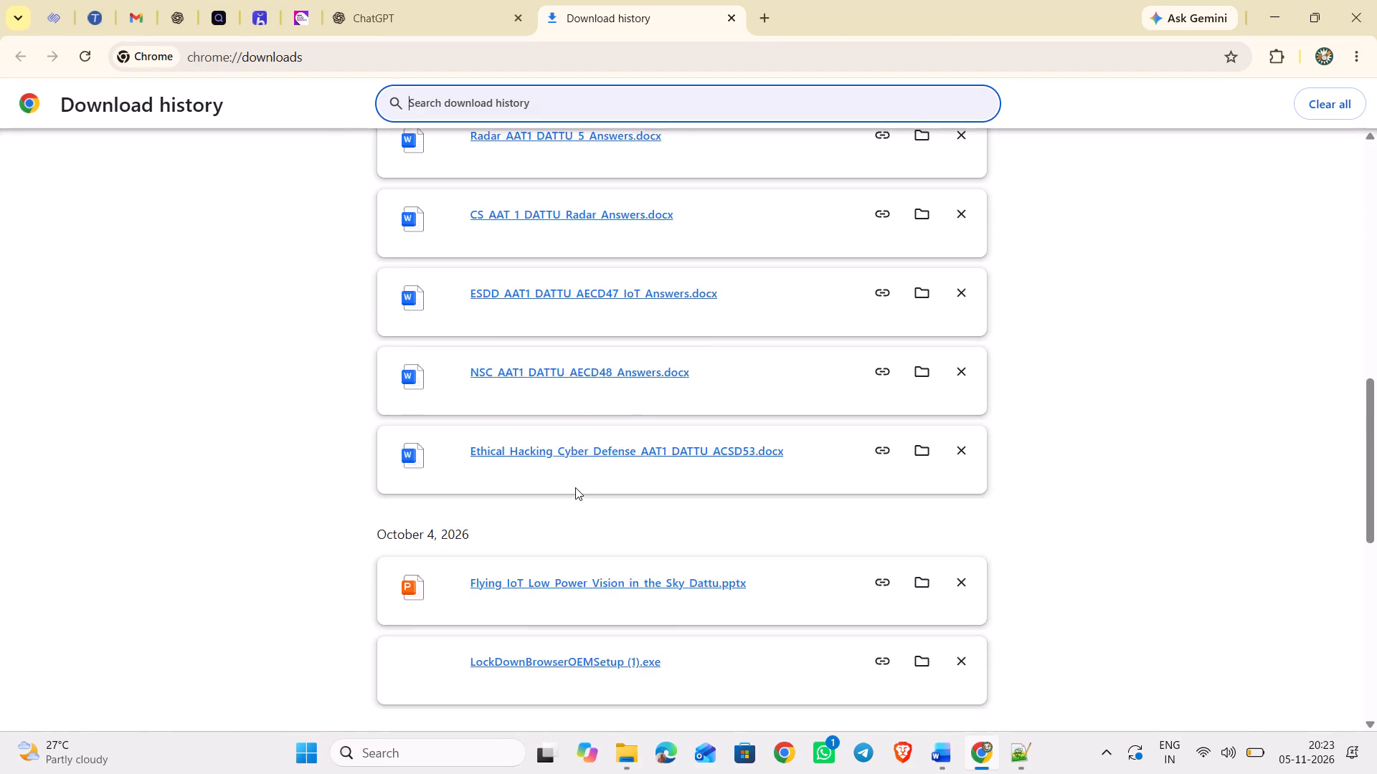
pyautogui.scroll(-1, 575, 487)
pyautogui.scroll(1, 575, 487)
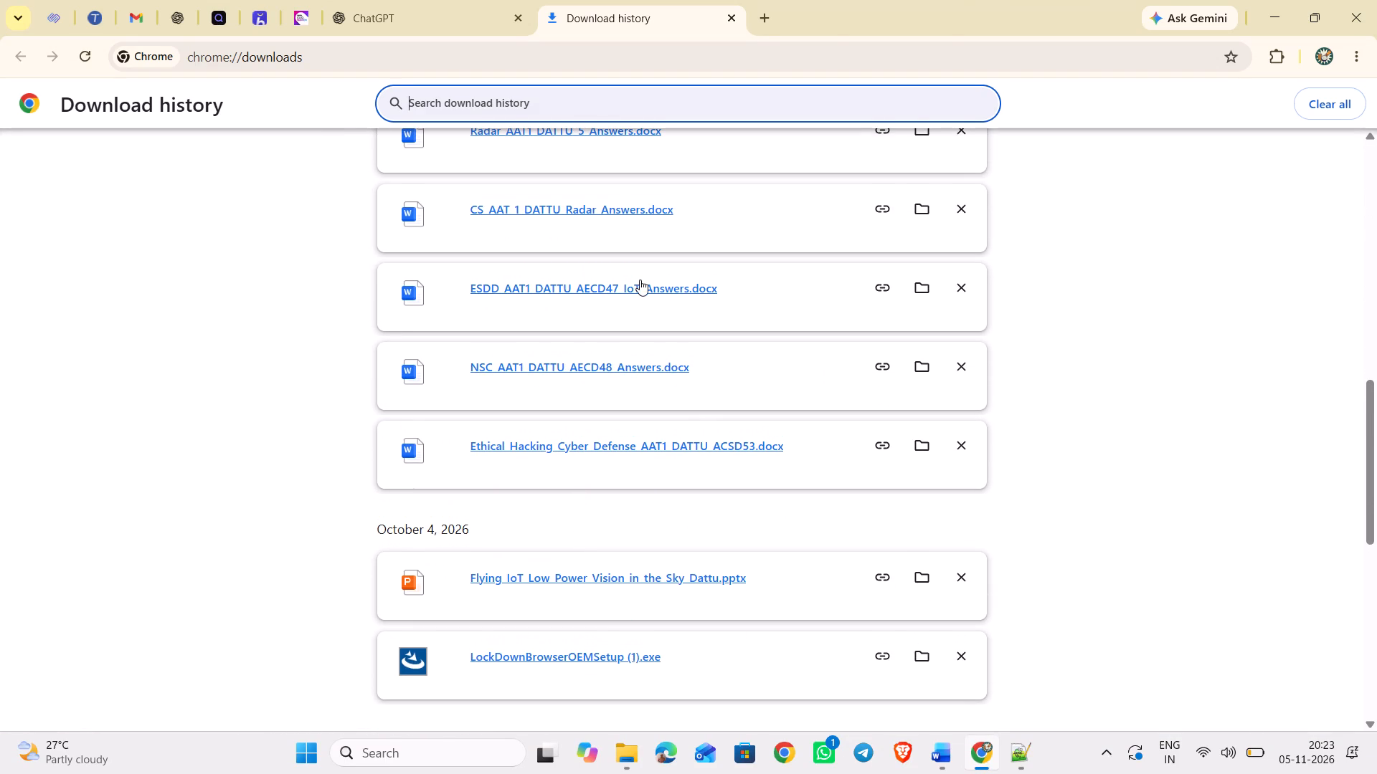
pyautogui.click(640, 285)
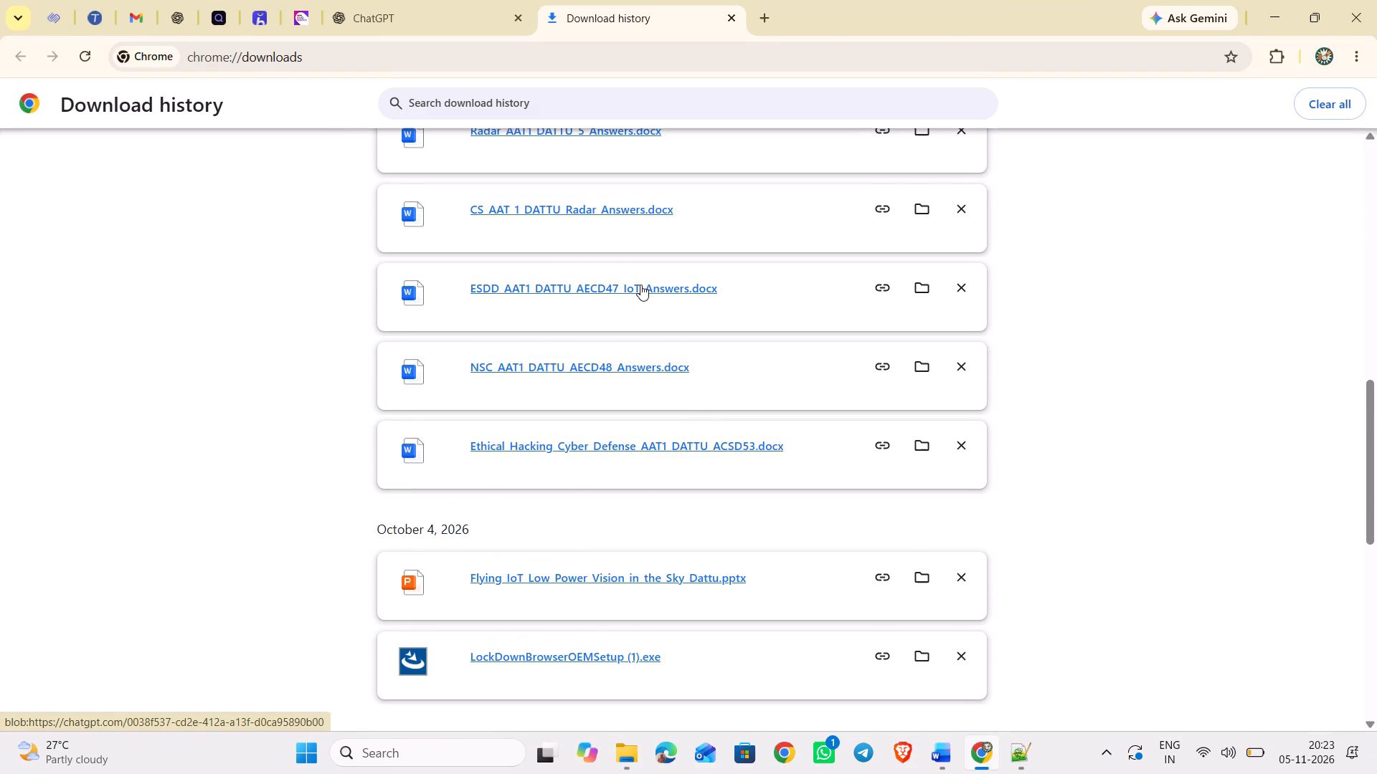
pyautogui.click(917, 293)
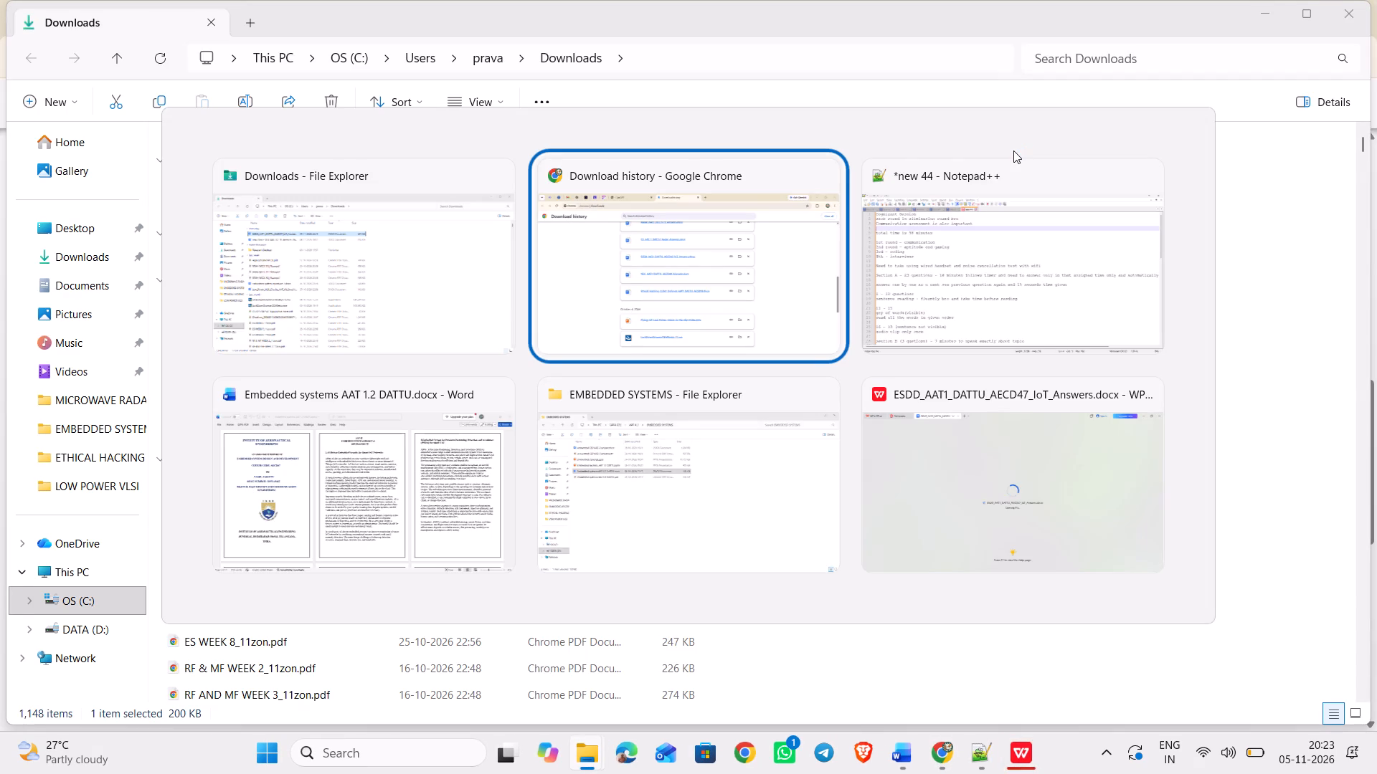
# Skip signing in to WPS Office and close its window with the ESDD answers document.
pyautogui.press('Delete')
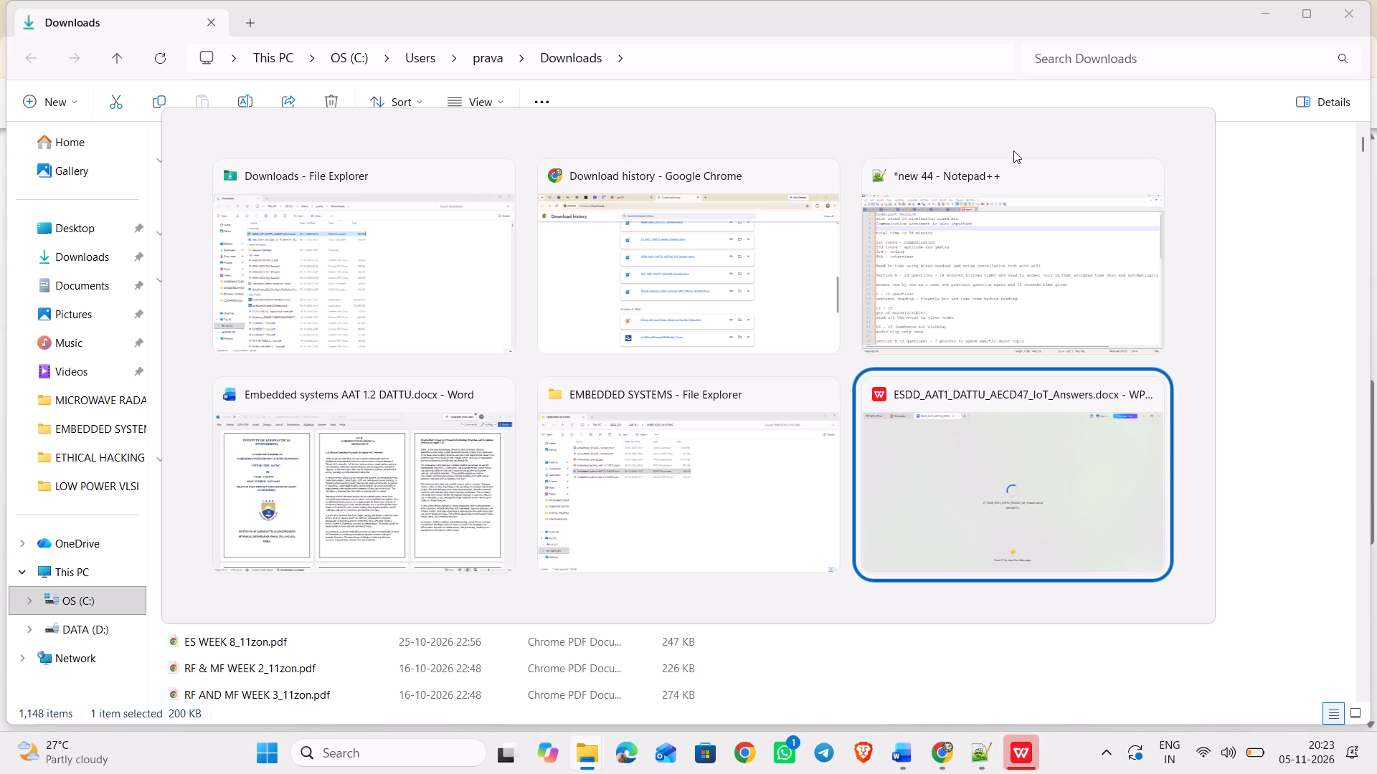
pyautogui.click(1376, 0)
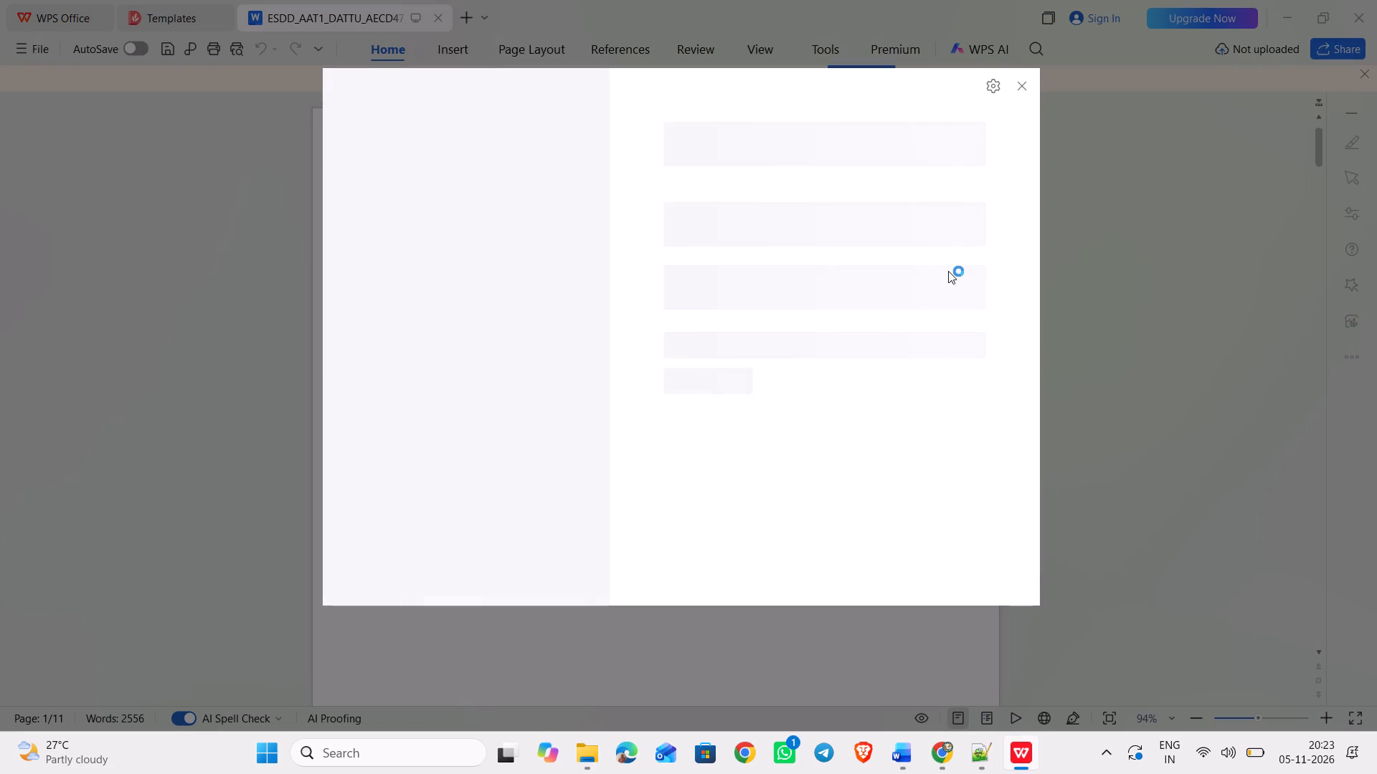
pyautogui.click(1025, 92)
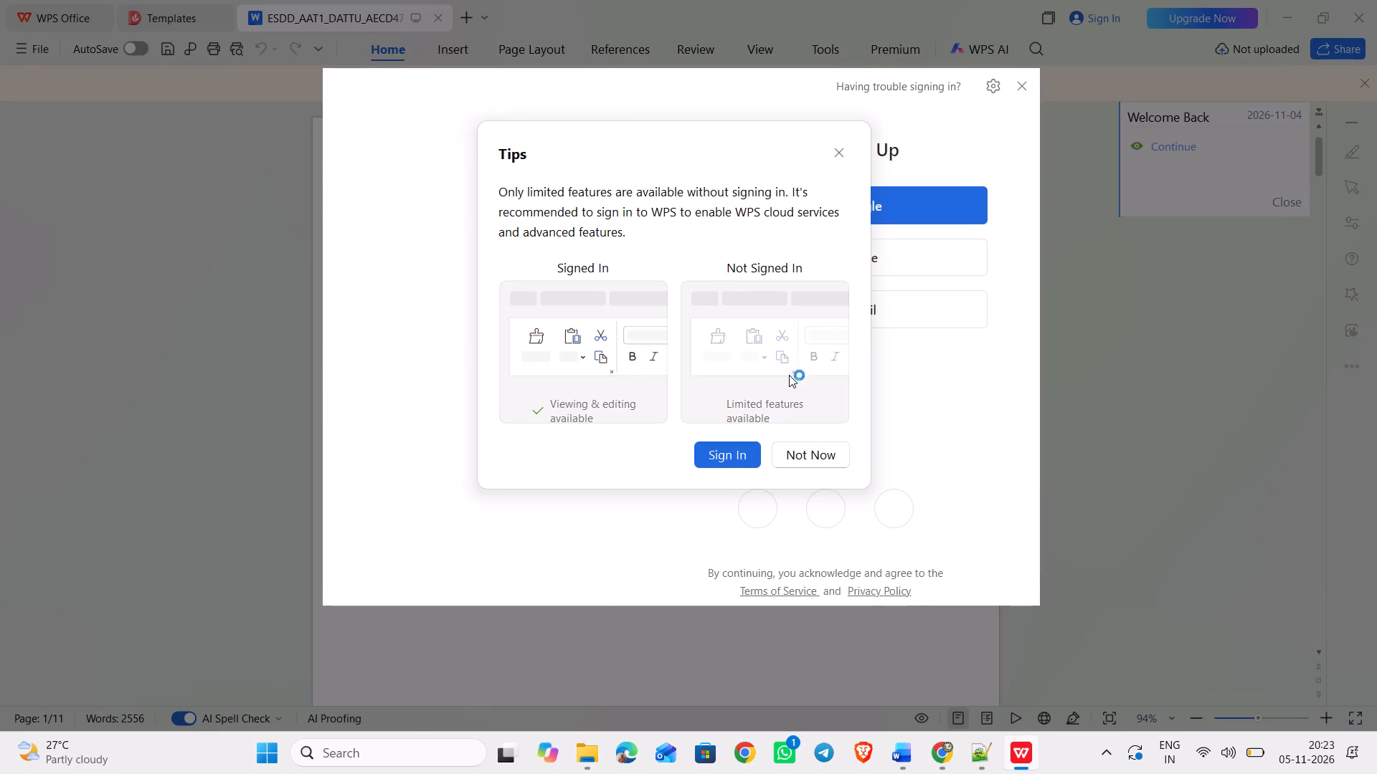
pyautogui.click(815, 454)
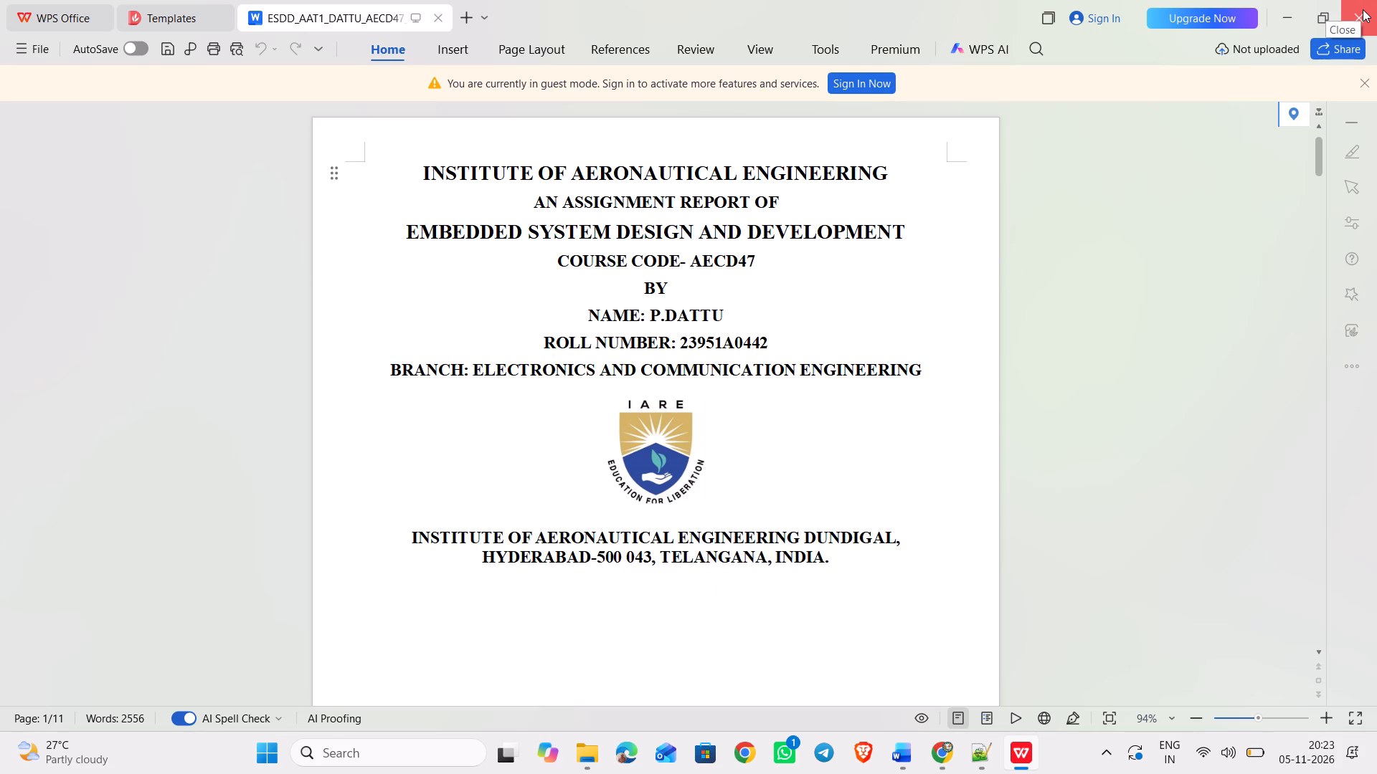
pyautogui.click(1363, 9)
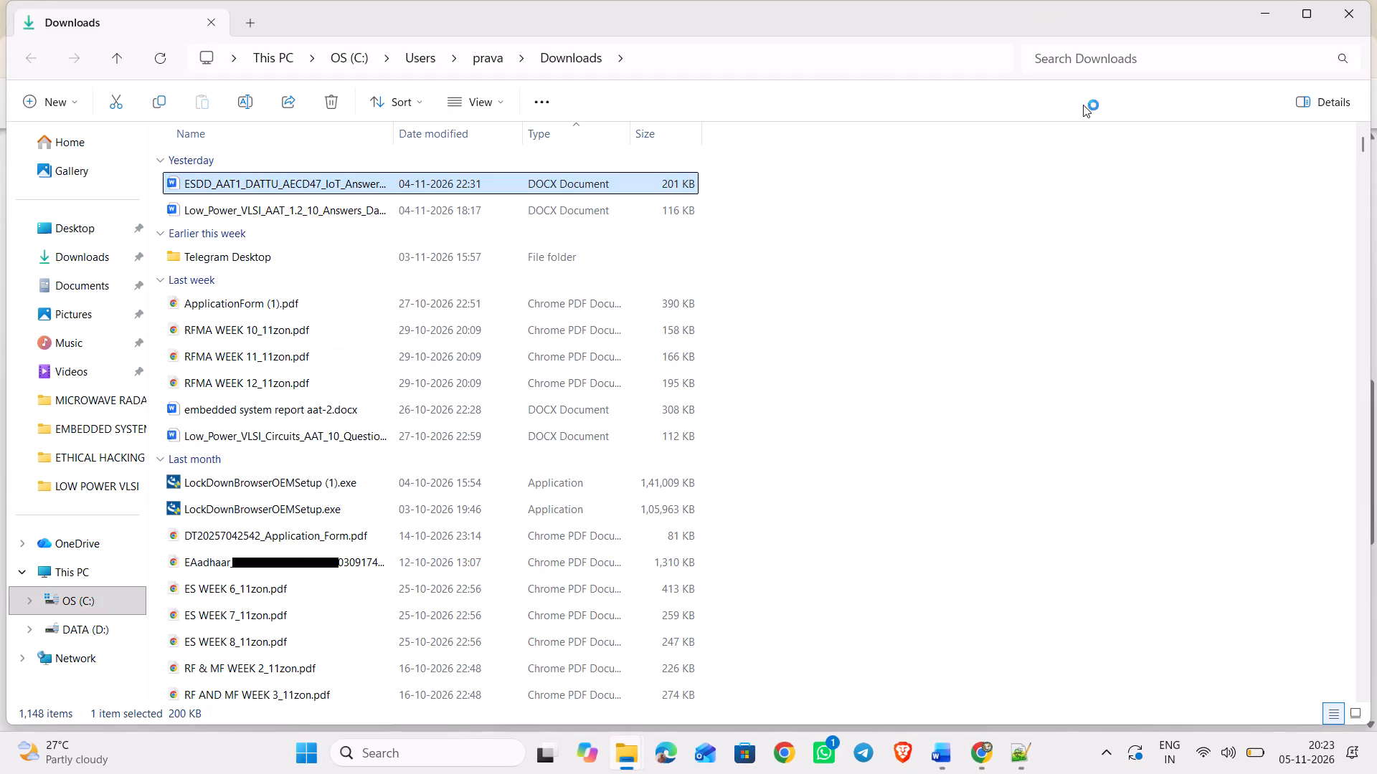
pyautogui.rightClick(343, 178)
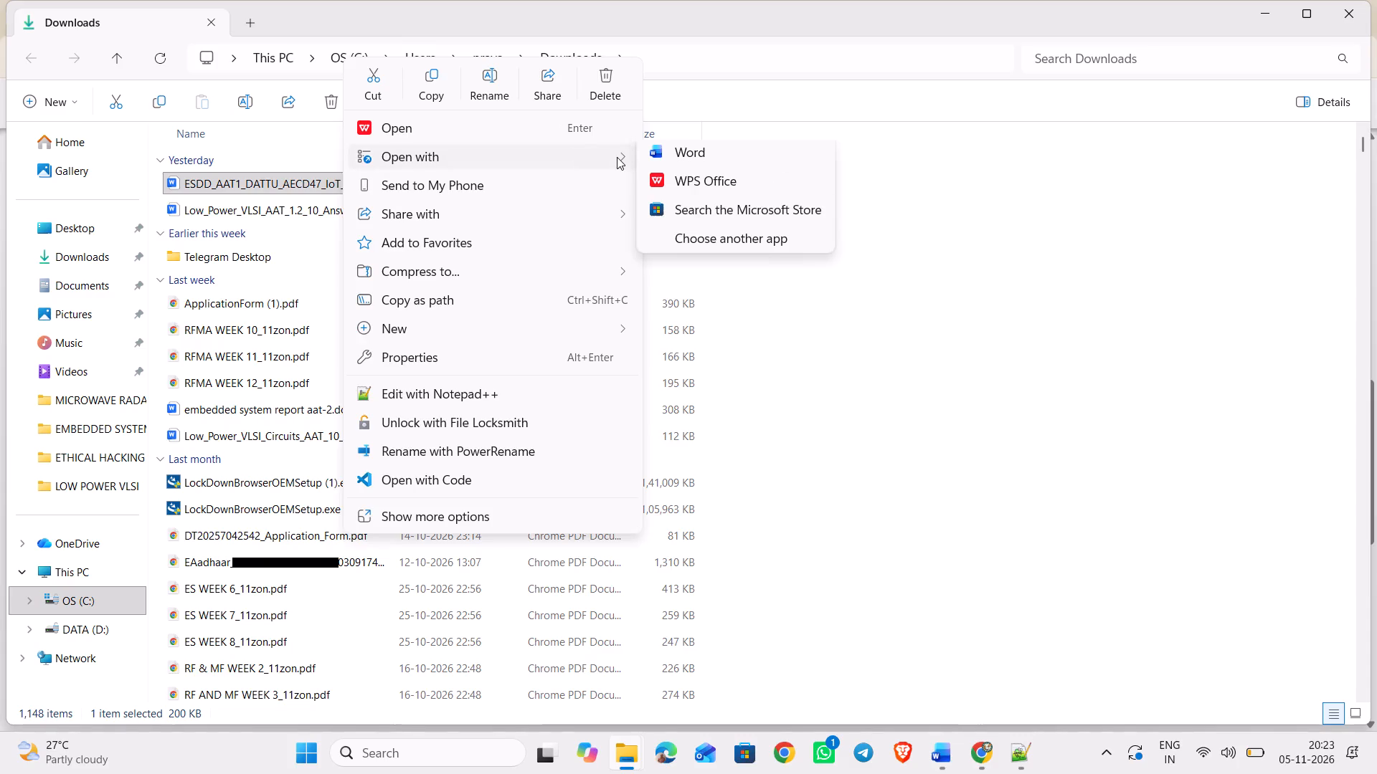
pyautogui.click(717, 156)
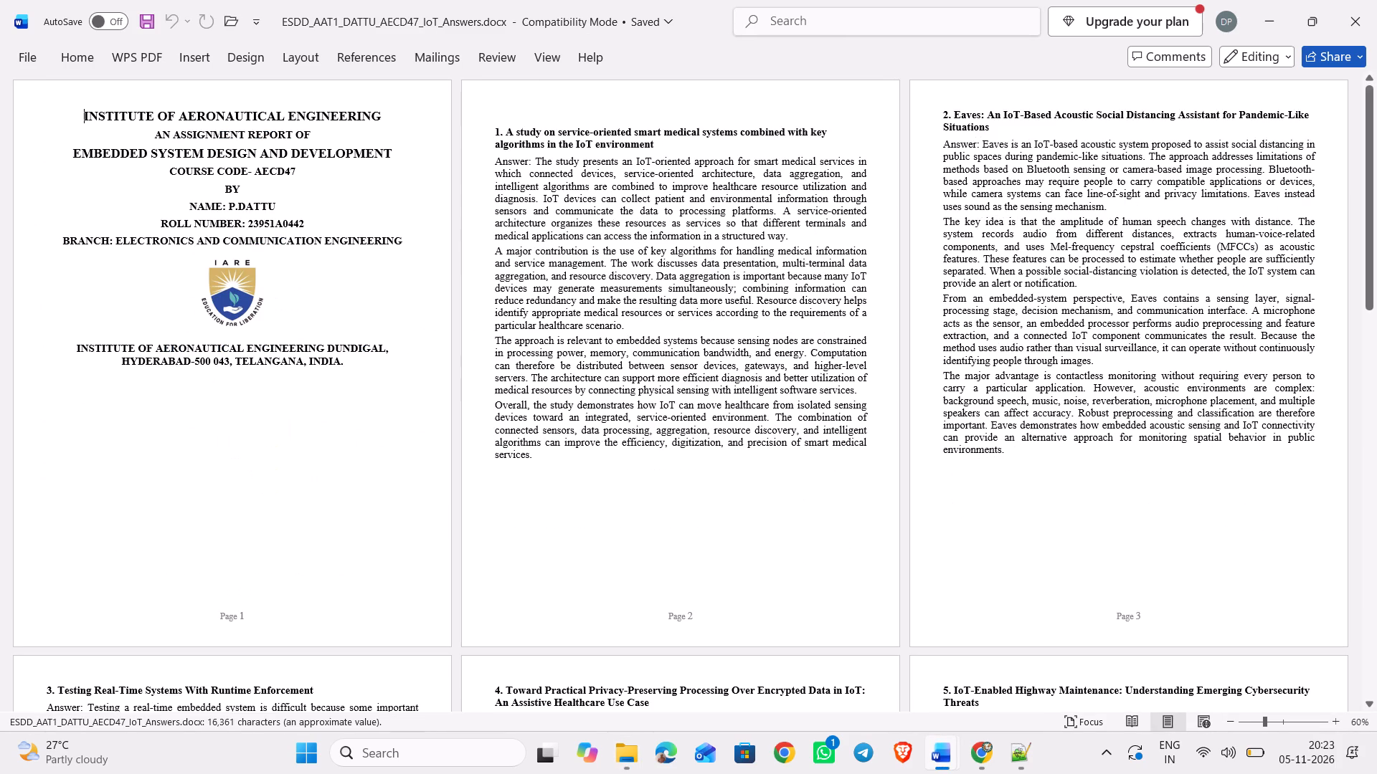
# Copy all ten questions and answers, from the question 1 title text after its number to the document's end.
pyautogui.moveTo(492, 131); pyautogui.dragTo(509, 129)
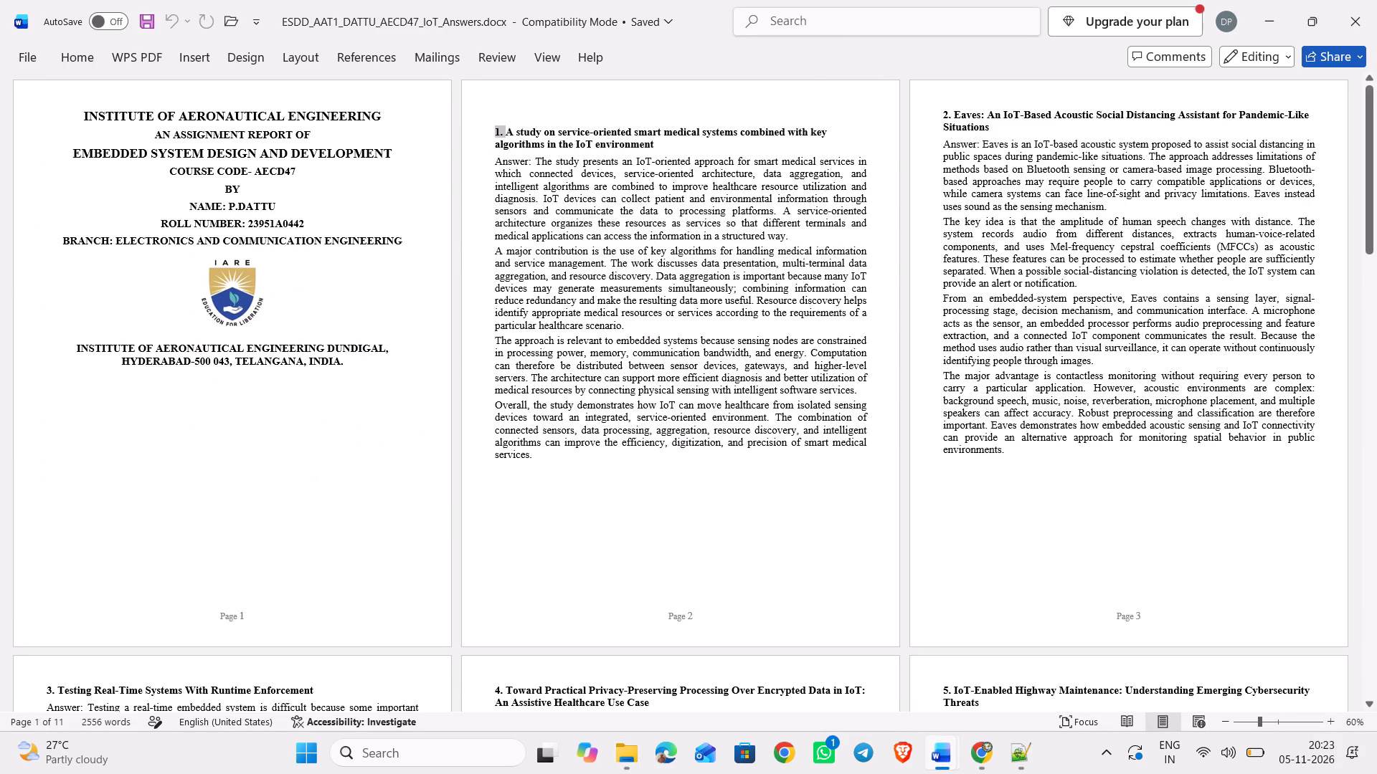
pyautogui.click(509, 129)
pyautogui.moveTo(507, 129); pyautogui.dragTo(799, 703)
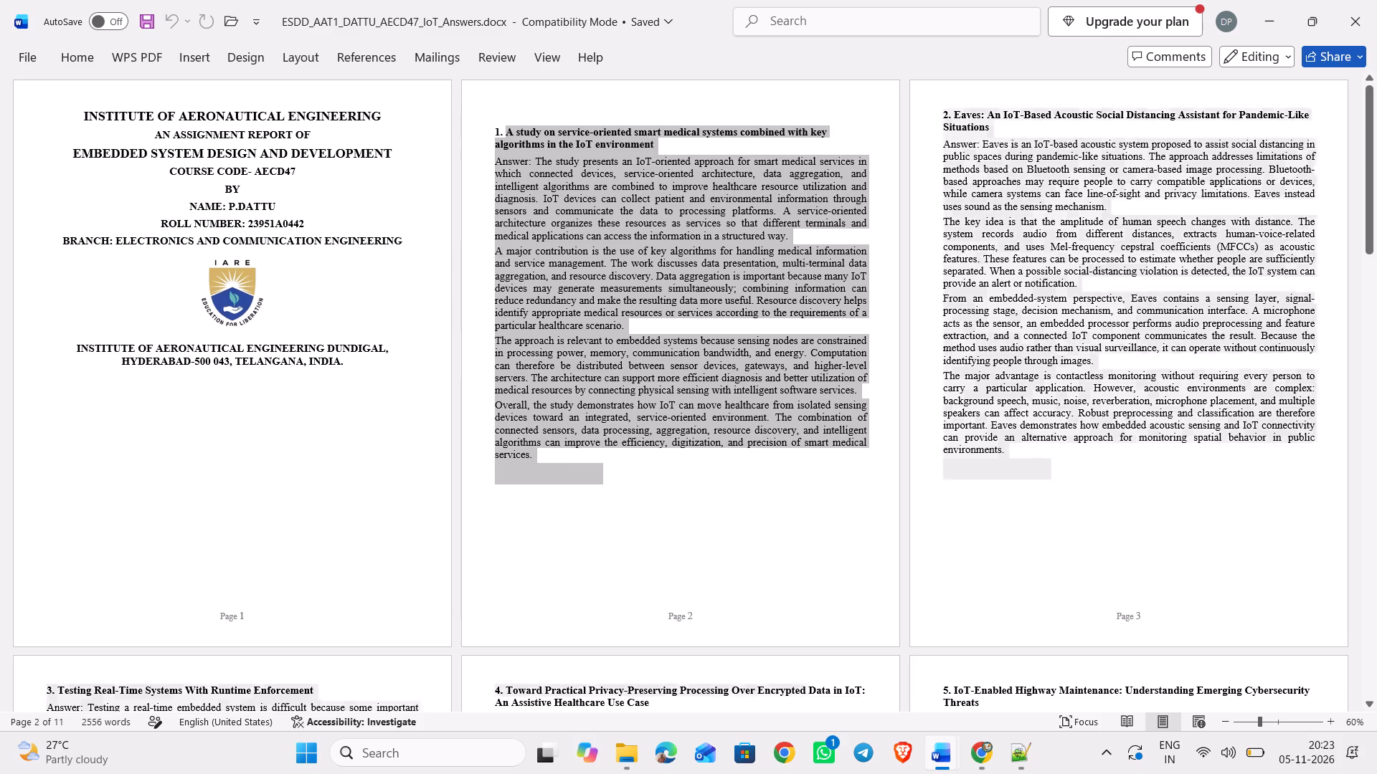
pyautogui.moveTo(799, 703); pyautogui.dragTo(872, 712)
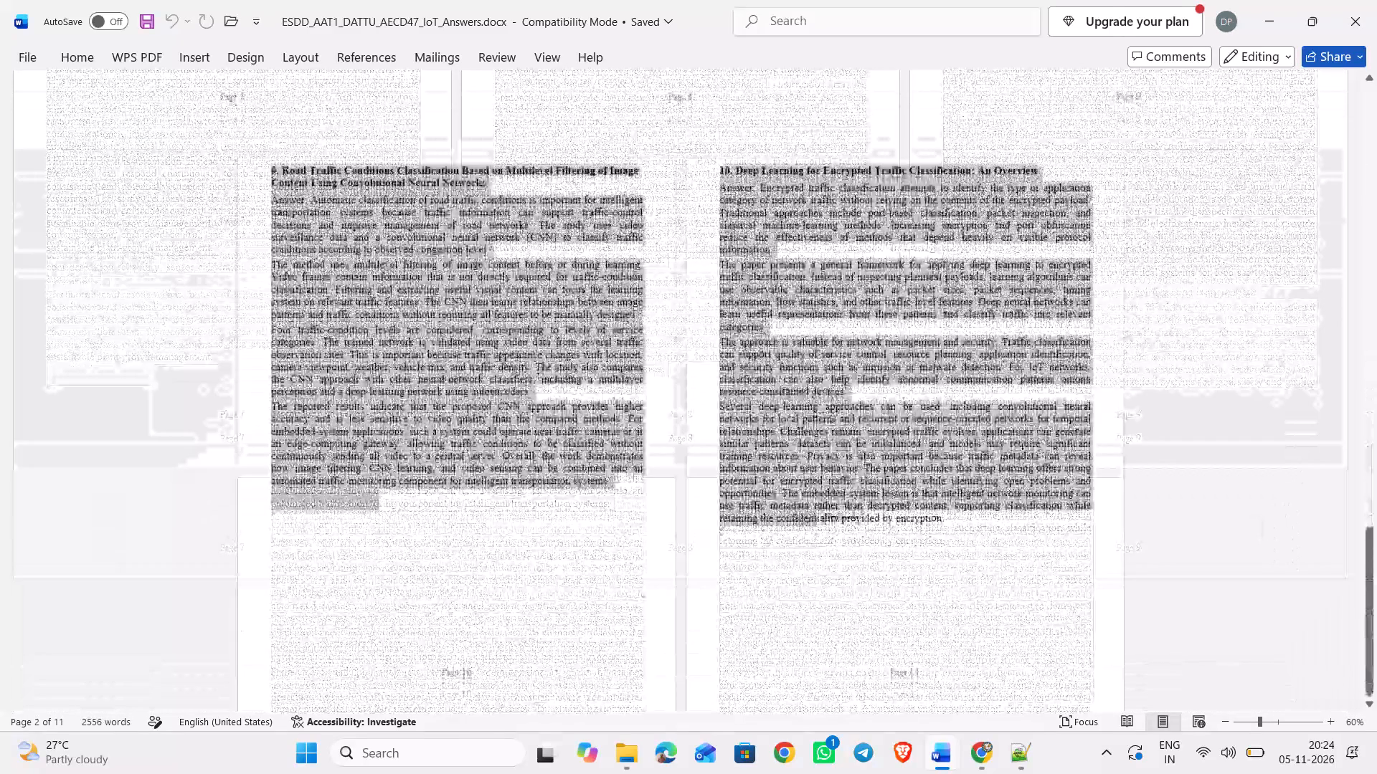
pyautogui.moveTo(872, 712); pyautogui.dragTo(991, 648)
pyautogui.hotkey('ctrl', 'c')
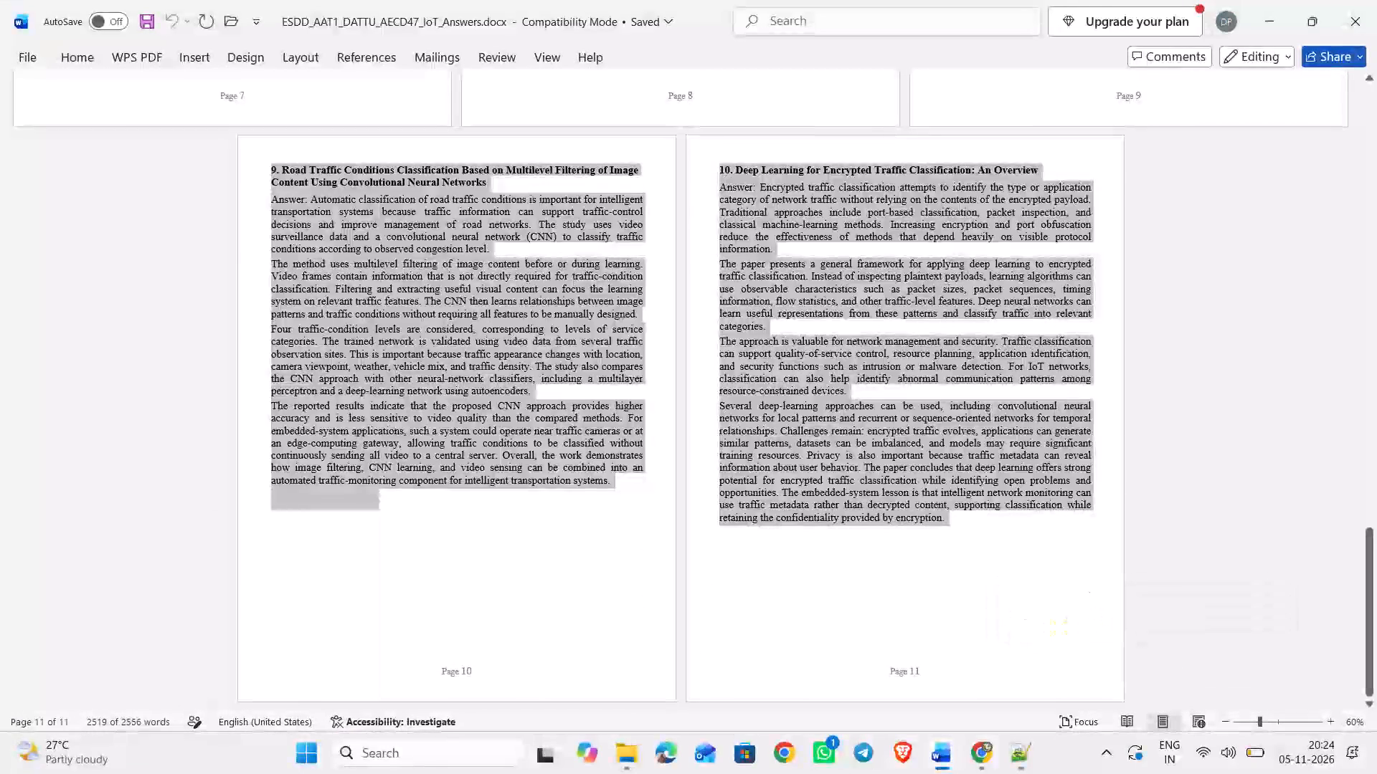
# In Embedded systems AAT 1.2 DATTU.docx, paste the copied answers after the question 1 heading, preceded by a space.
pyautogui.hotkey('alt', 'Tab')
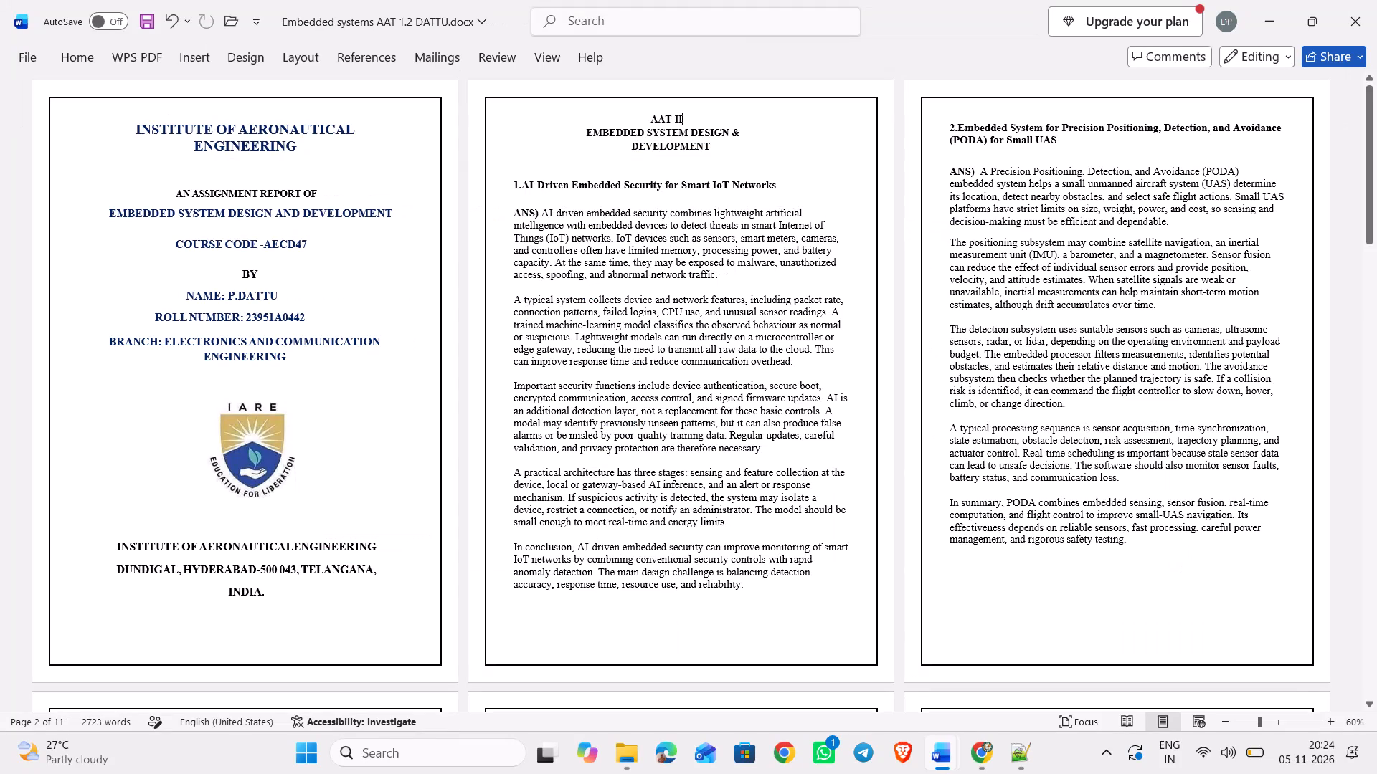
pyautogui.click(777, 183)
pyautogui.press('space')
pyautogui.hotkey('ctrl', 'v')
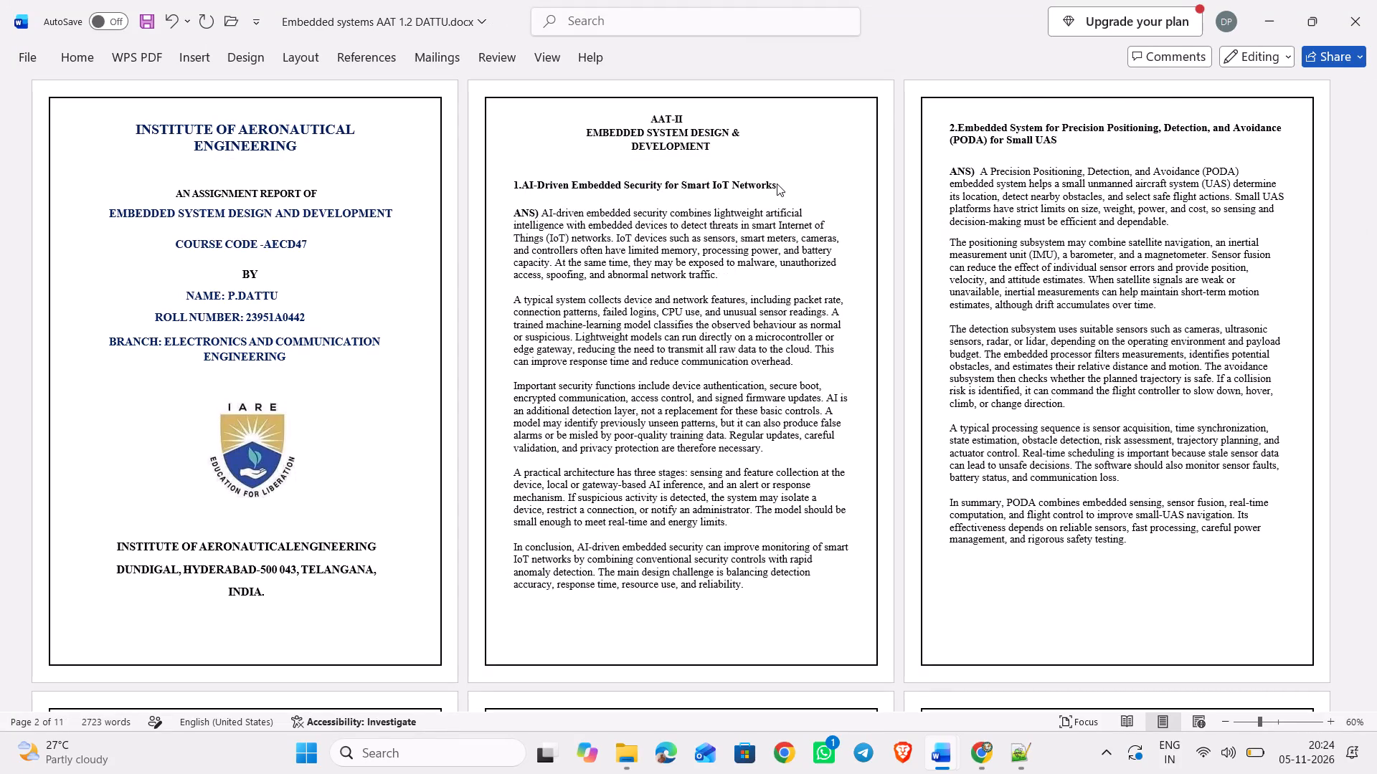
# Copy the "ANS)" label of the old AI-driven embedded security answer below the pasted content.
pyautogui.scroll(-4, 777, 183)
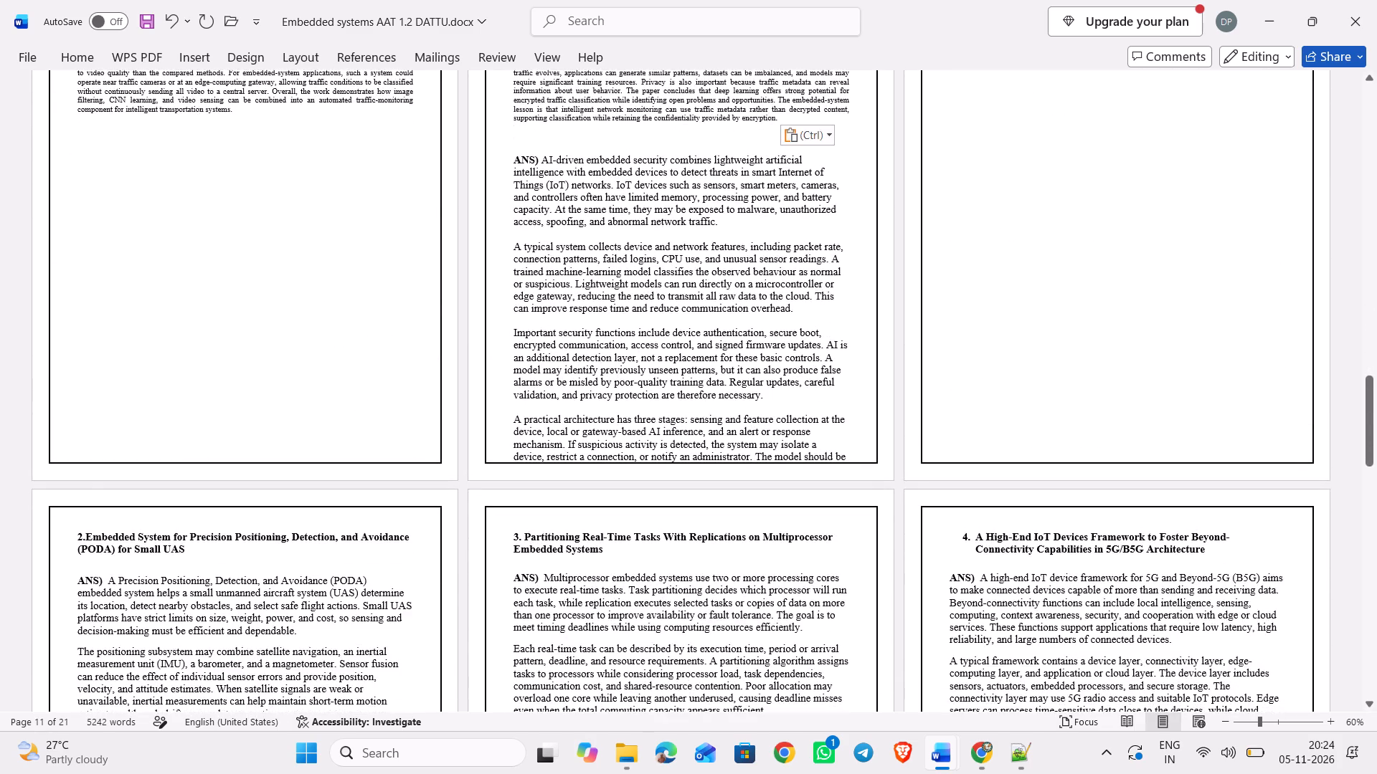
pyautogui.scroll(-3, 777, 183)
pyautogui.scroll(7, 777, 183)
pyautogui.scroll(-3, 777, 183)
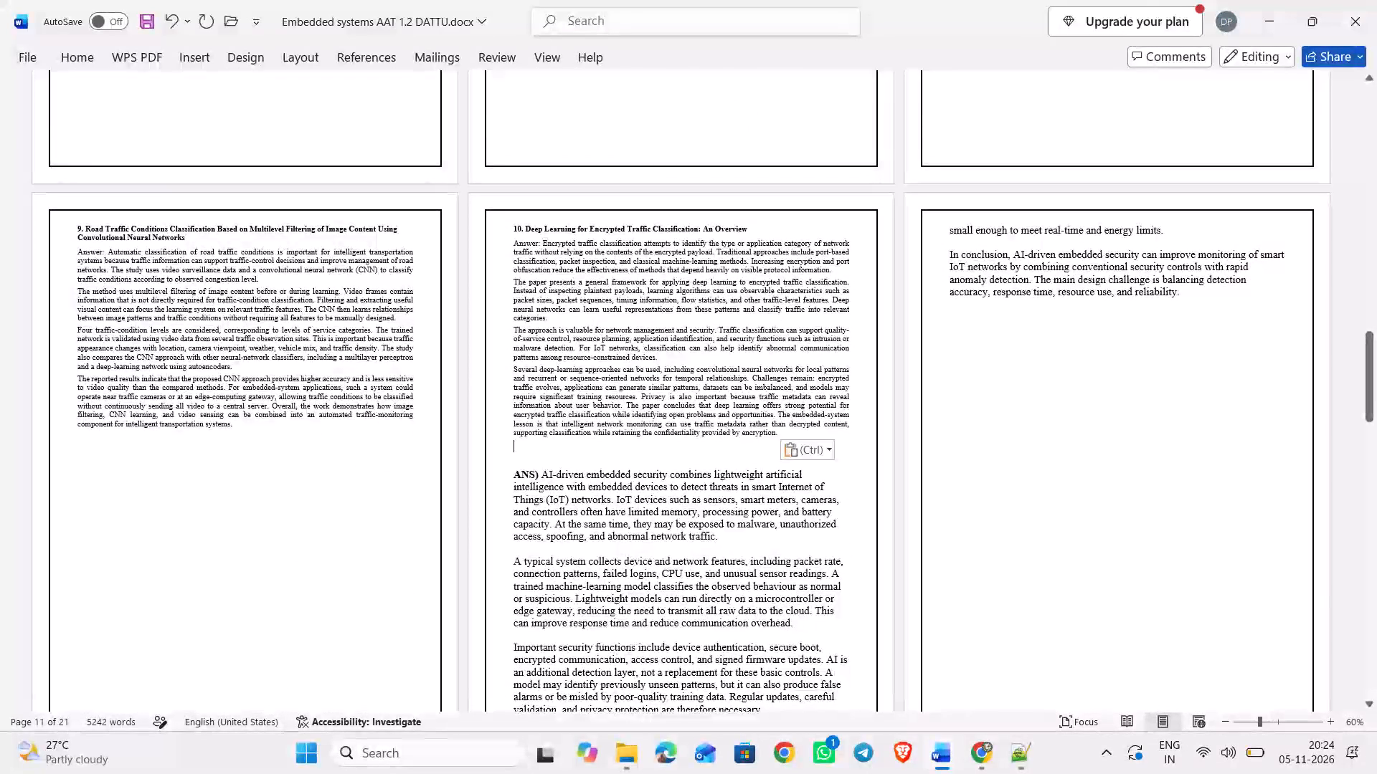
pyautogui.moveTo(514, 473); pyautogui.dragTo(537, 478)
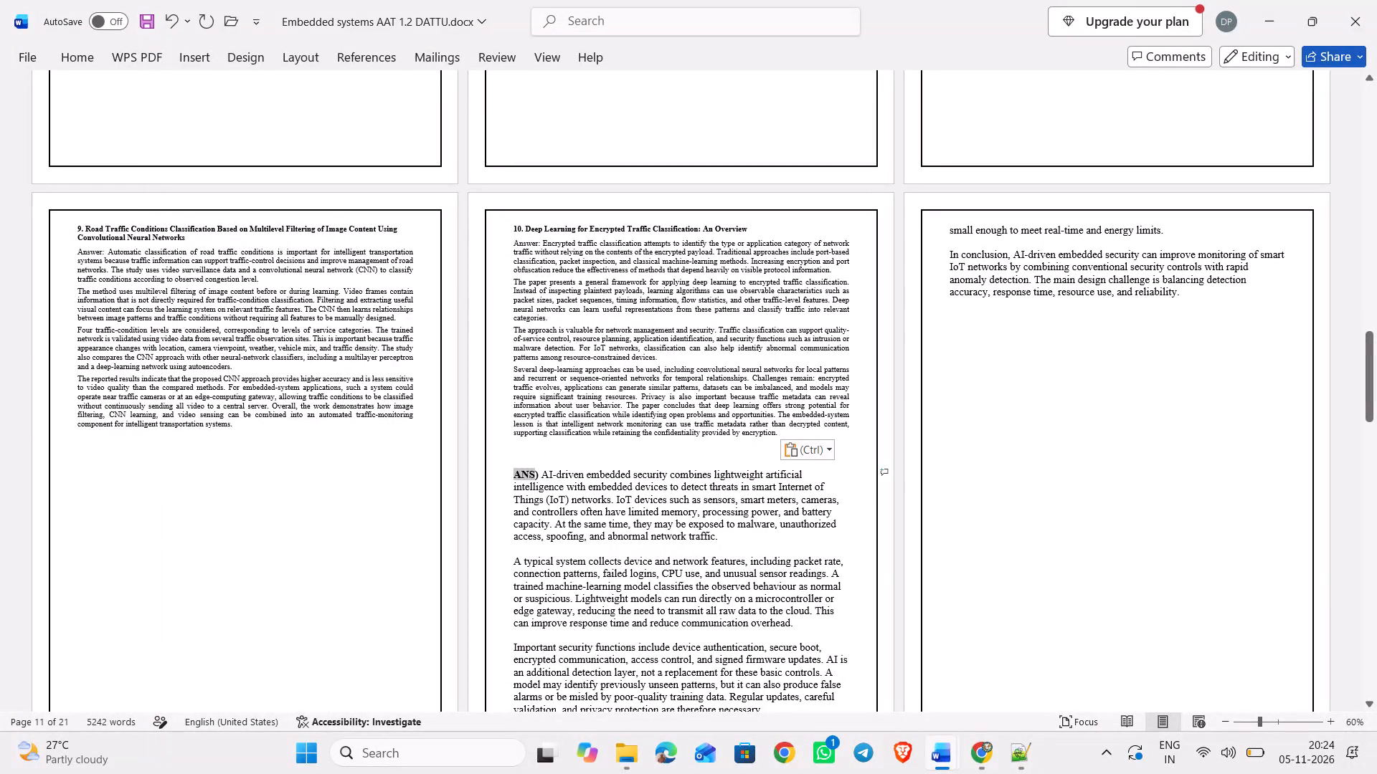
pyautogui.moveTo(537, 478); pyautogui.dragTo(538, 478)
pyautogui.hotkey('ctrl', 'c')
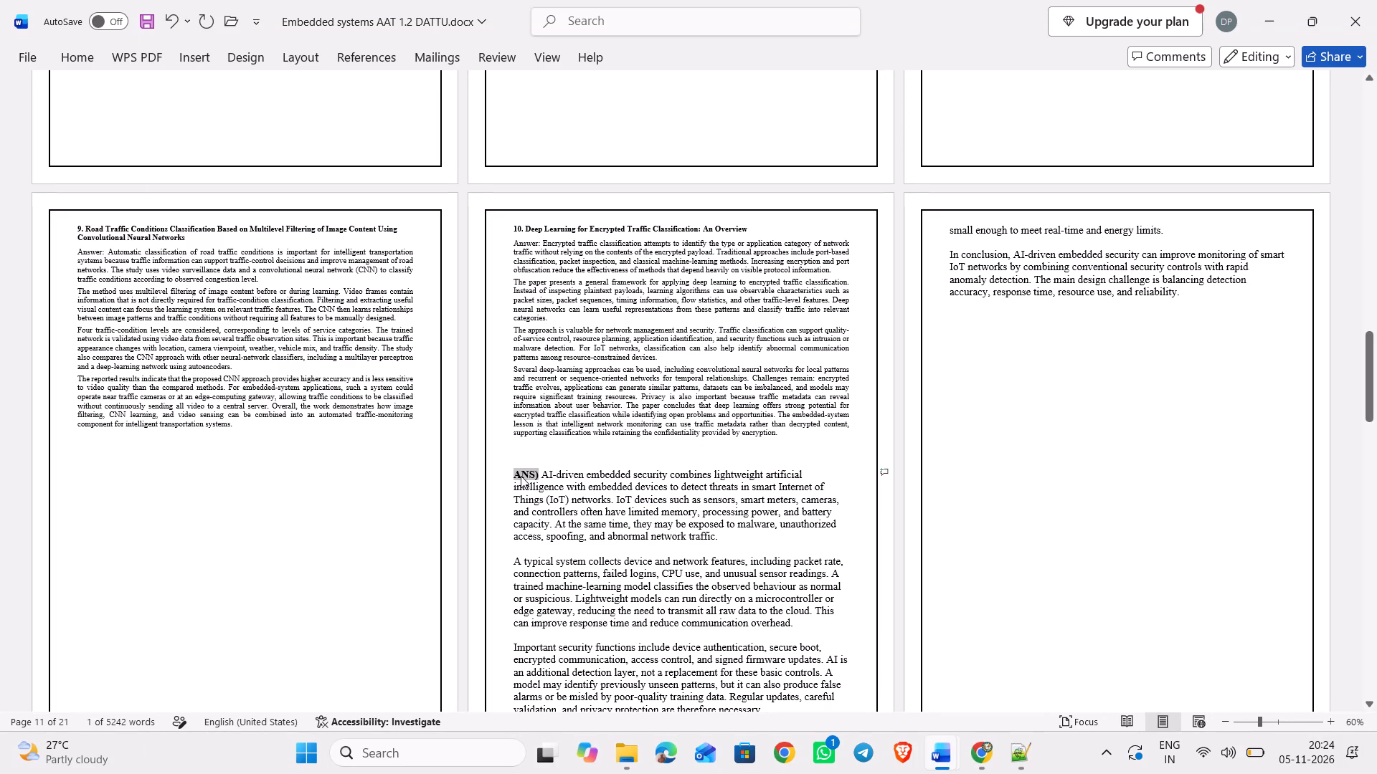
# Delete all the old answers after the pasted content, from the first "ANS)" label to the end of the document.
pyautogui.click(521, 476)
pyautogui.moveTo(514, 472); pyautogui.dragTo(615, 773)
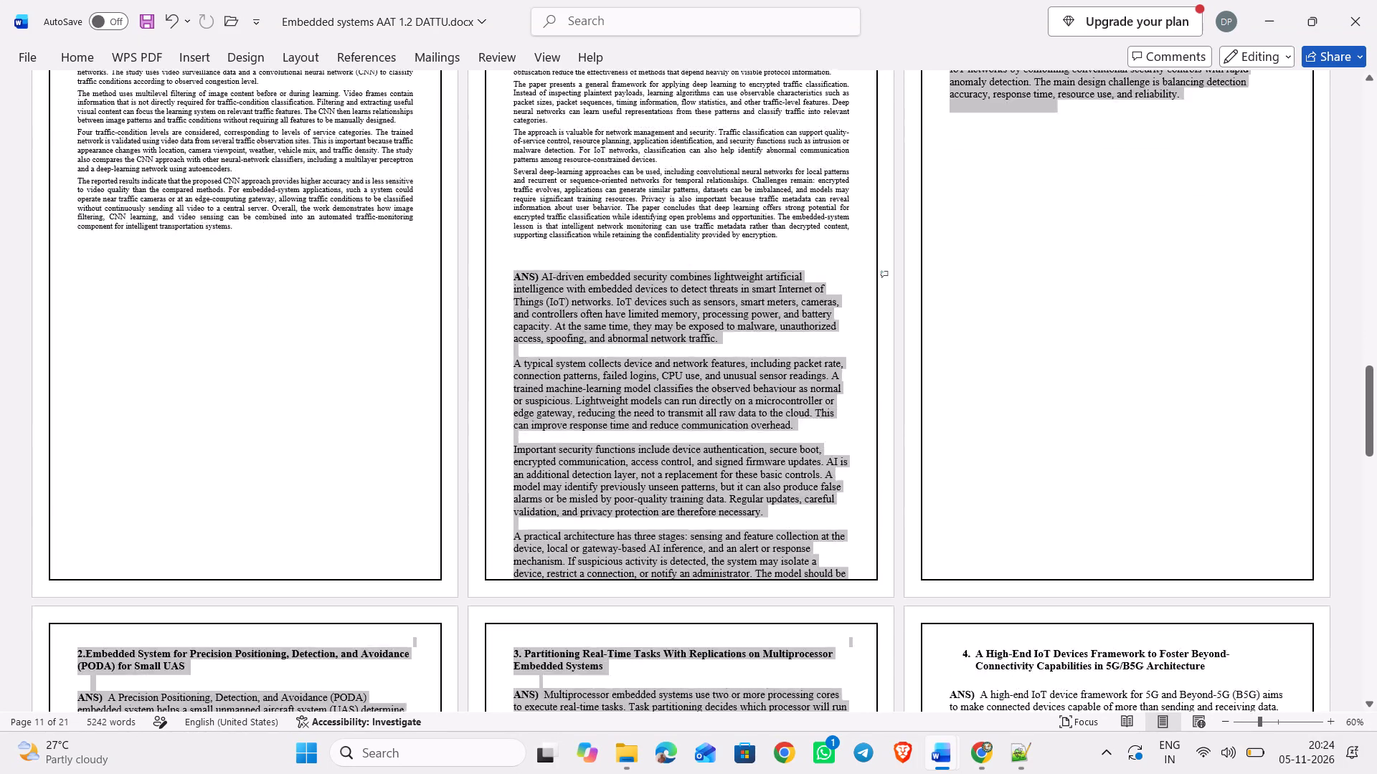
pyautogui.moveTo(615, 773); pyautogui.dragTo(762, 697)
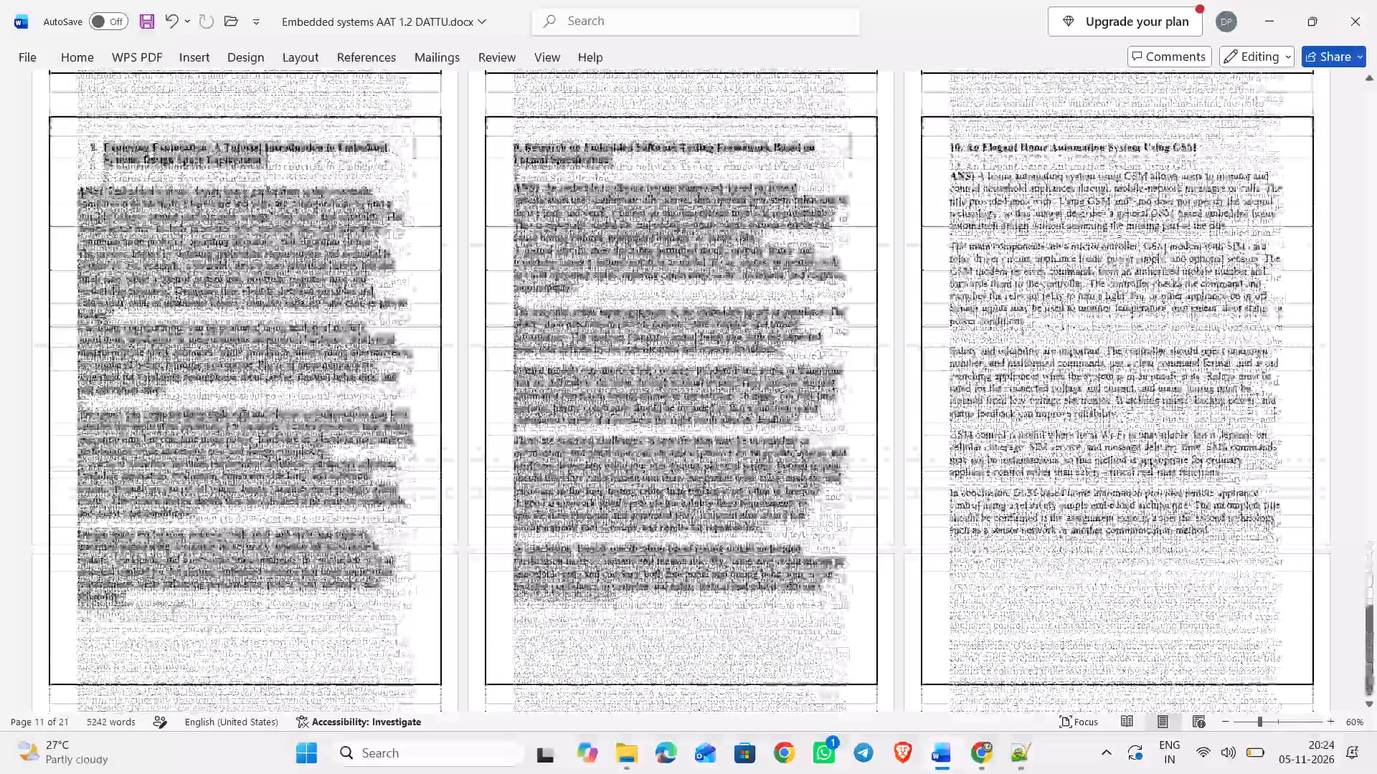
pyautogui.moveTo(762, 697); pyautogui.dragTo(1249, 596)
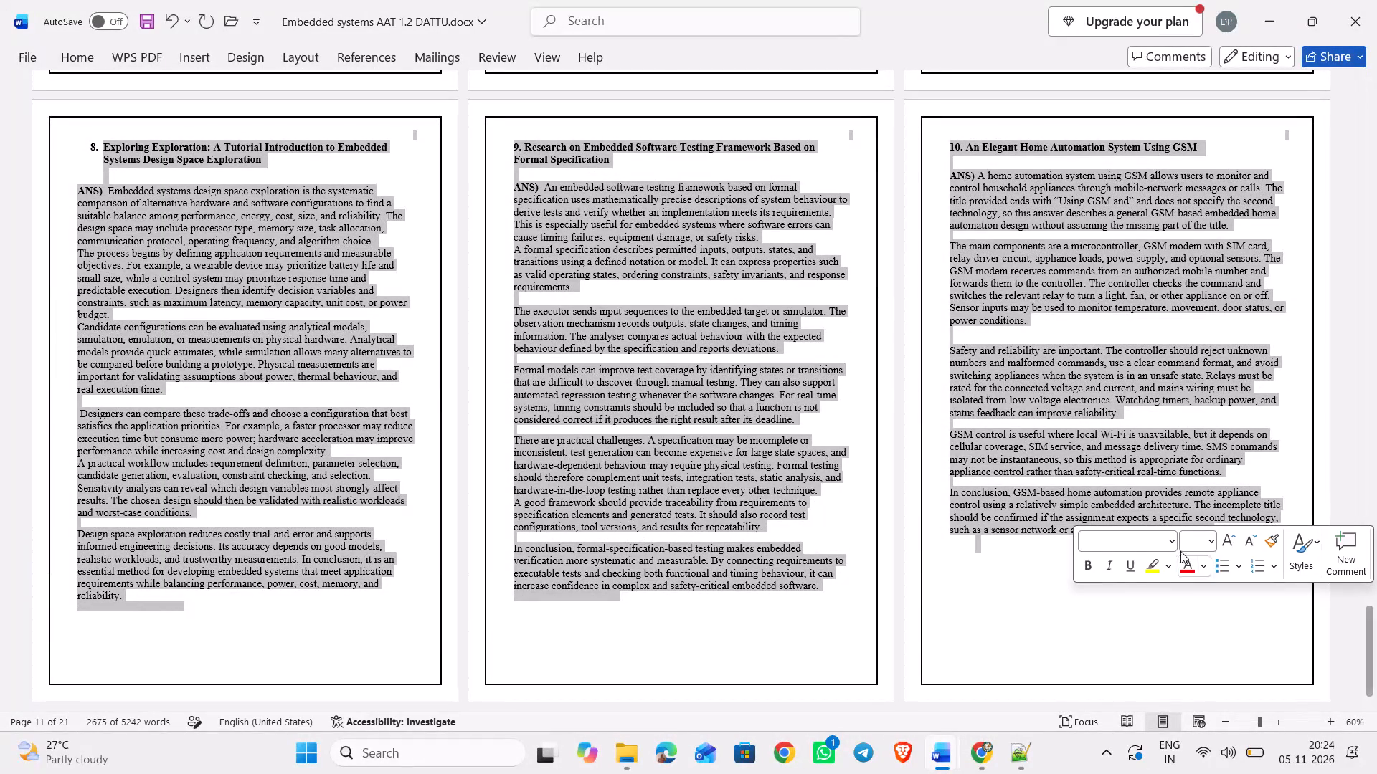
pyautogui.press('Delete')
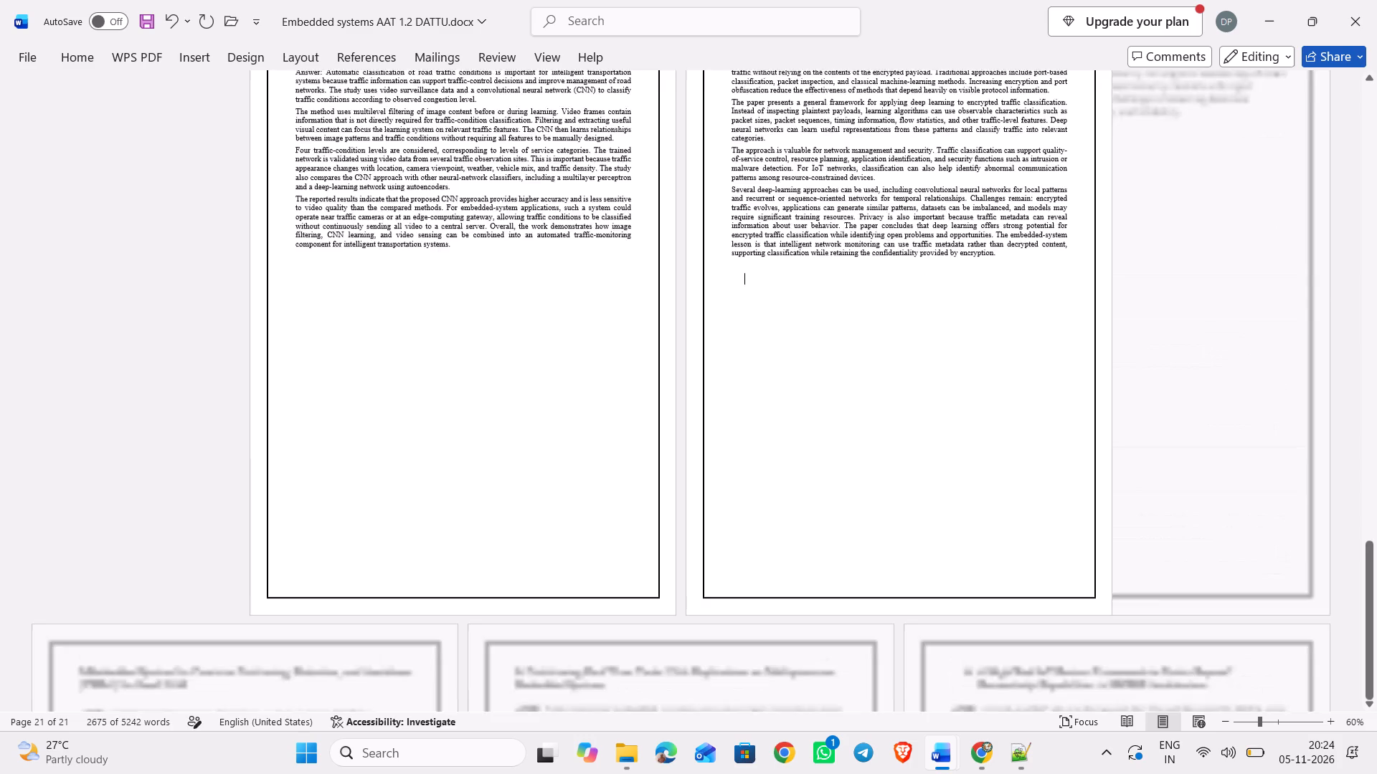
# Move question 3, Testing Real-Time Systems, up onto the page of question 2, separated from it by a blank line.
pyautogui.scroll(15, 898, 469)
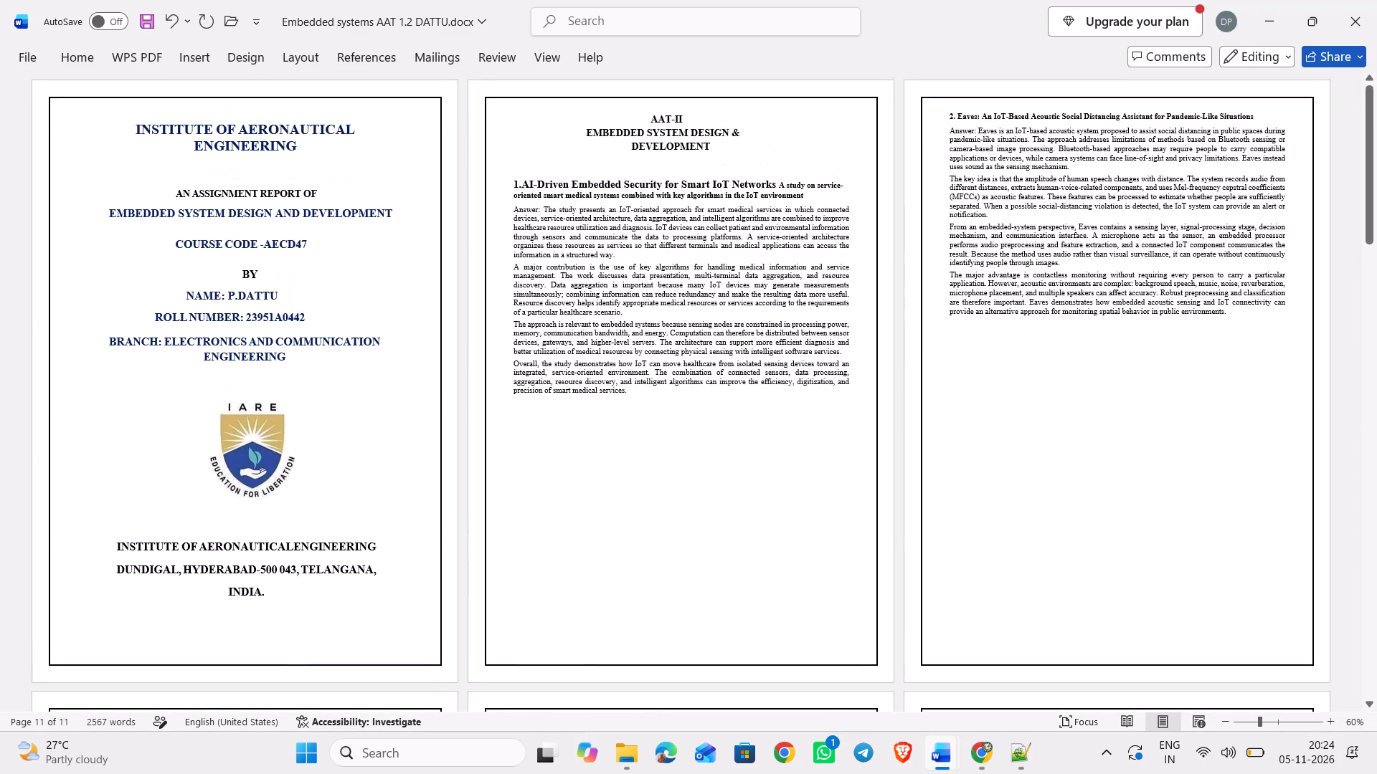
pyautogui.scroll(-3, 771, 338)
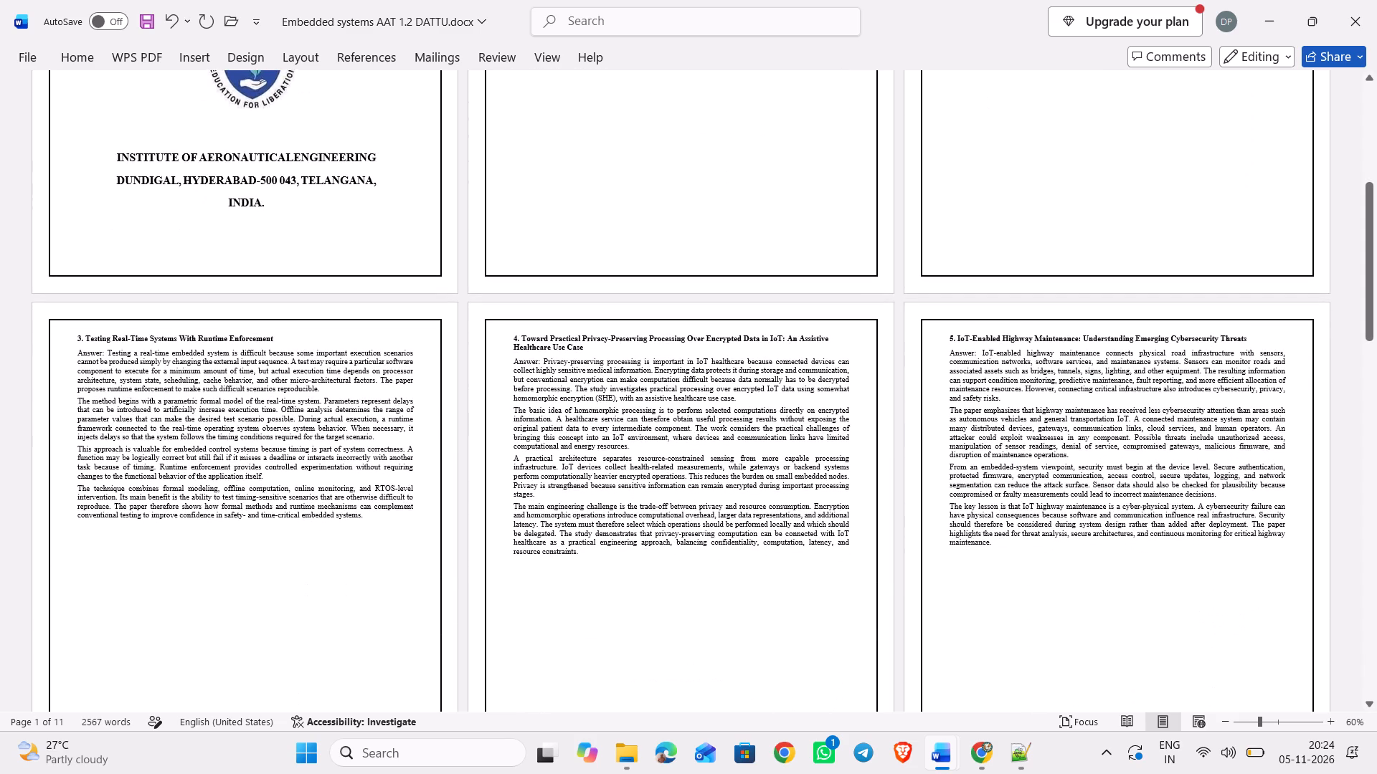
pyautogui.click(74, 322)
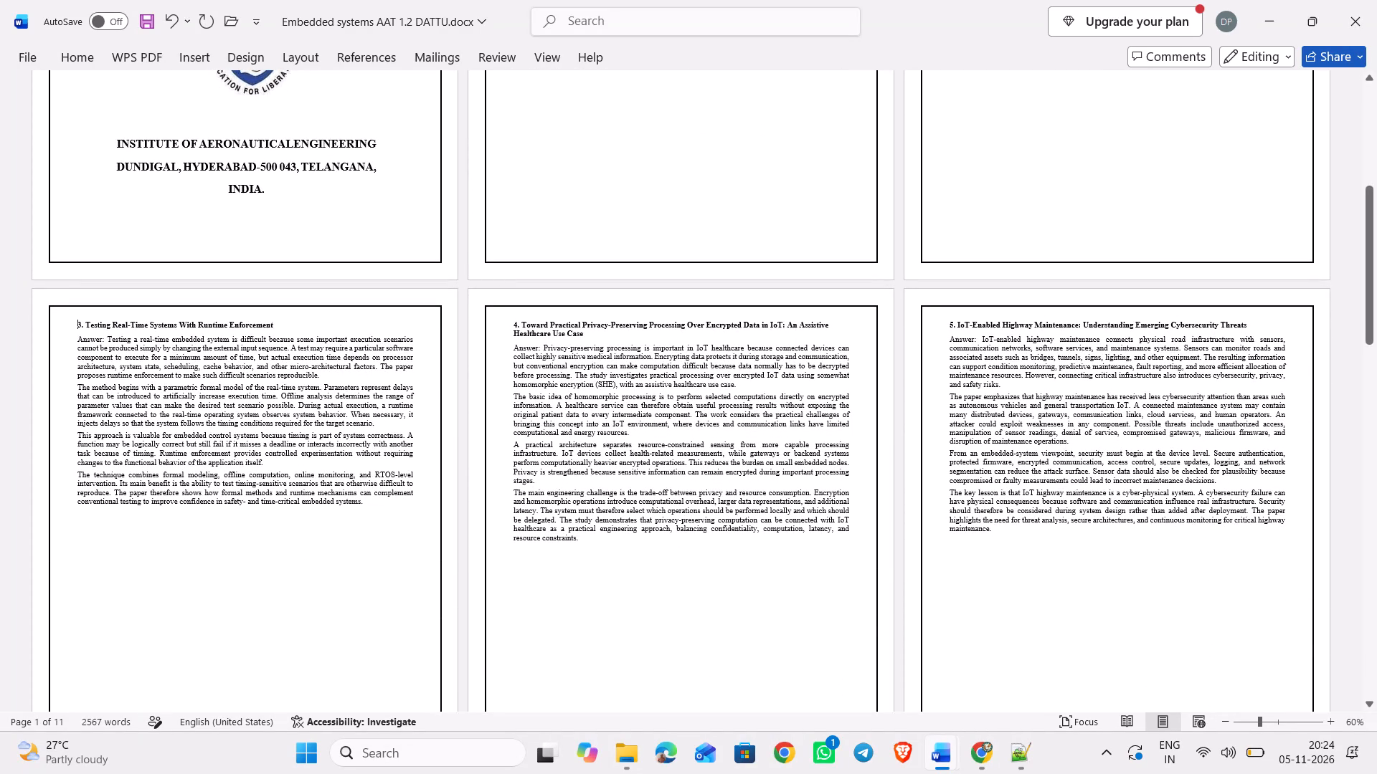
pyautogui.press('BackSpace')
pyautogui.press('BackSpace')
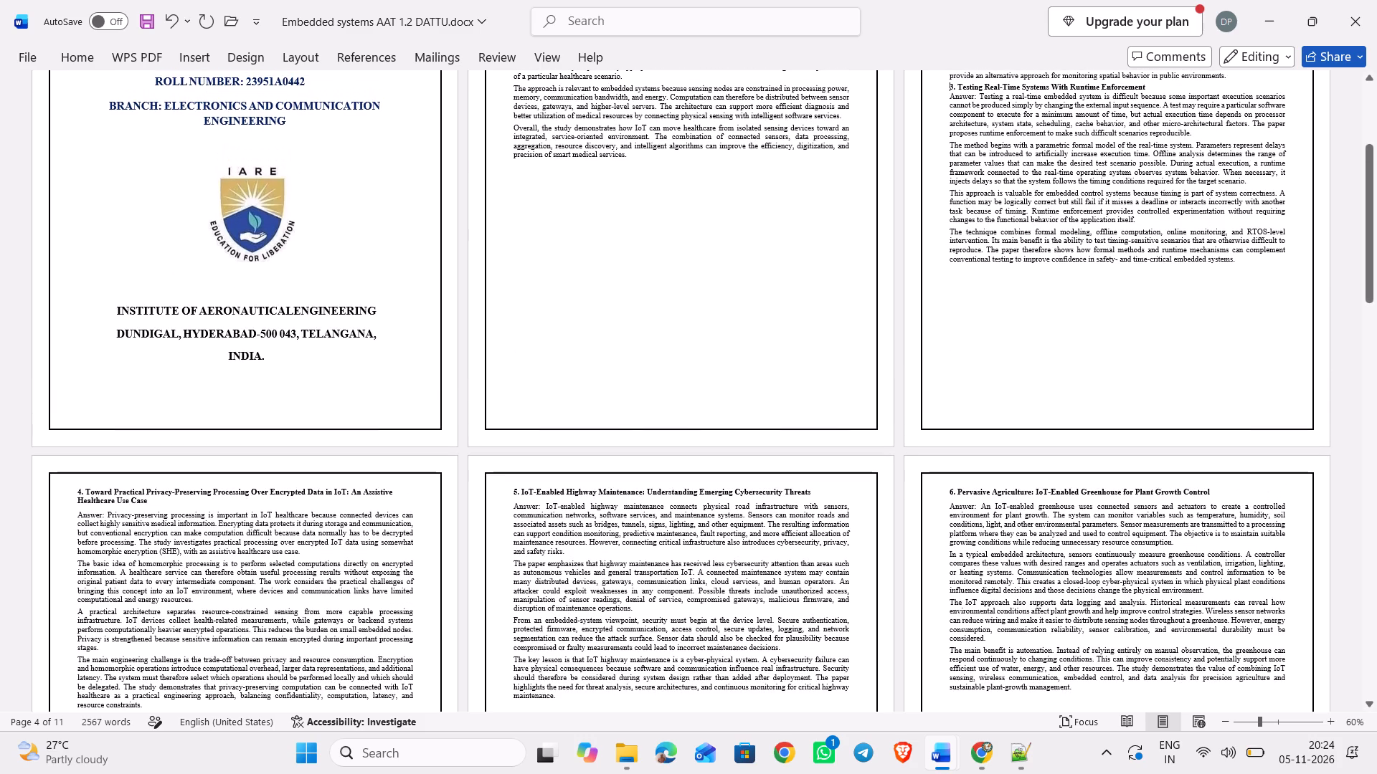
pyautogui.scroll(1, 74, 322)
pyautogui.press('Return')
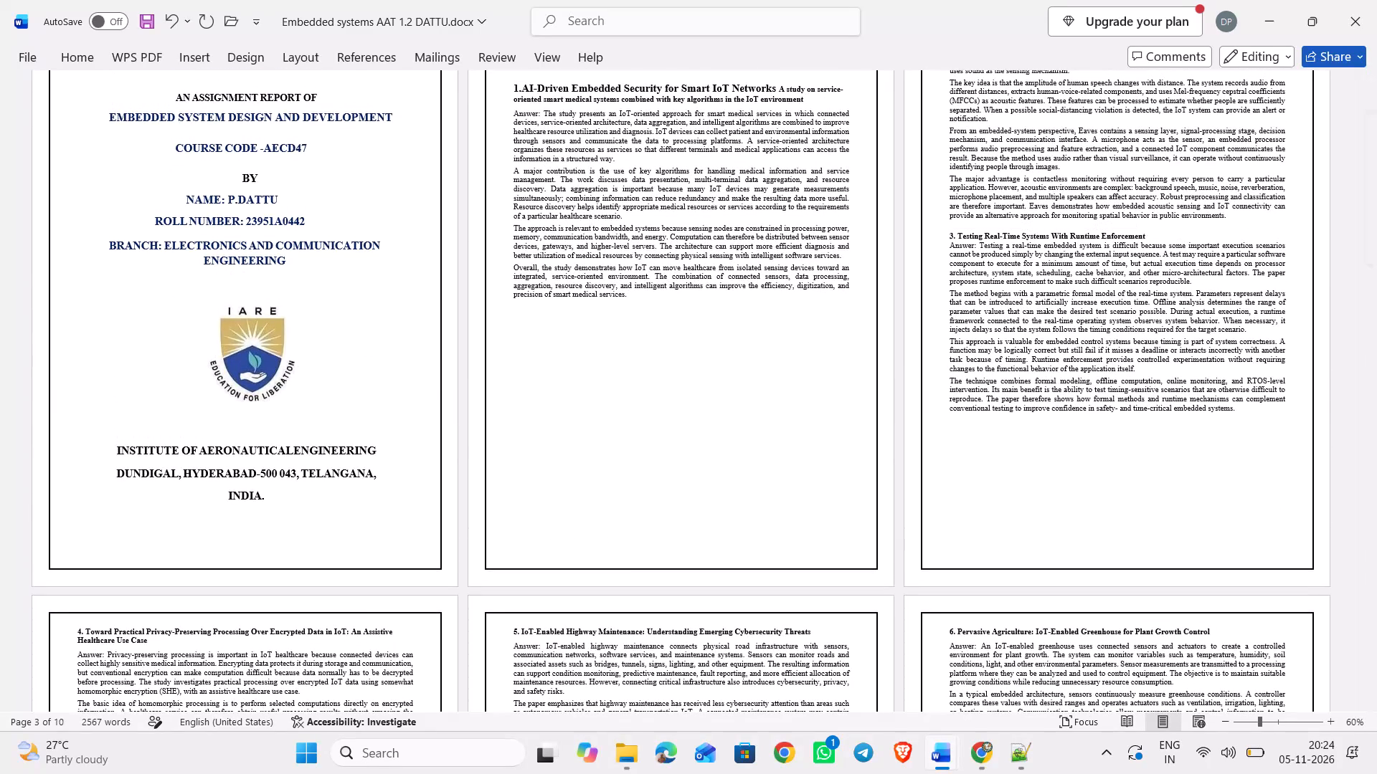
# Move question 2, Eaves acoustic social distancing assistant, up onto the page of question 1, separated from it by a blank line.
pyautogui.scroll(-1, 35, 520)
pyautogui.scroll(3, 602, 387)
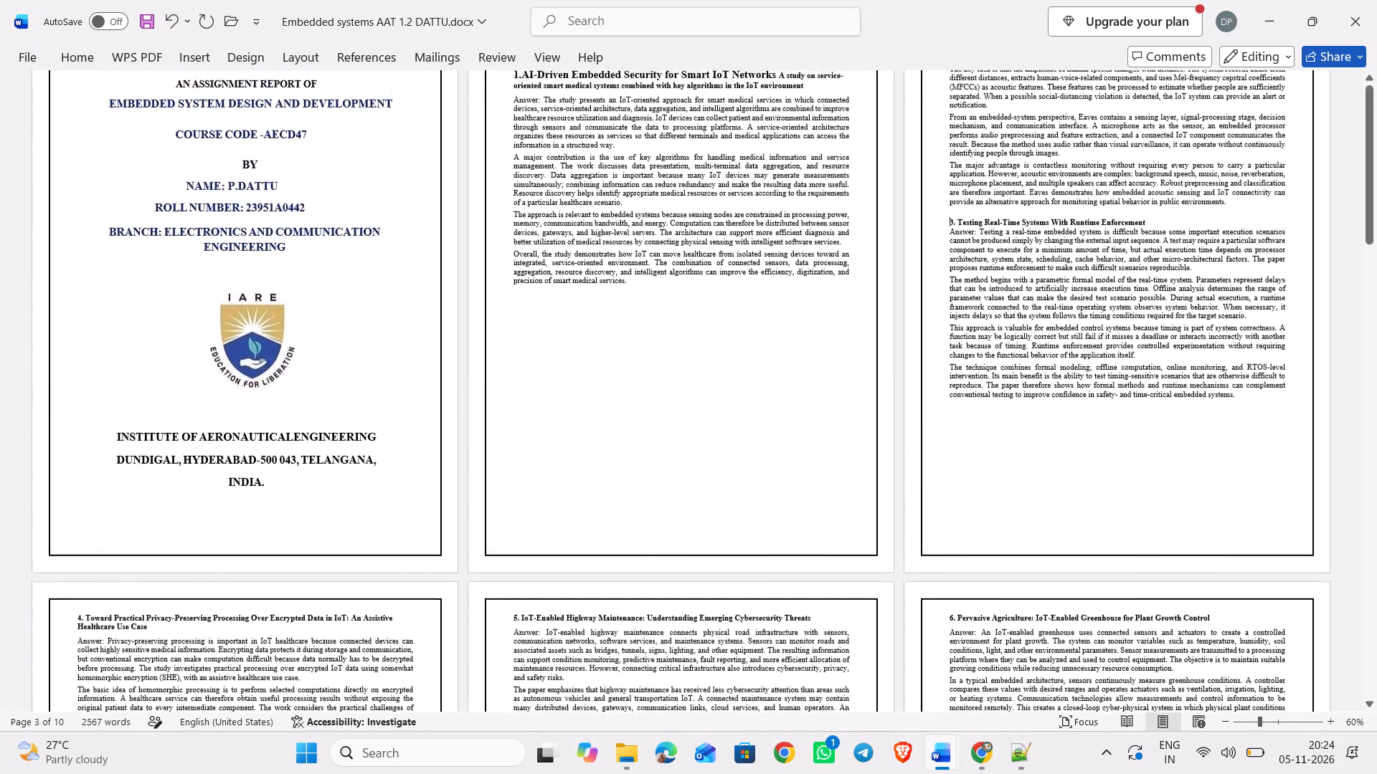
pyautogui.click(950, 120)
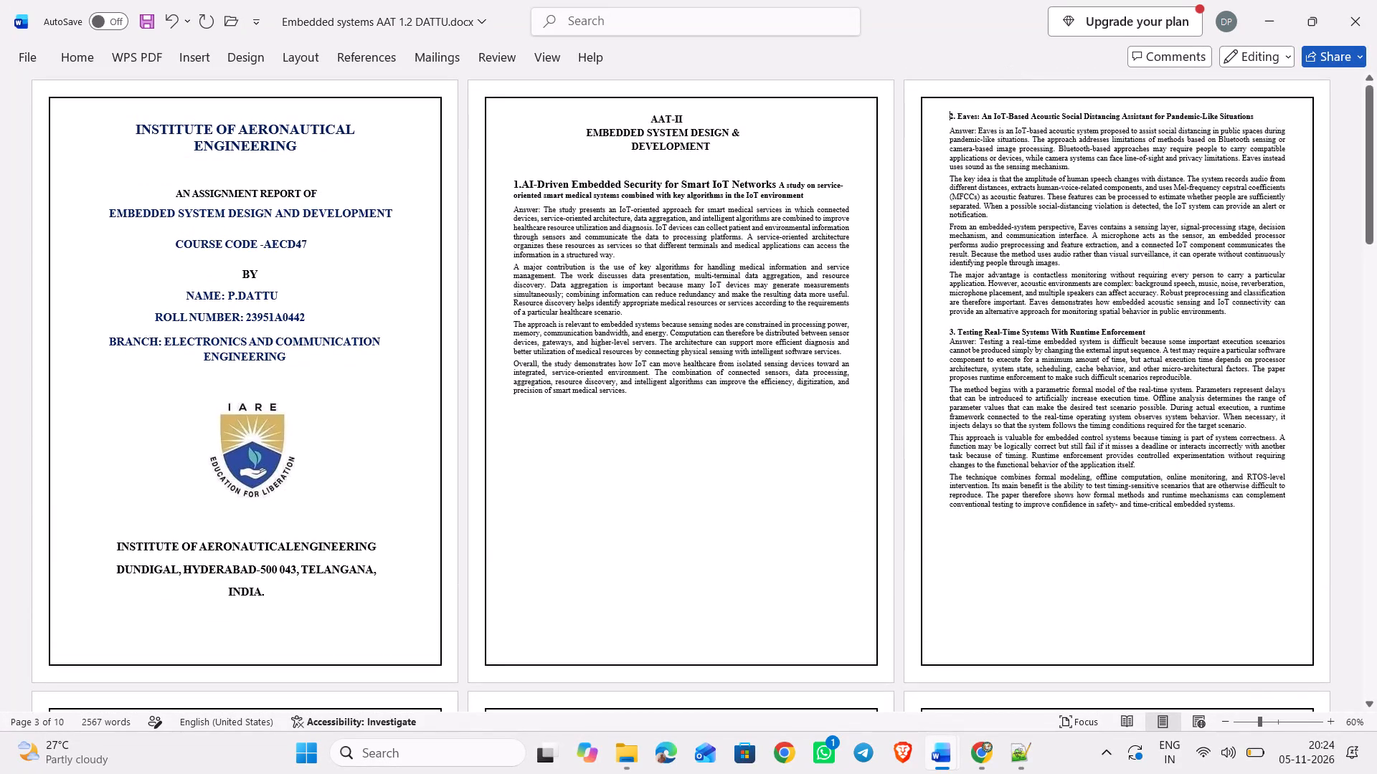
pyautogui.press('BackSpace')
pyautogui.press('BackSpace')
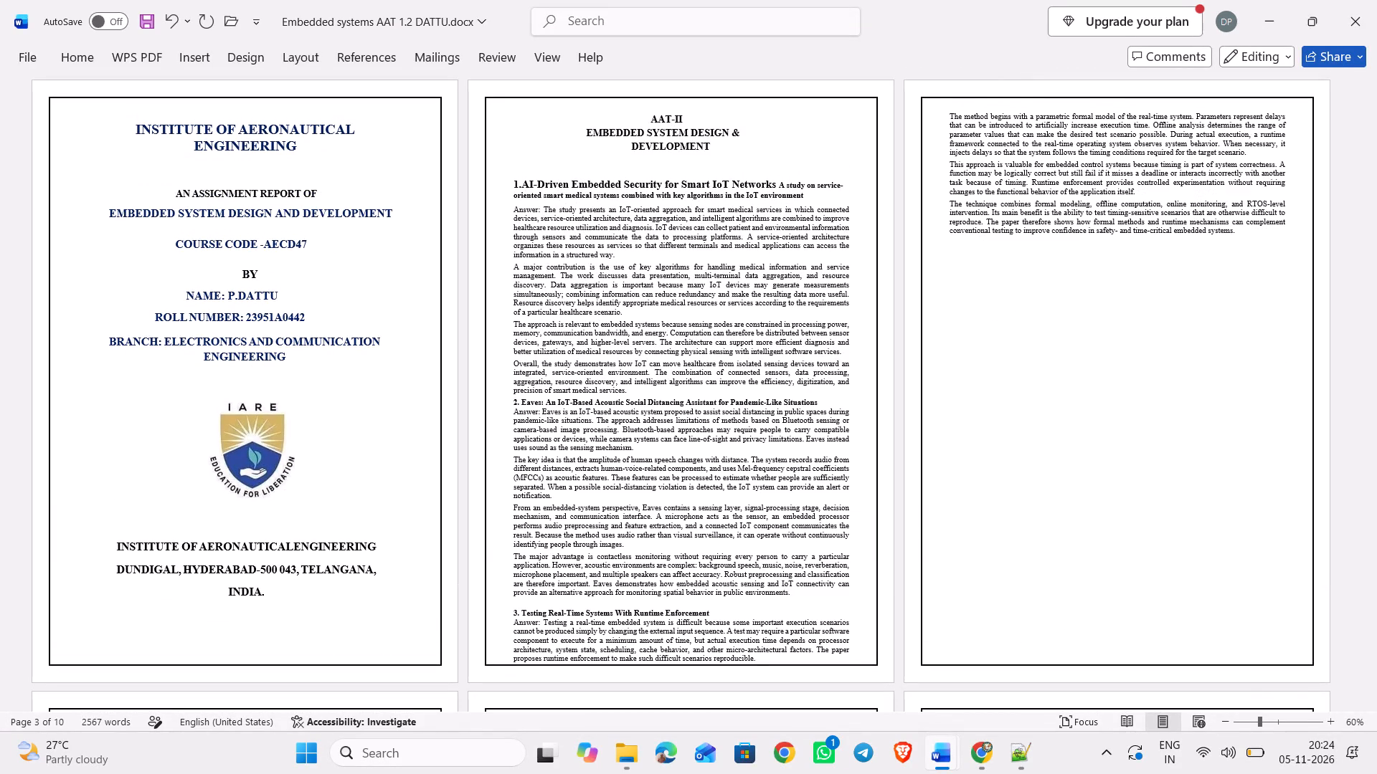
pyautogui.press('Return')
# Insert seven blank lines before the question 3 heading, Testing Real-Time Systems, to push it onto a new page.
pyautogui.press('Down')
pyautogui.press('Down')
pyautogui.press('Down')
pyautogui.press('Down')
pyautogui.press('Down')
pyautogui.press('Down')
pyautogui.press('Down')
pyautogui.press('Down')
pyautogui.press('Down')
pyautogui.press('Down')
pyautogui.press('Down')
pyautogui.press('Down')
pyautogui.press('Down')
pyautogui.press('Down')
pyautogui.press('Down')
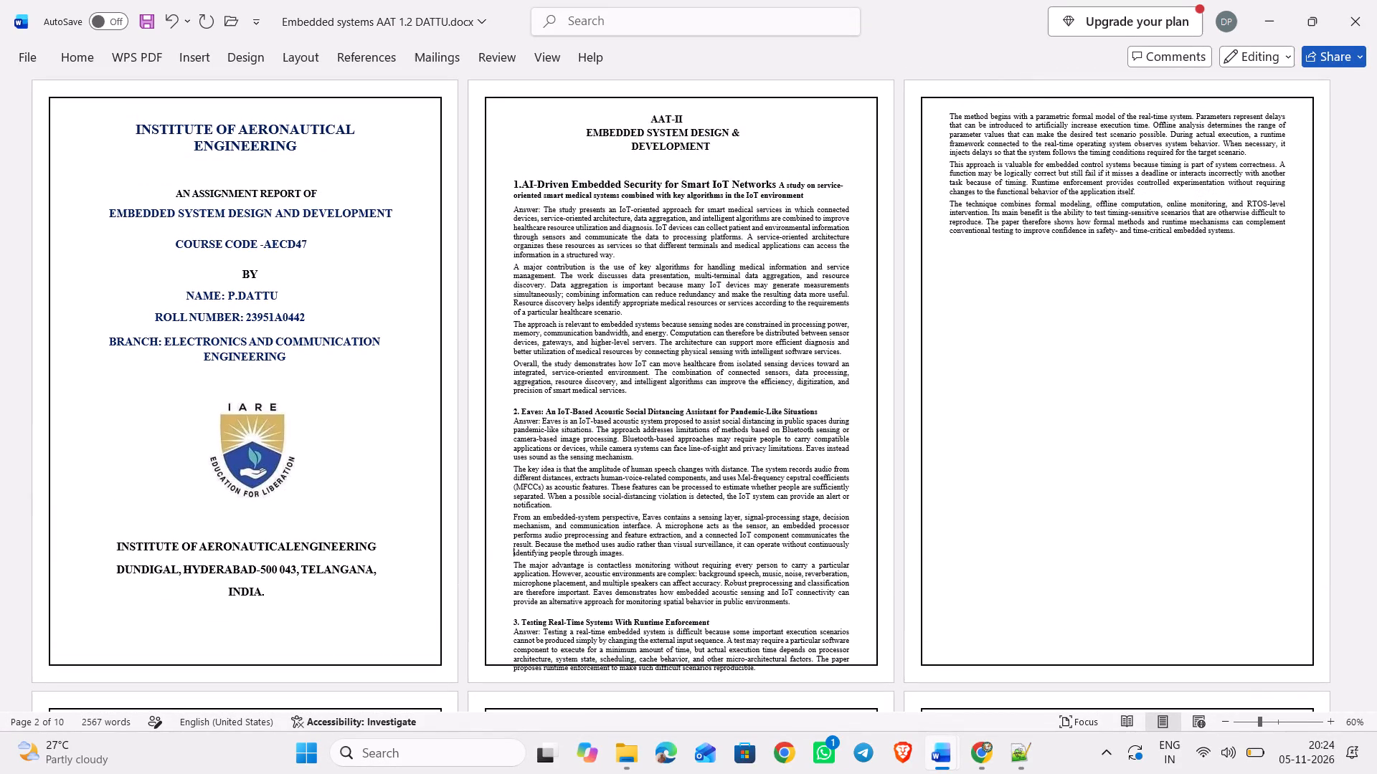
pyautogui.press('Down')
pyautogui.press('Down')
pyautogui.press('Down')
pyautogui.press('Down')
pyautogui.press('Down')
pyautogui.press('Down')
pyautogui.press('Down')
pyautogui.press('Return')
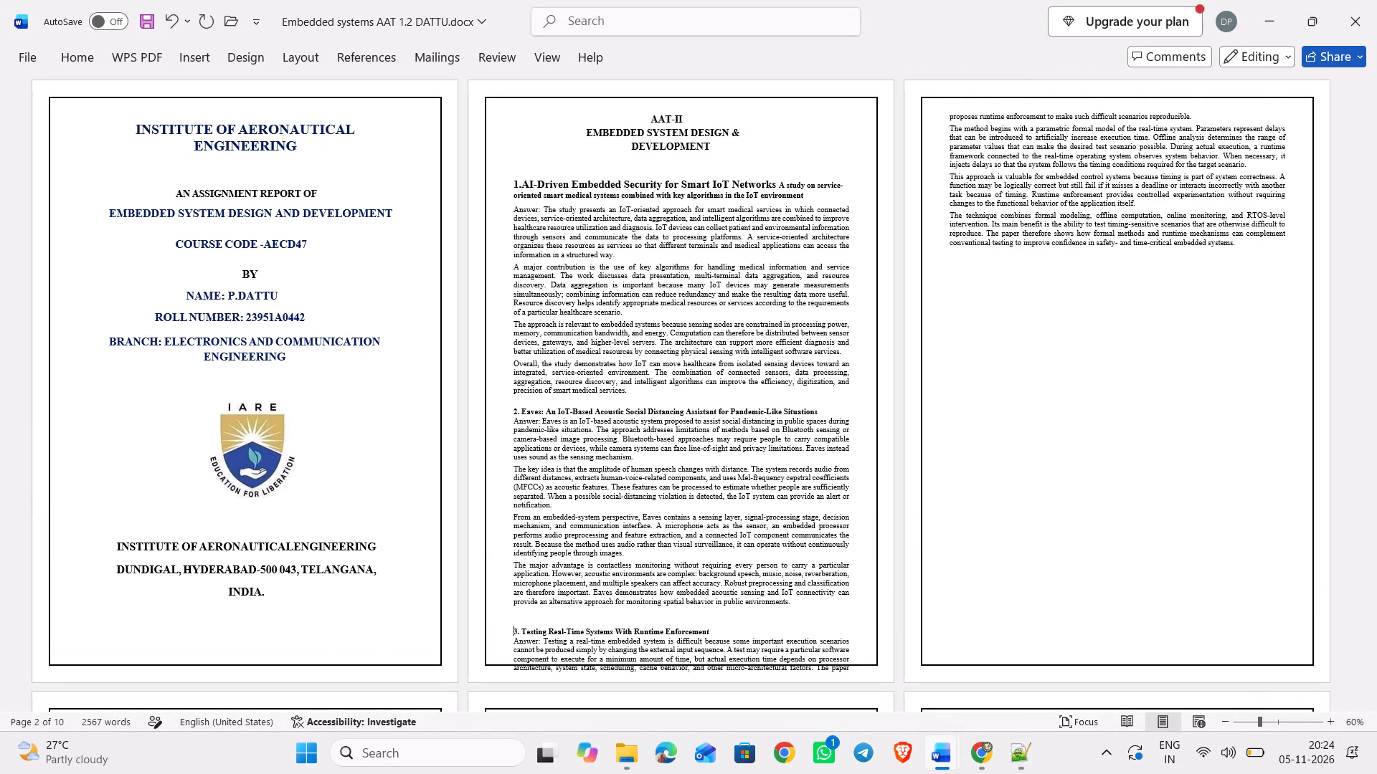
pyautogui.press('Return')
pyautogui.press('Return')
pyautogui.press('Return')
pyautogui.press('Return')
pyautogui.press('Return')
pyautogui.press('Return')
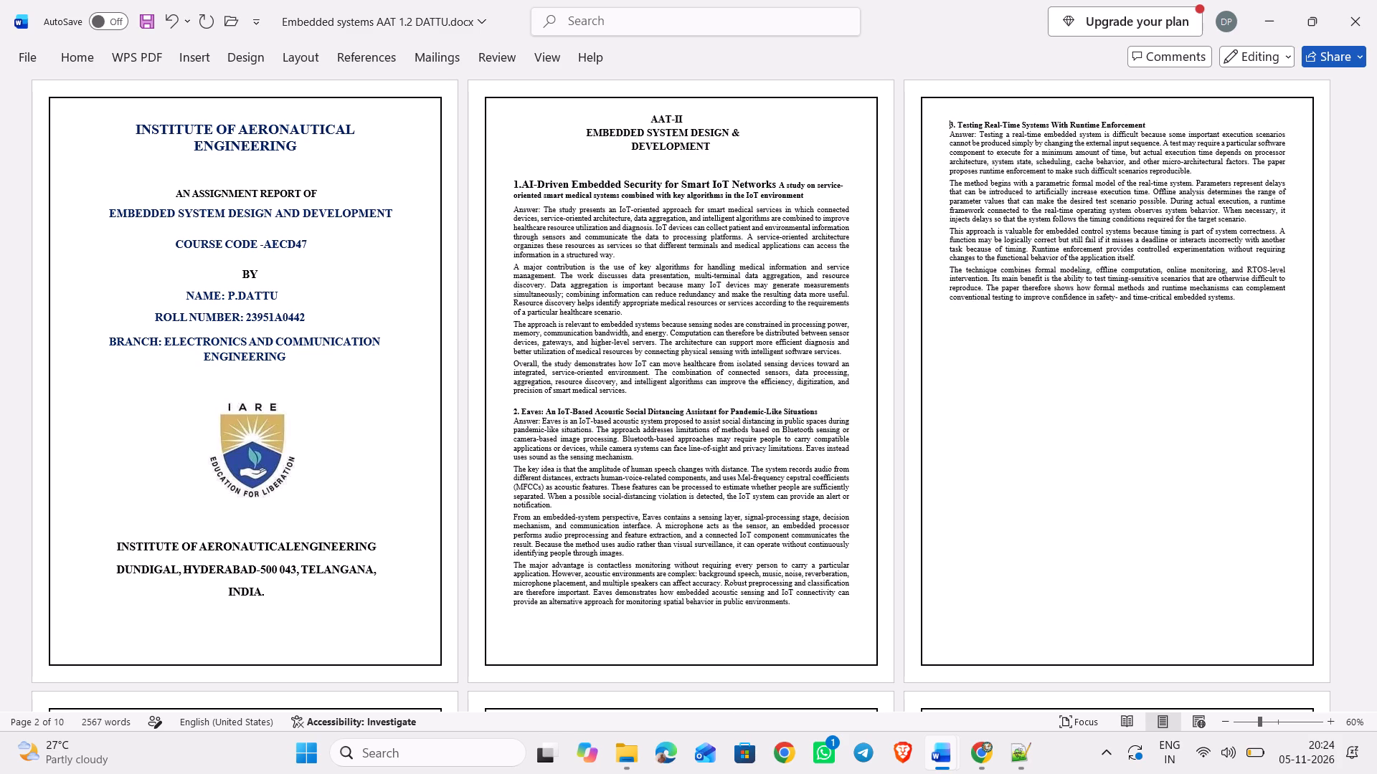
# Move question 4, Toward Practical Privacy-Preserving Processing, up onto the page of question 3, separated from it by a blank line.
pyautogui.scroll(-3, 950, 120)
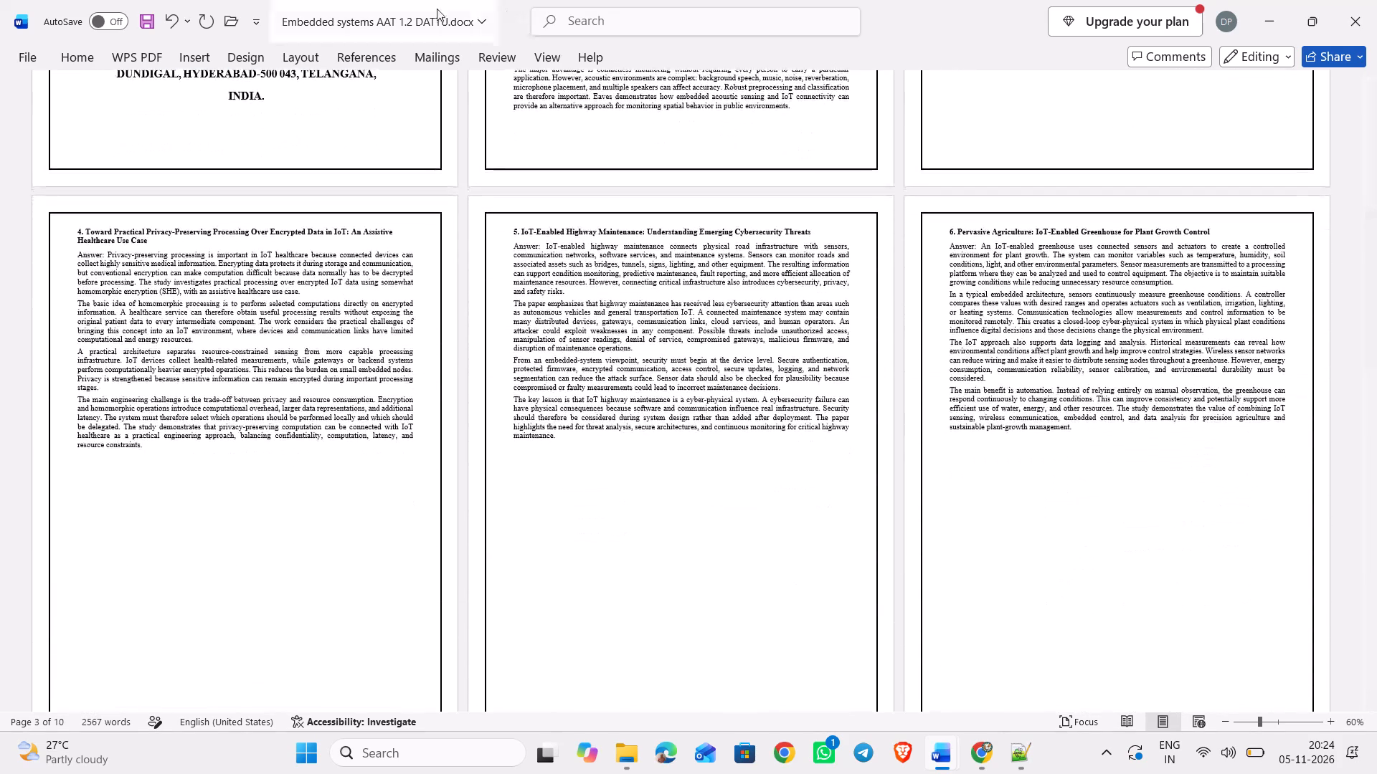
pyautogui.click(73, 227)
pyautogui.press('BackSpace')
pyautogui.press('BackSpace')
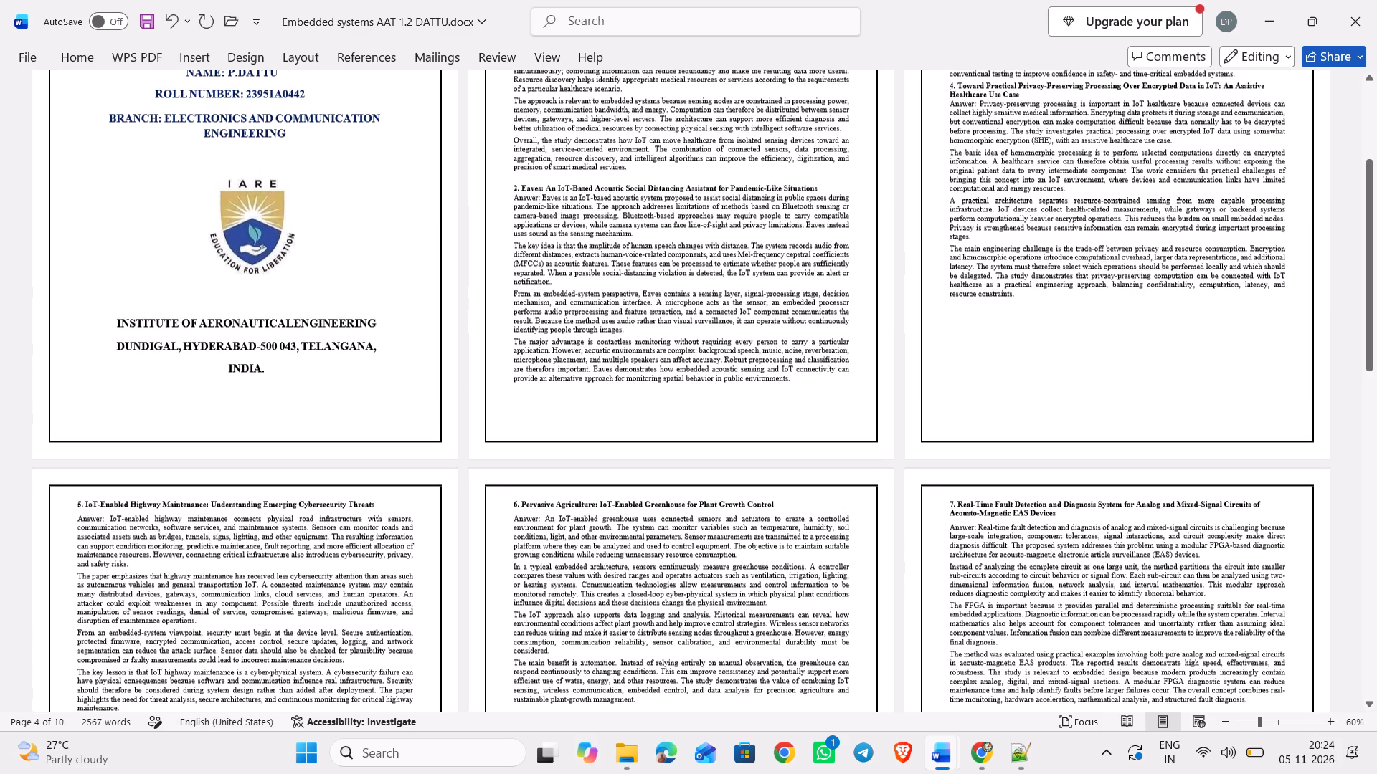
pyautogui.press('Return')
# Move question 6, Pervasive Agriculture, up onto the page of question 5, separated from it by a blank line.
pyautogui.scroll(-2, 73, 227)
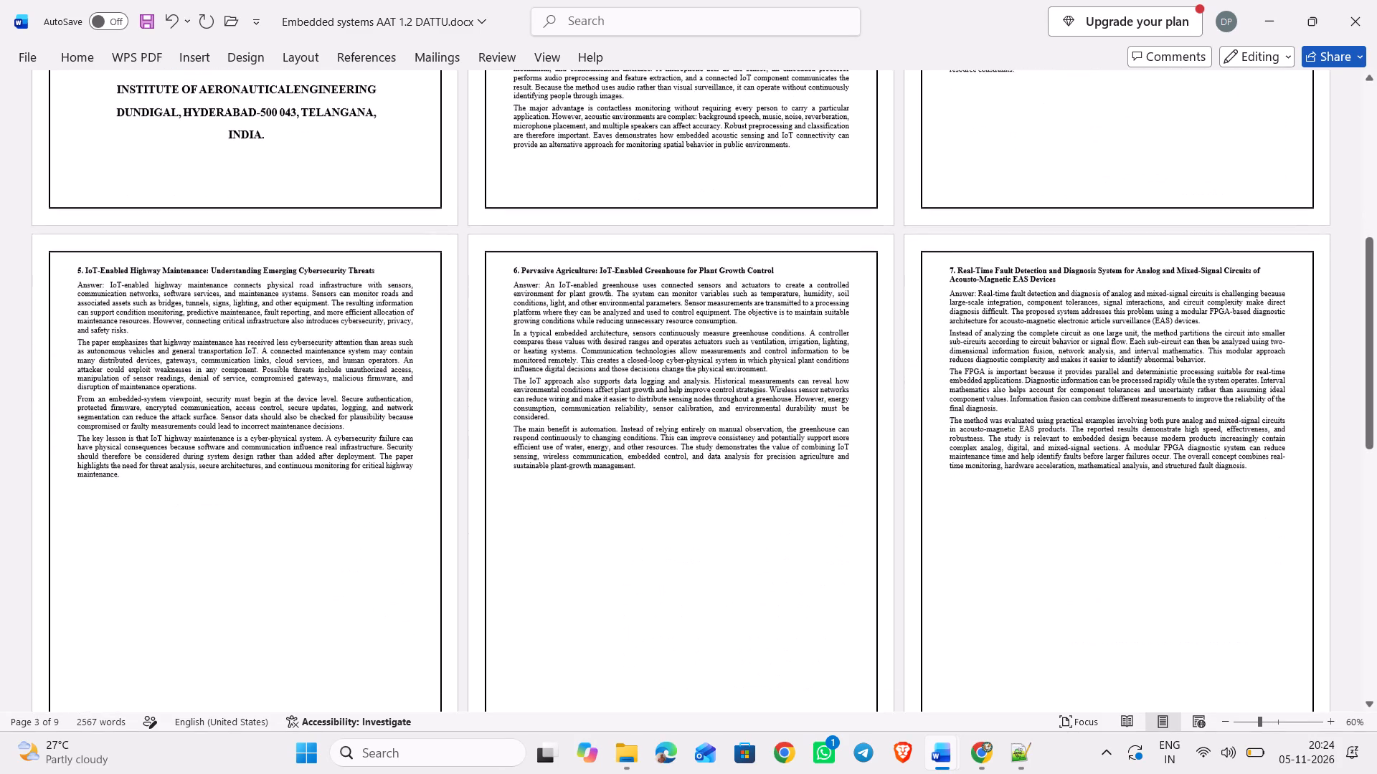
pyautogui.click(513, 267)
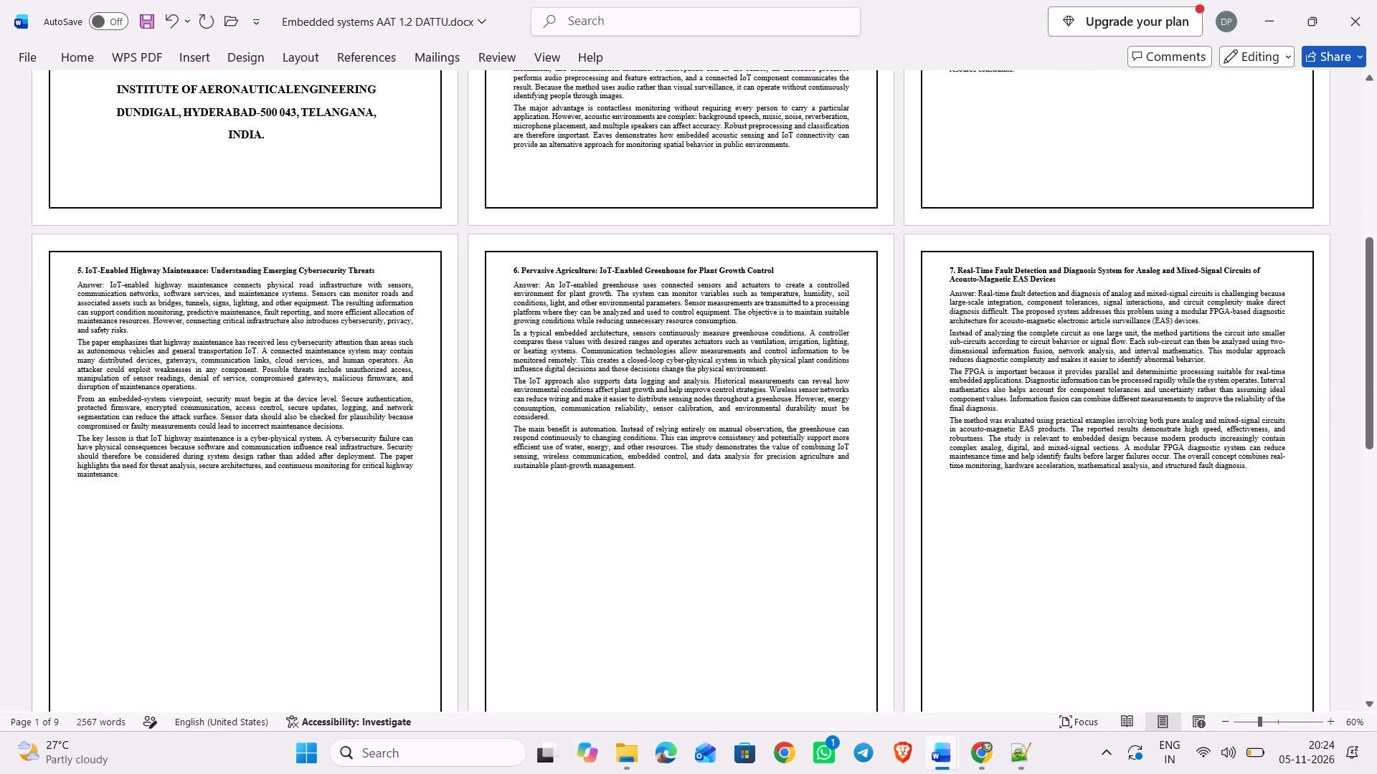
pyautogui.press('BackSpace')
pyautogui.press('BackSpace')
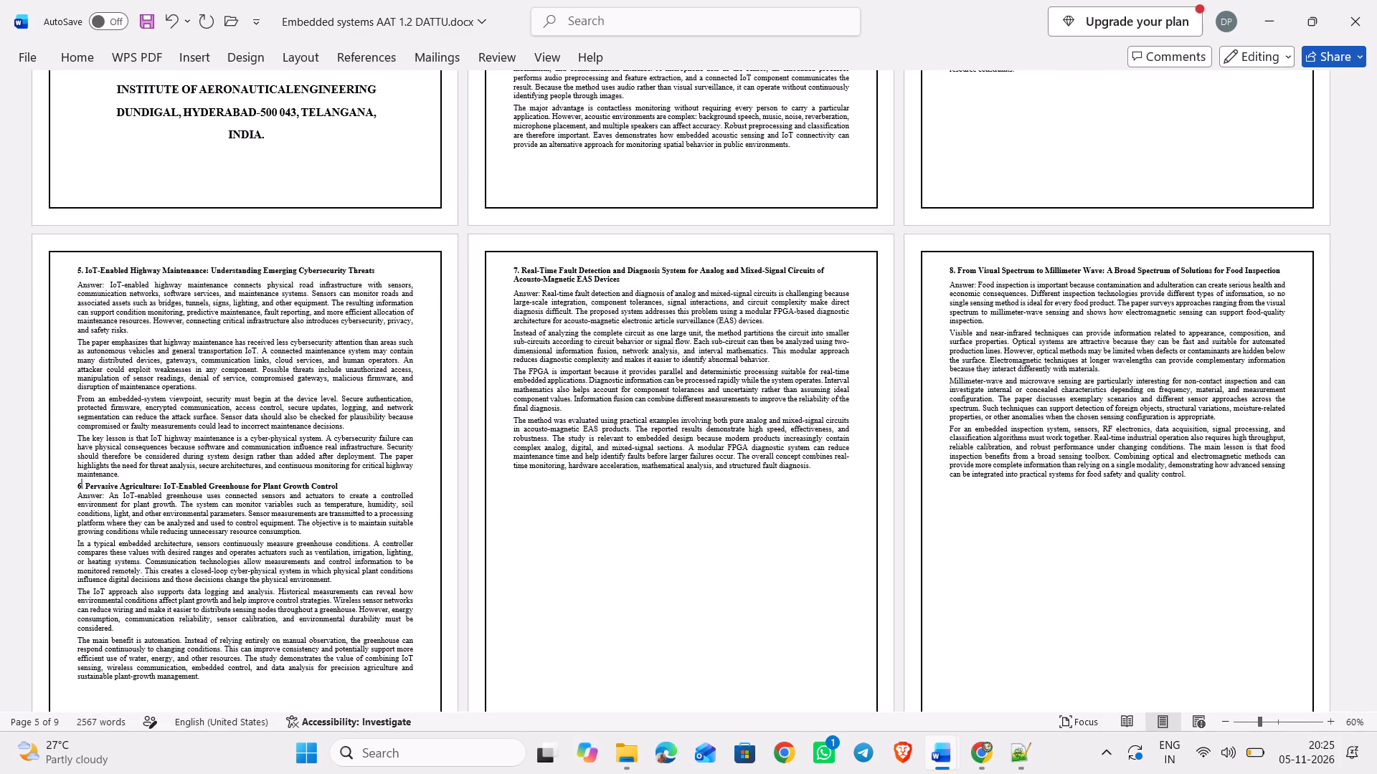
pyautogui.press('Return')
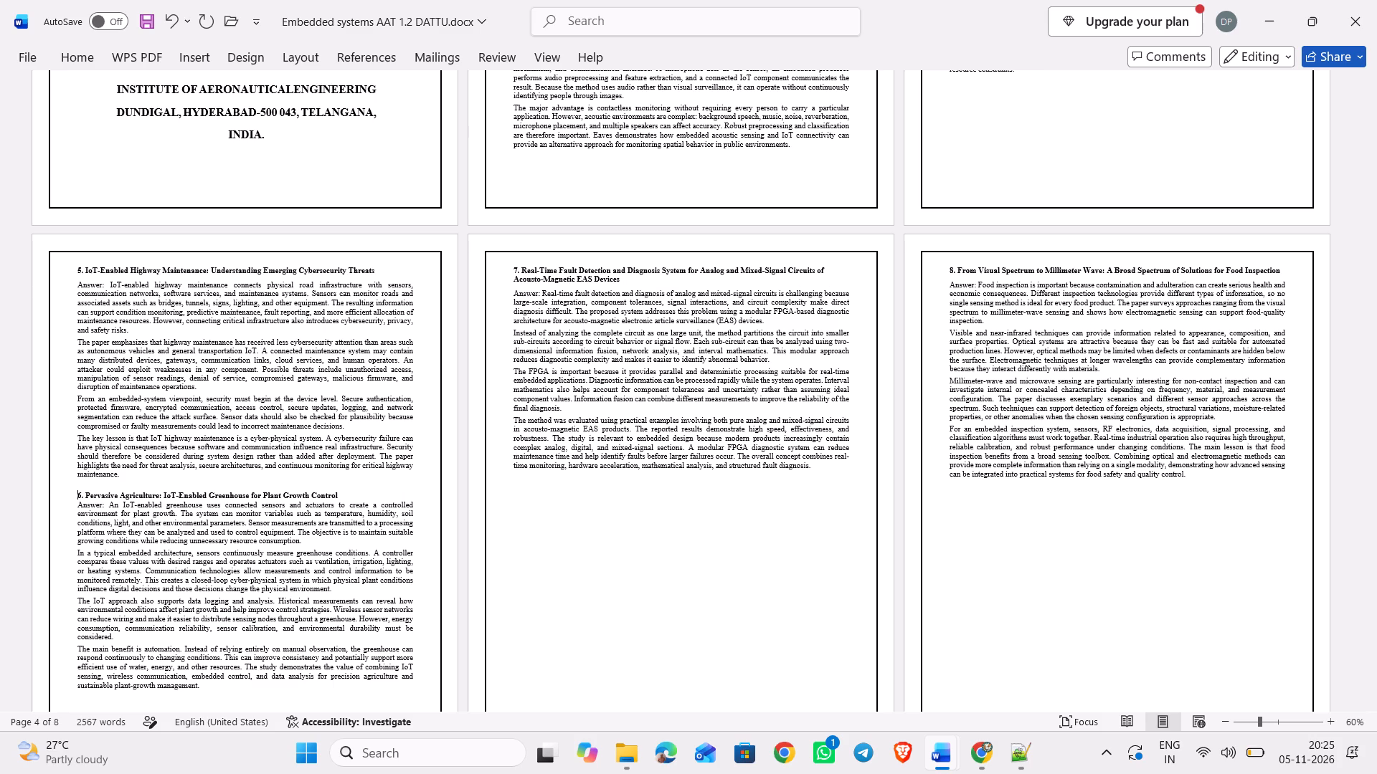
# Move question 8, From Visual Spectrum to Millimeter Wave, up onto the page of question 7, separated from it by a blank line.
pyautogui.click(944, 268)
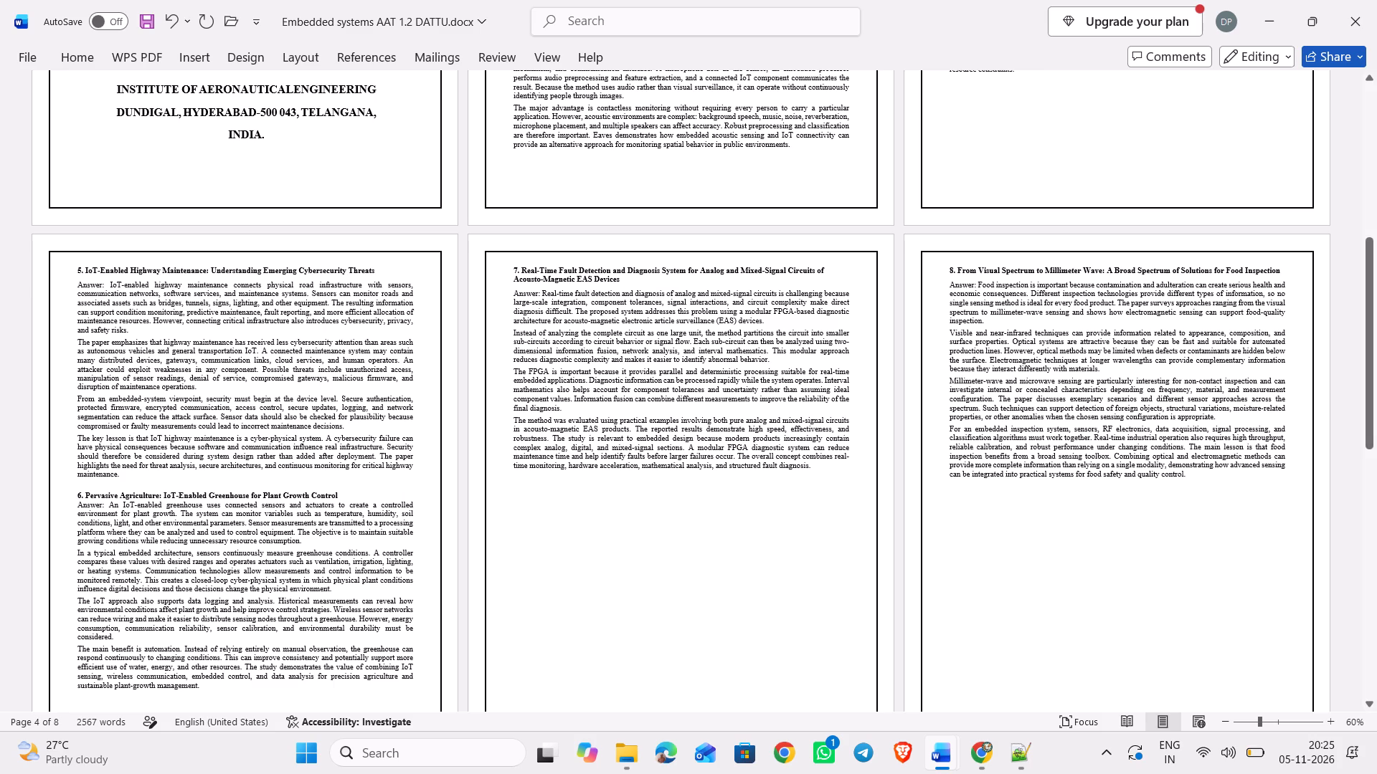
pyautogui.press('BackSpace')
pyautogui.press('BackSpace')
pyautogui.press('Return')
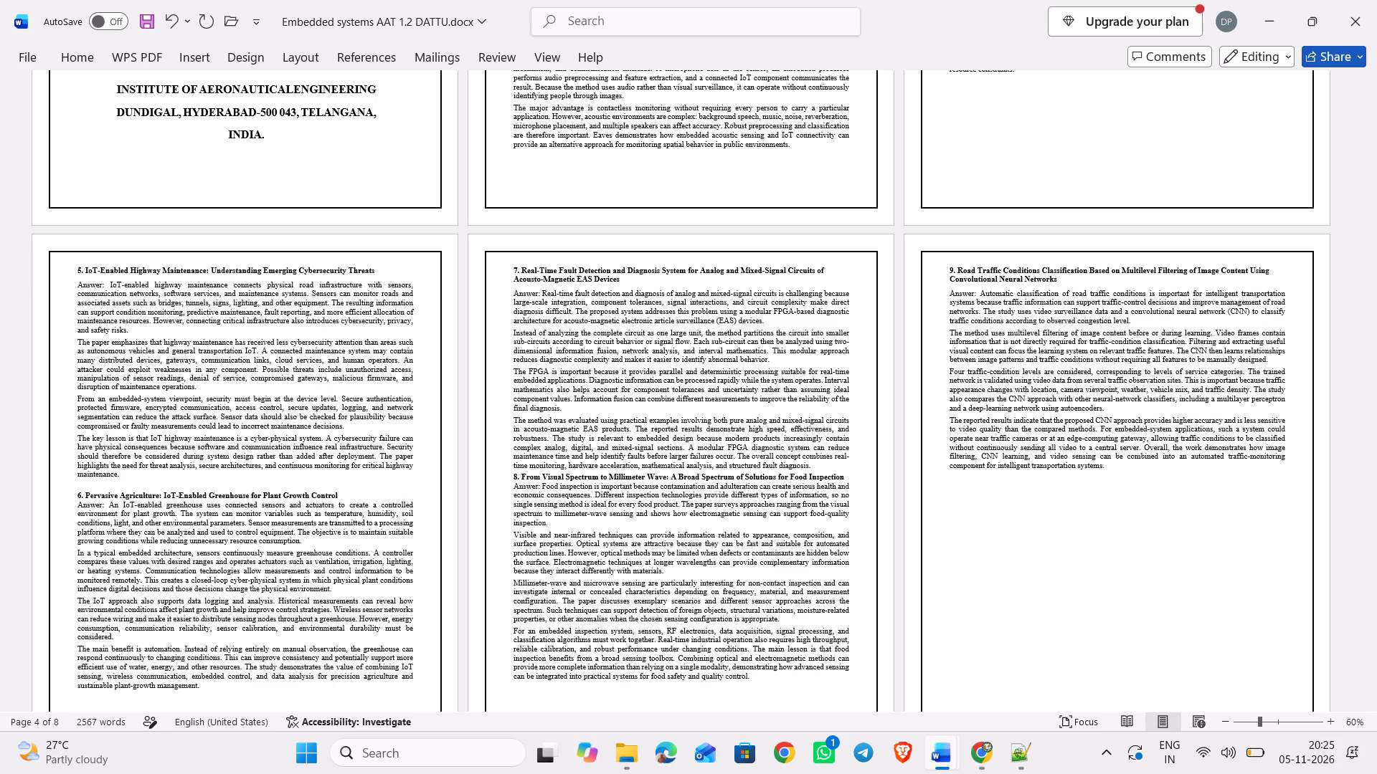
# Move question 10, Deep Learning for Encrypted Traffic Classification, up onto the page of question 9, separated from it by a blank line.
pyautogui.scroll(-4, 944, 268)
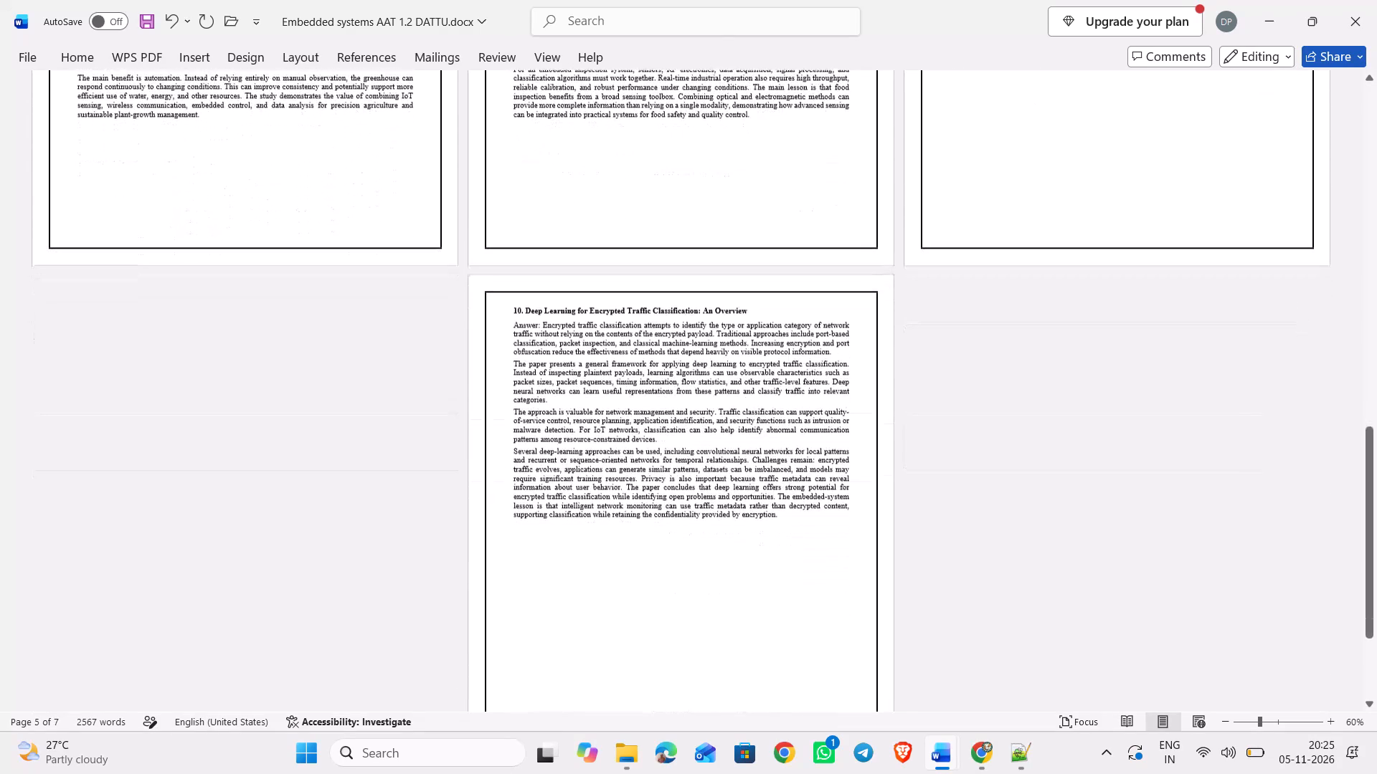
pyautogui.doubleClick(506, 302)
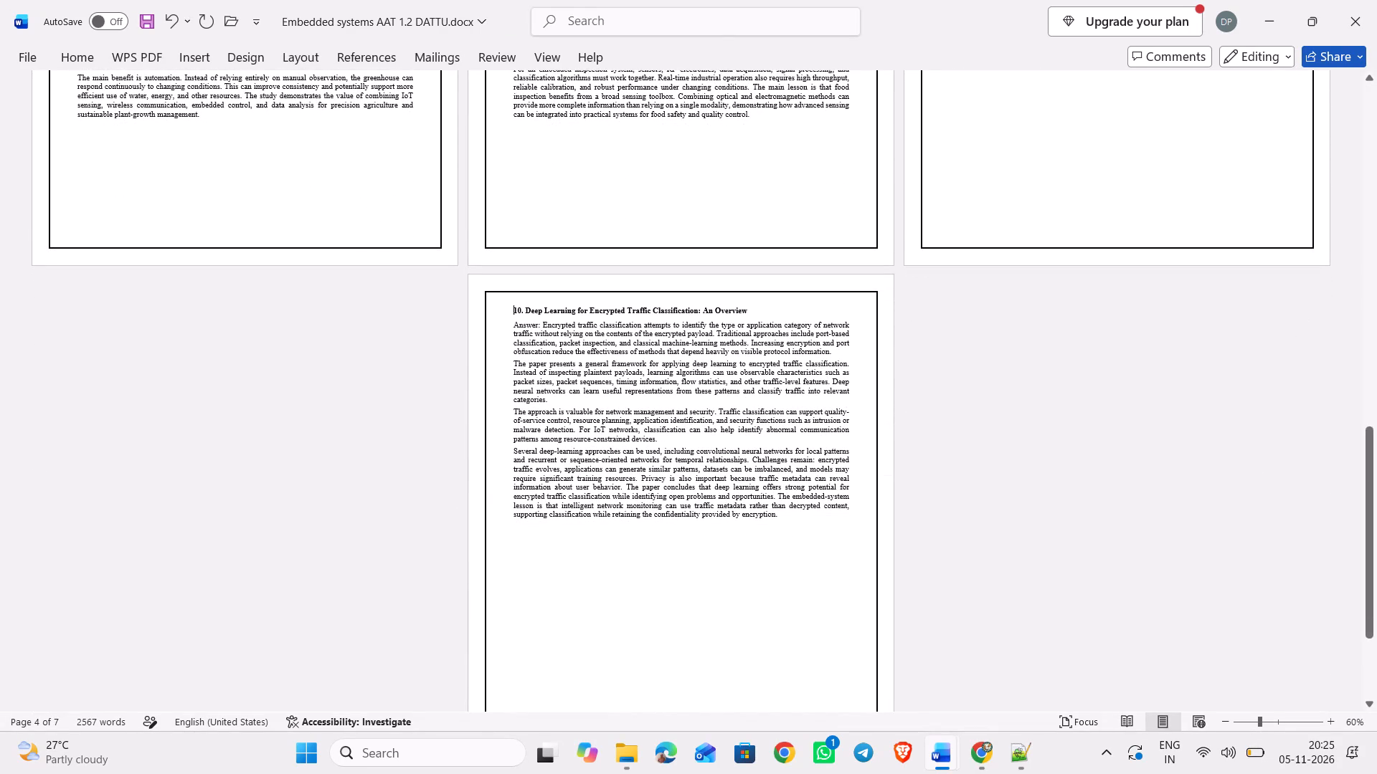
pyautogui.press('BackSpace')
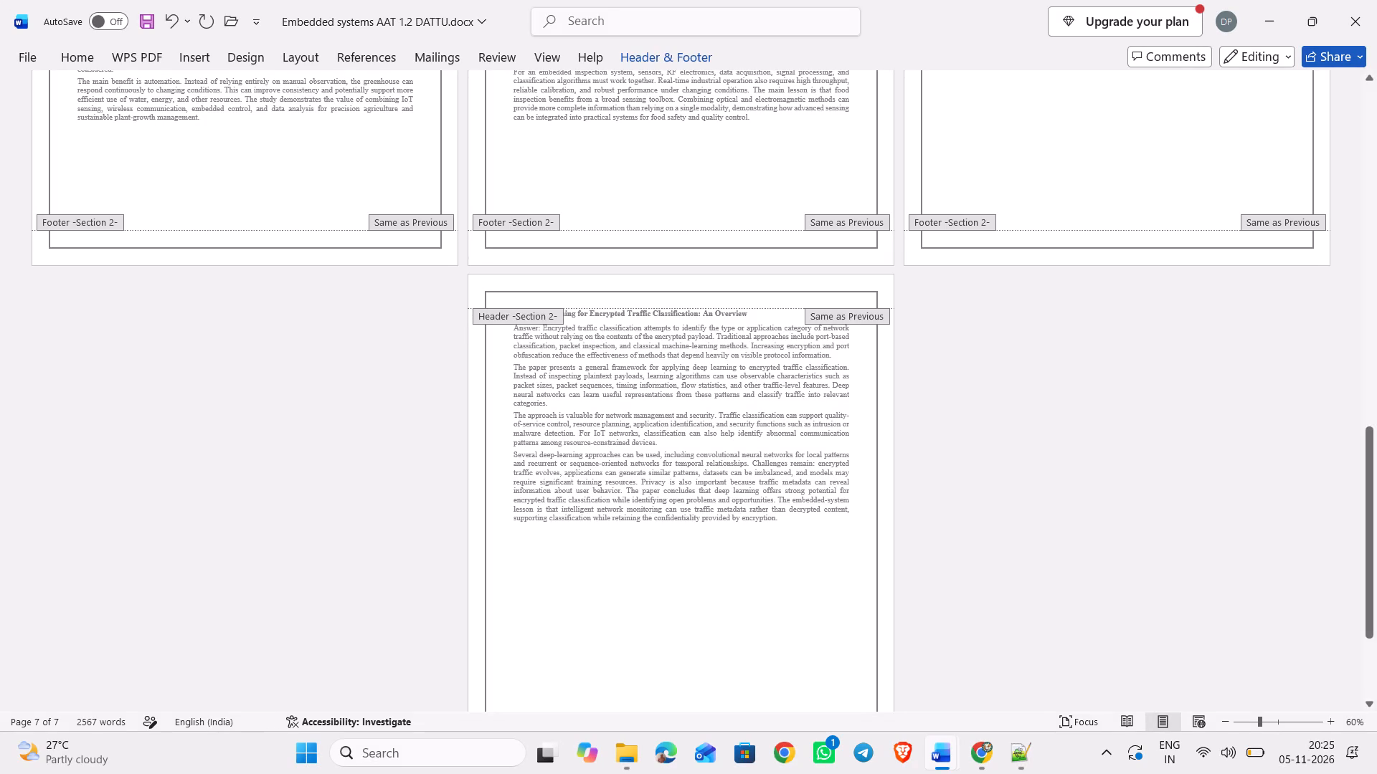
pyautogui.press('Escape')
pyautogui.press('BackSpace')
pyautogui.press('BackSpace')
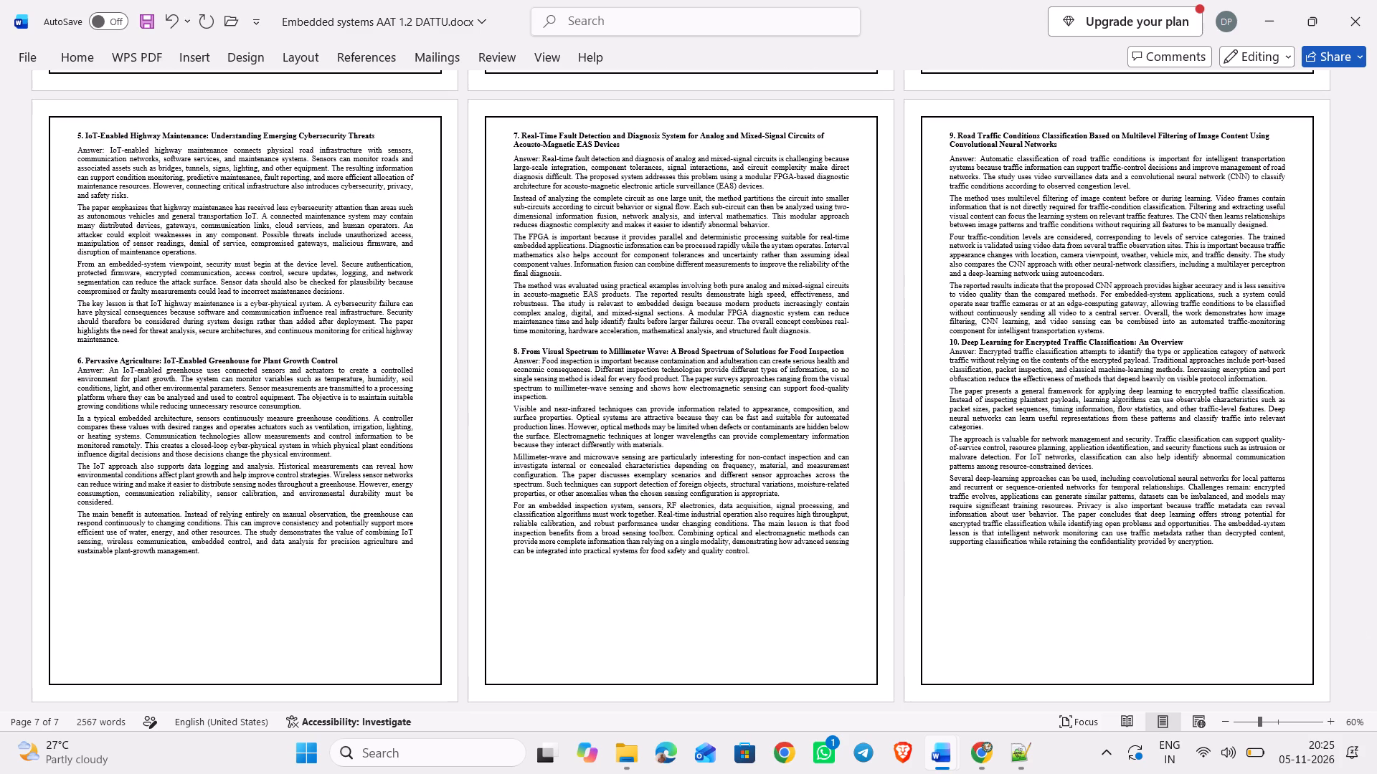
pyautogui.press('Return')
# Format all text from the question 1 heading to the end of the document as Times New Roman, size 14.
pyautogui.scroll(11, 506, 302)
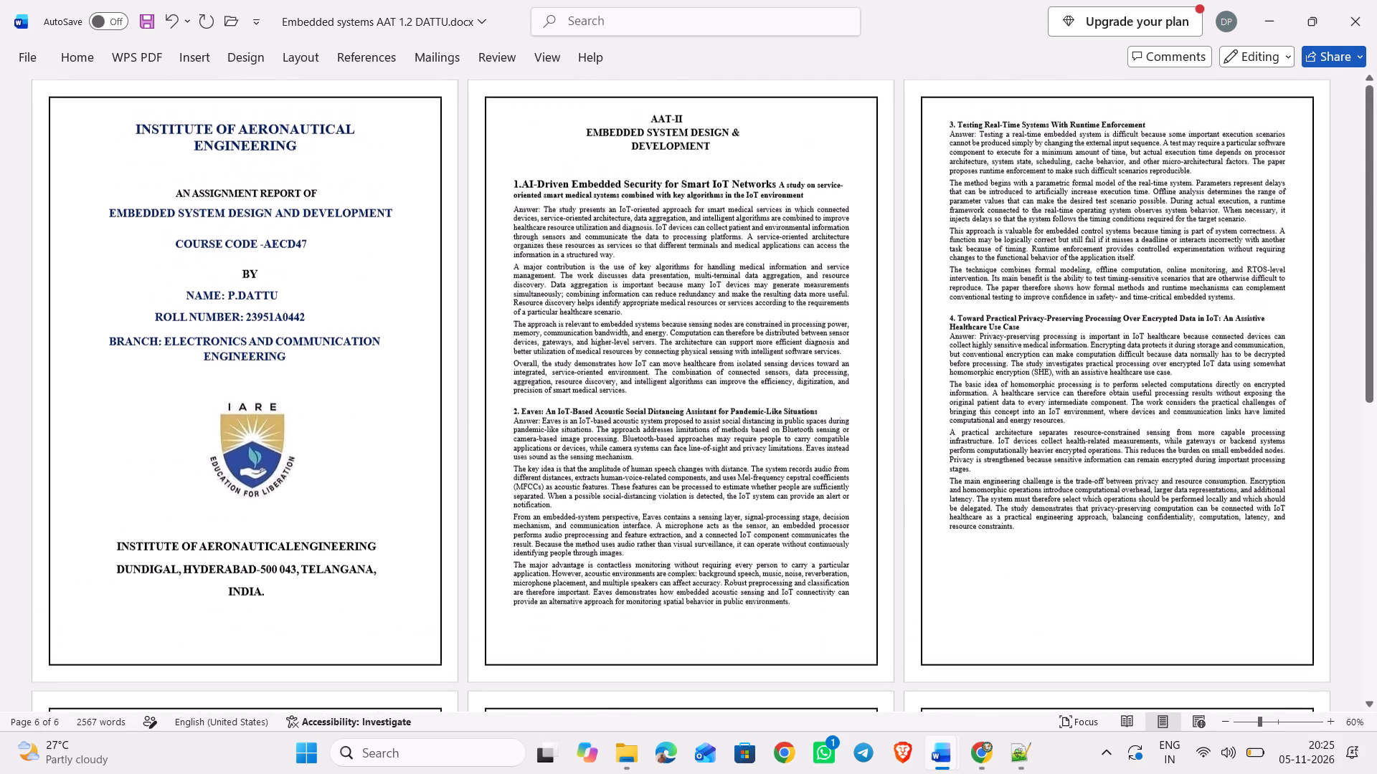
pyautogui.moveTo(521, 179); pyautogui.dragTo(551, 182)
pyautogui.click(572, 179)
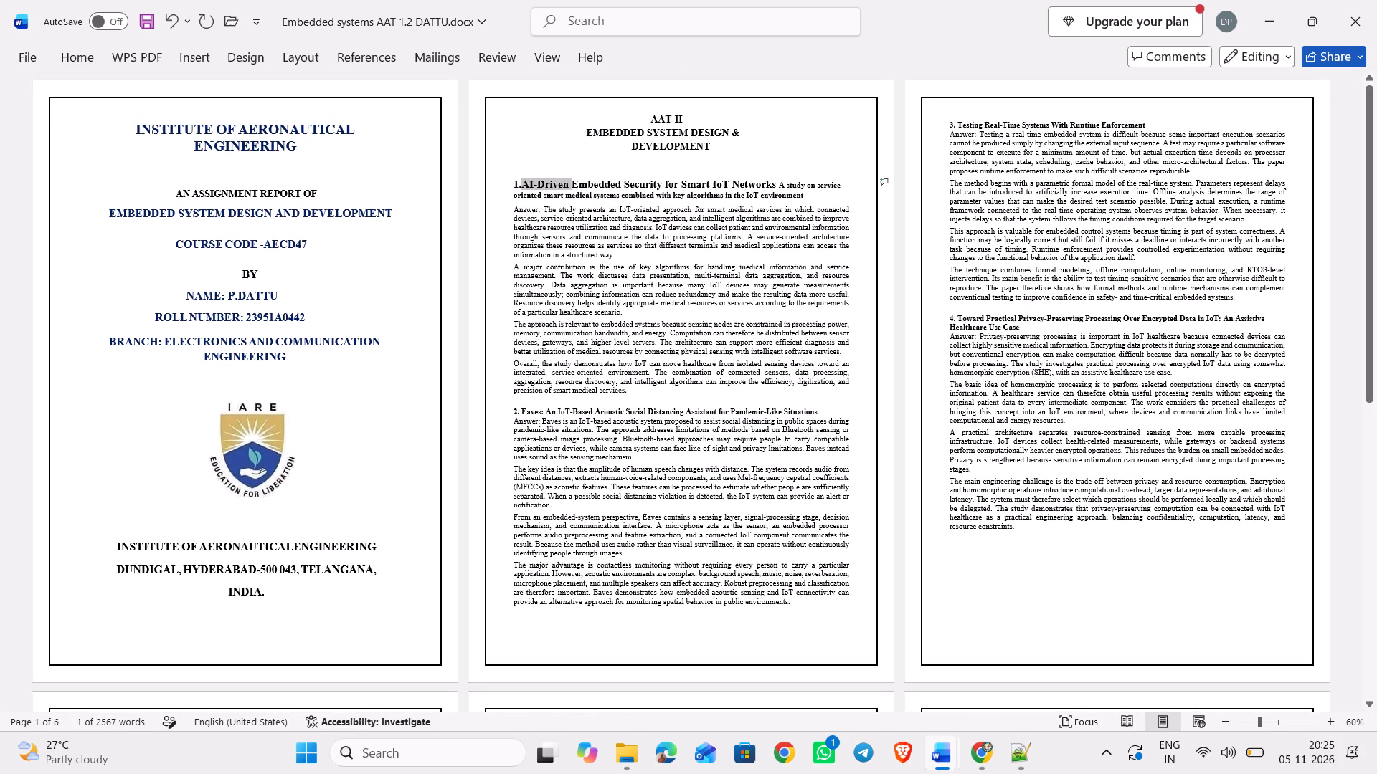
pyautogui.moveTo(520, 178); pyautogui.dragTo(699, 773)
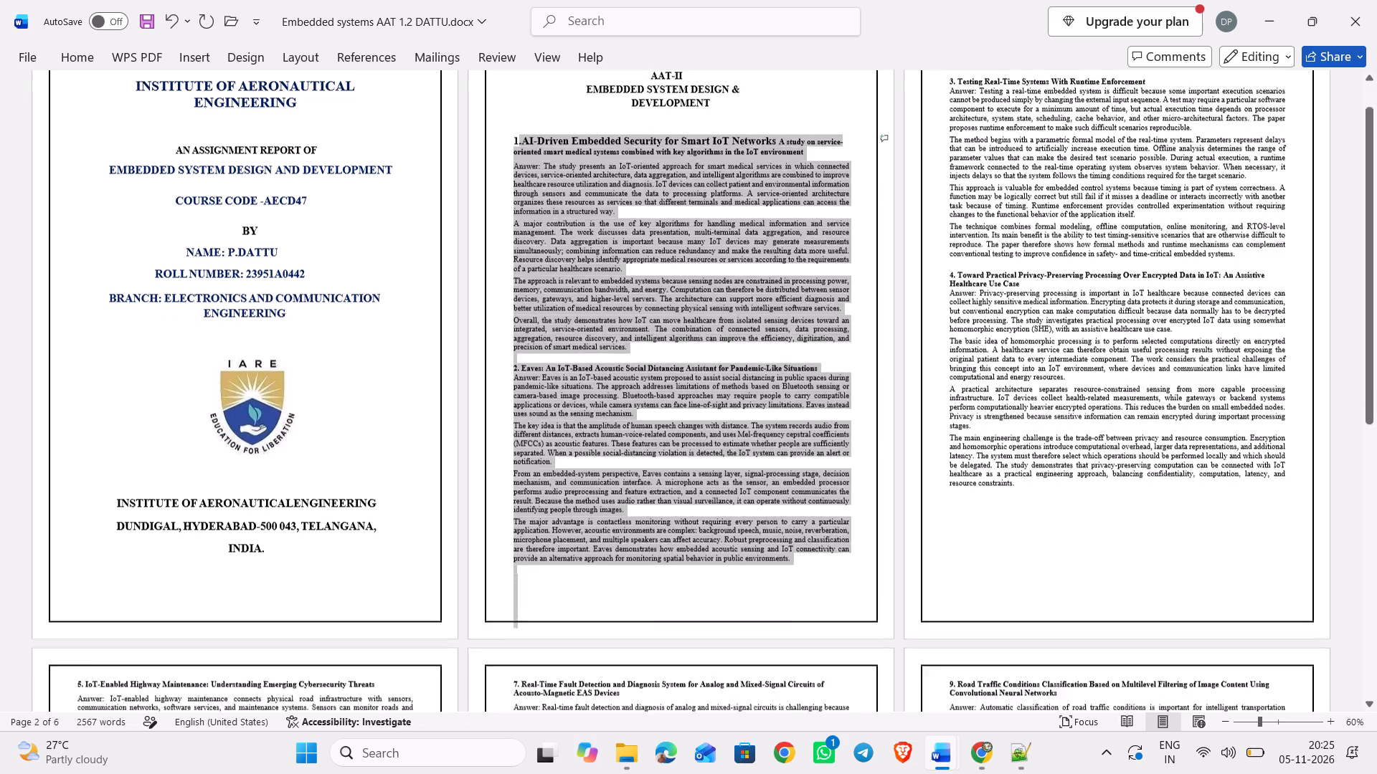
pyautogui.moveTo(699, 773); pyautogui.dragTo(1132, 646)
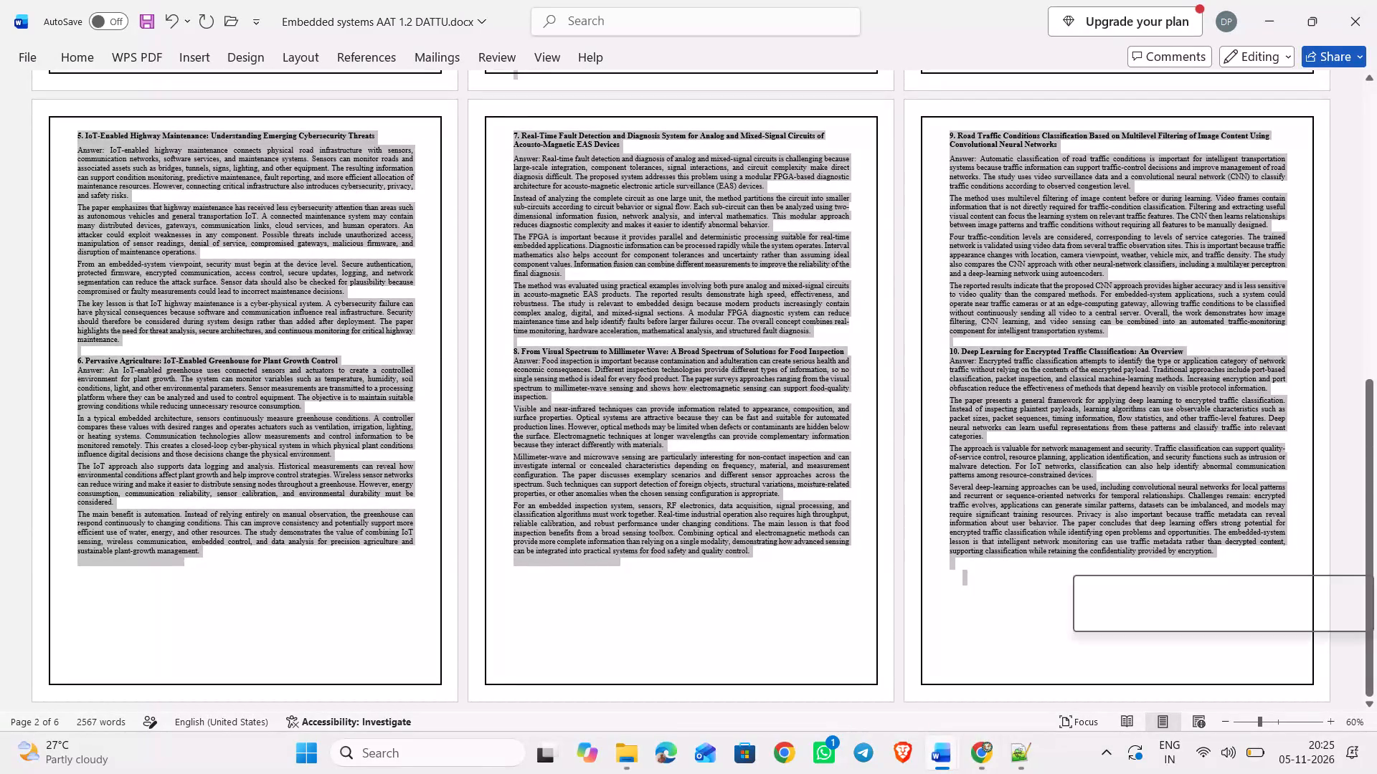
pyautogui.click(1141, 588)
pyautogui.write('tim')
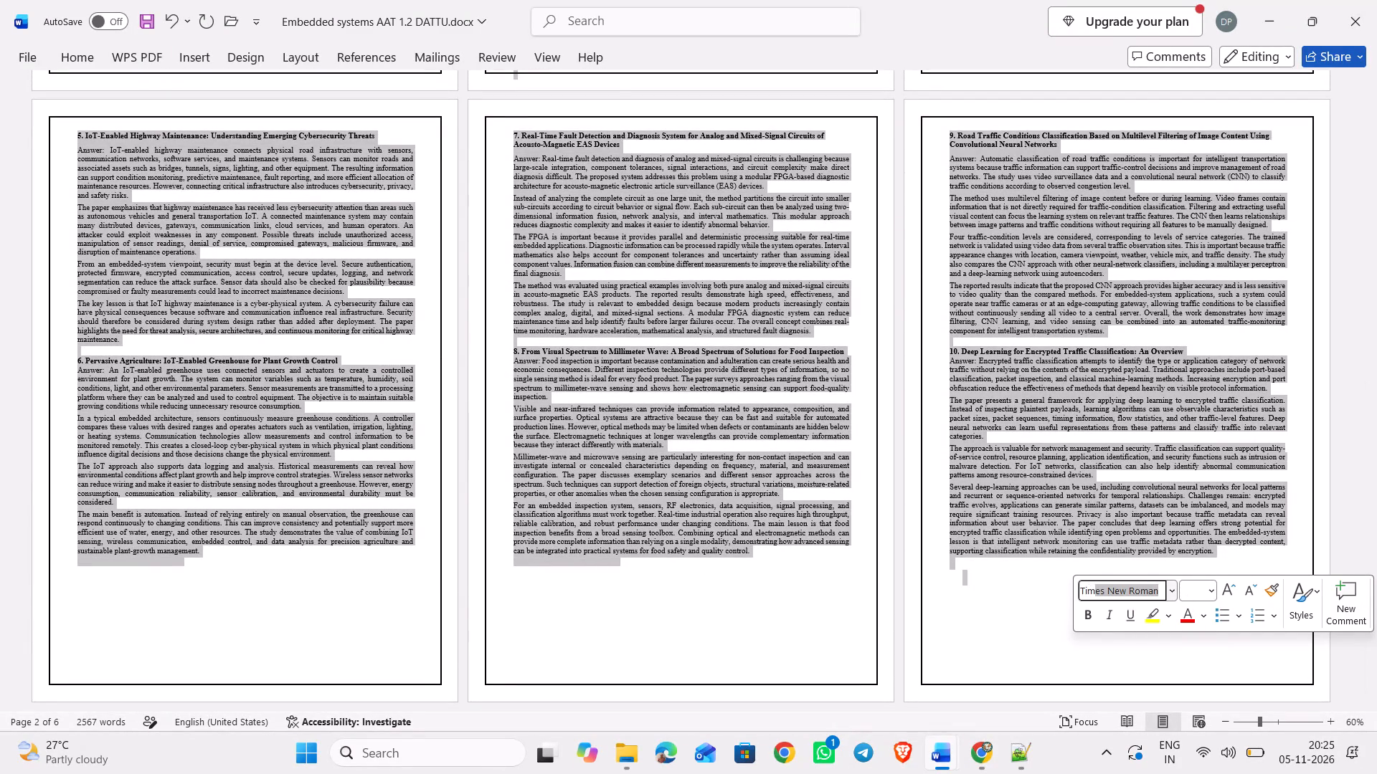
pyautogui.press('Return')
pyautogui.press('Tab')
pyautogui.write('14')
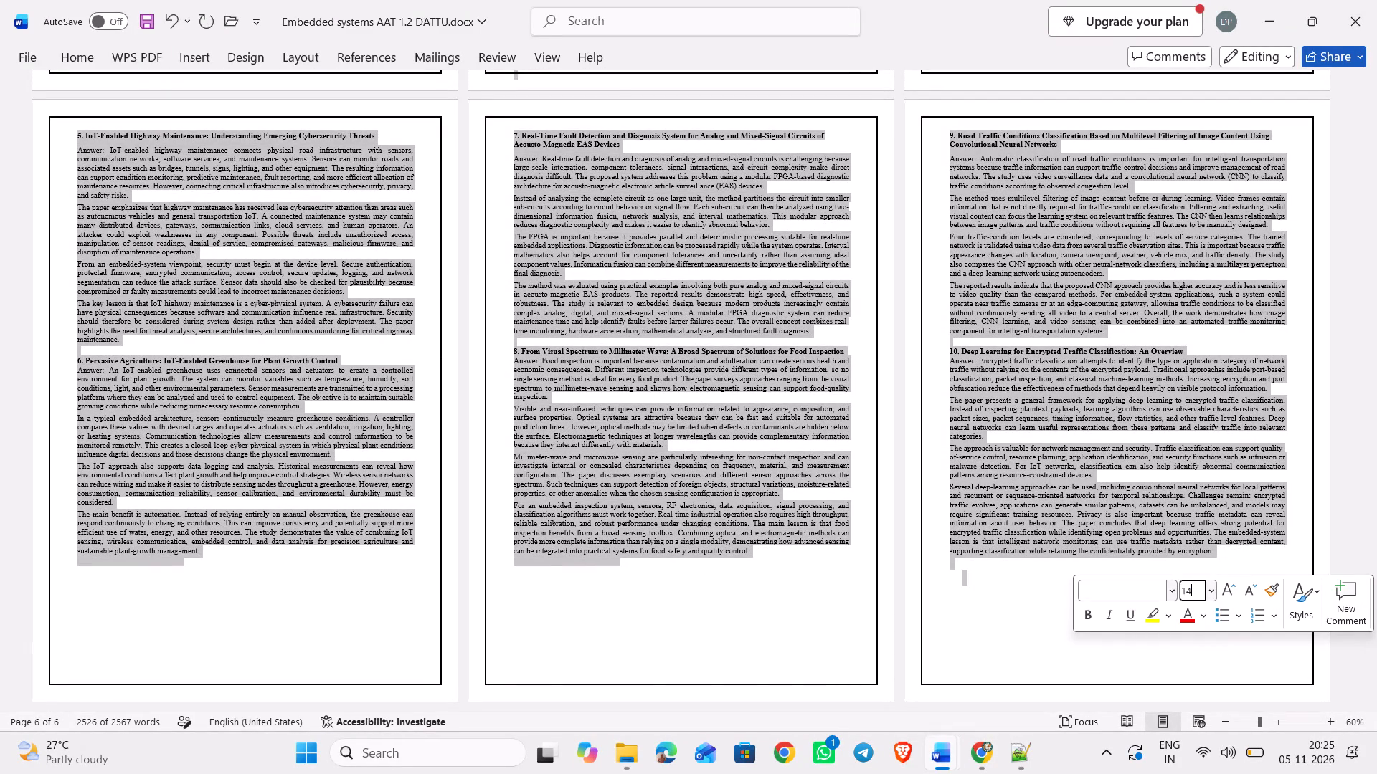
pyautogui.press('Return')
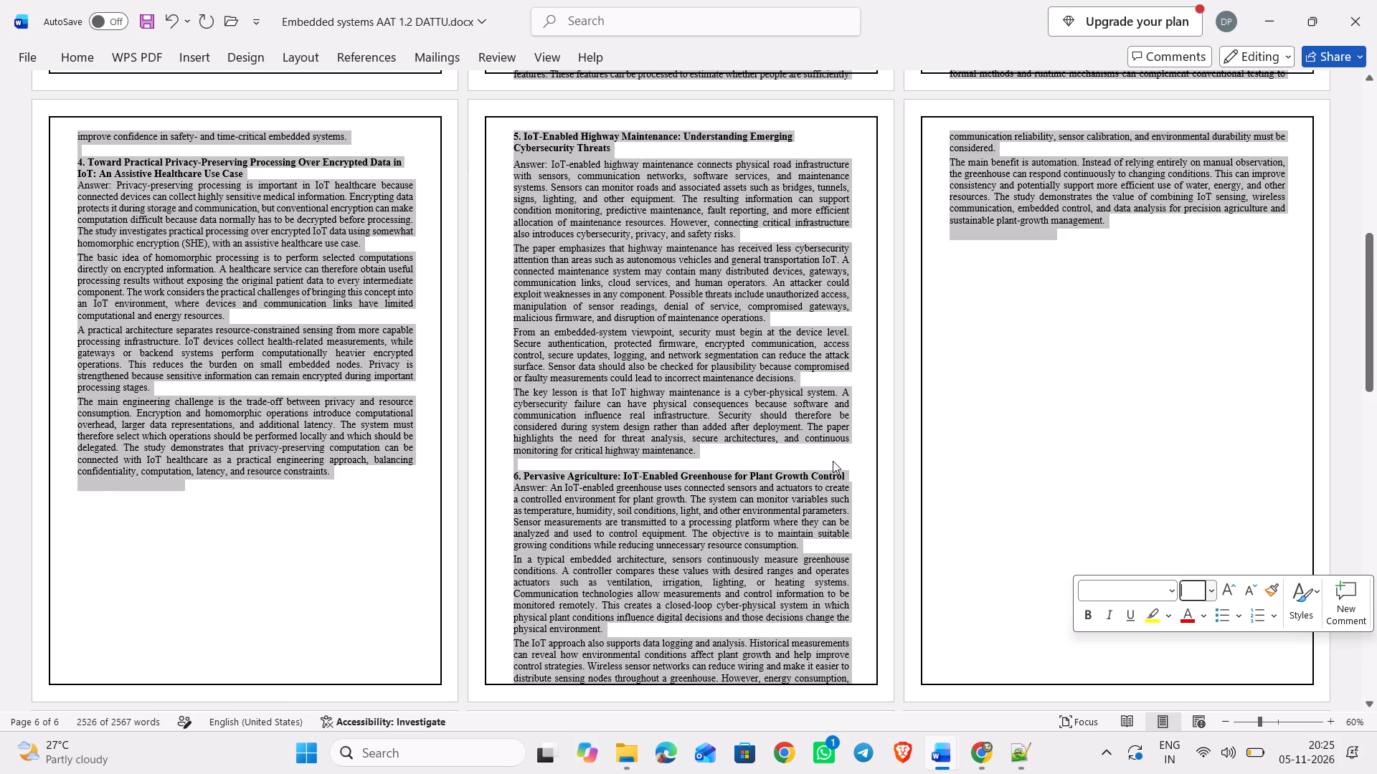
# Set the font size of the selected questions and answers to 13.
pyautogui.scroll(-2, 833, 461)
pyautogui.scroll(11, 833, 461)
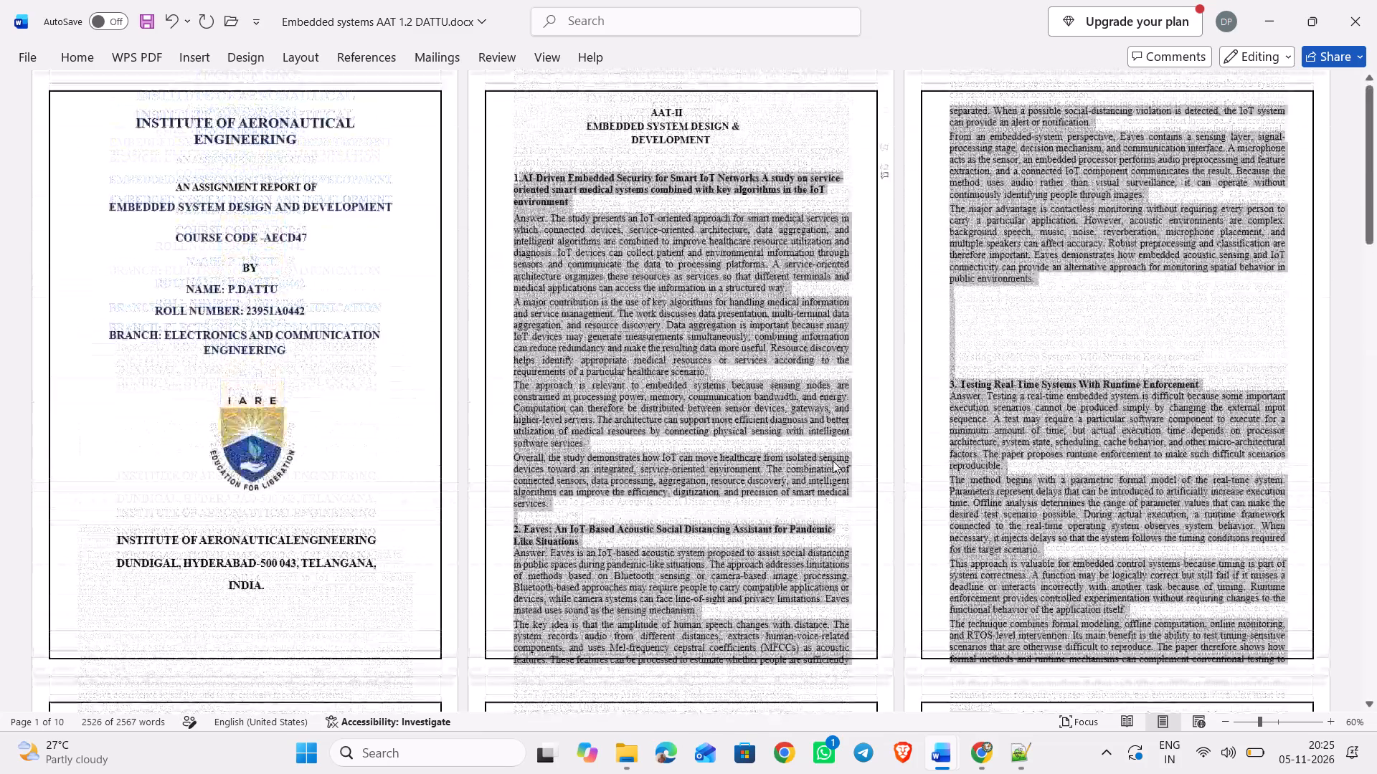
pyautogui.rightClick(678, 318)
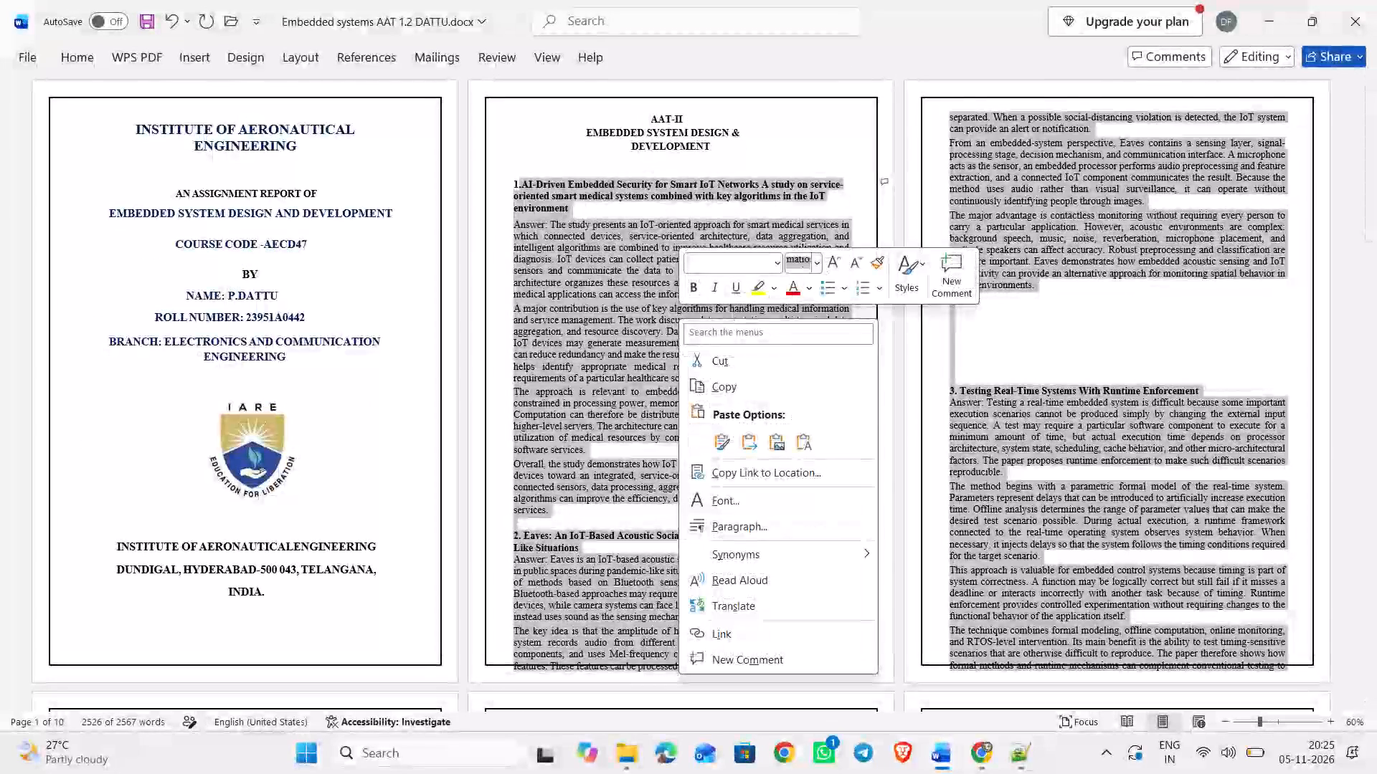
pyautogui.click(795, 267)
pyautogui.write('13')
pyautogui.press('Return')
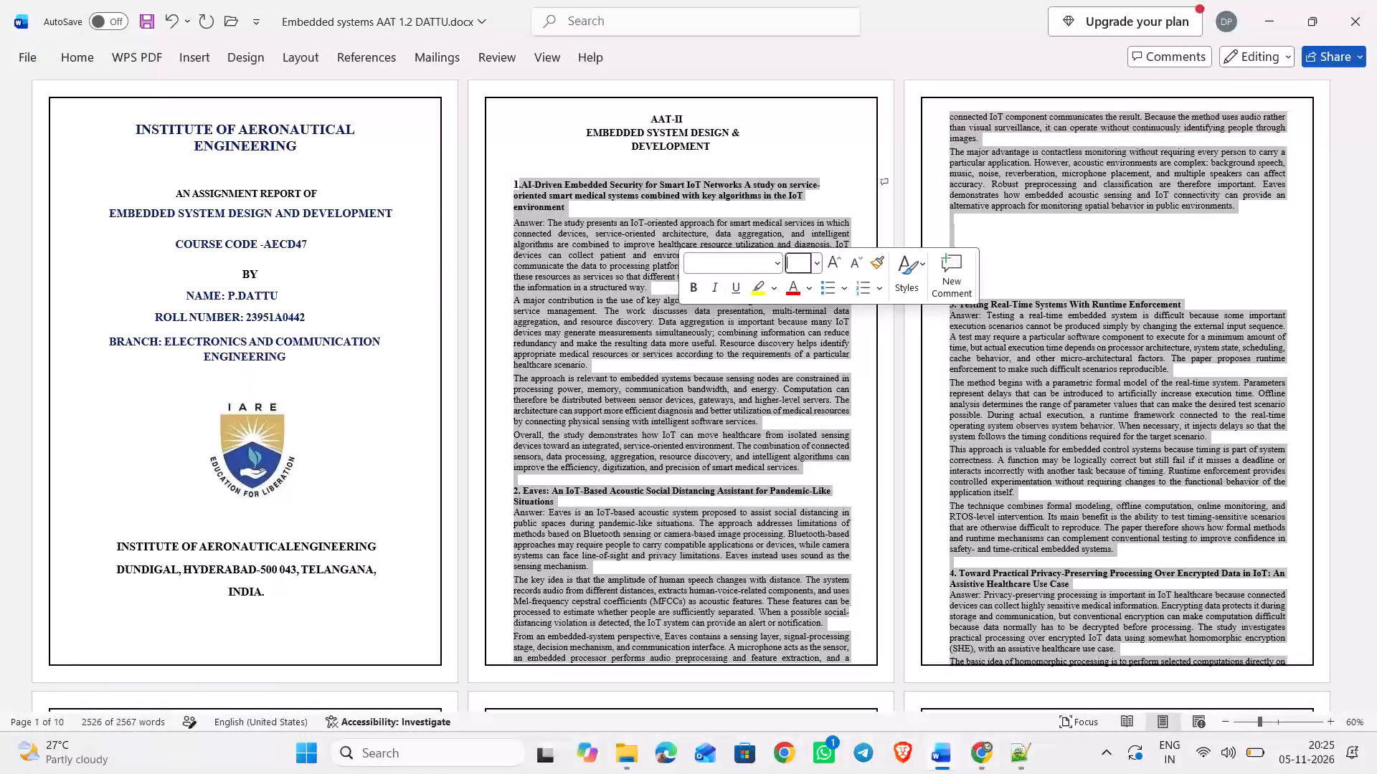
# Delete six of the blank lines above the question 3 heading, Testing Real-Time Systems.
pyautogui.click(812, 420)
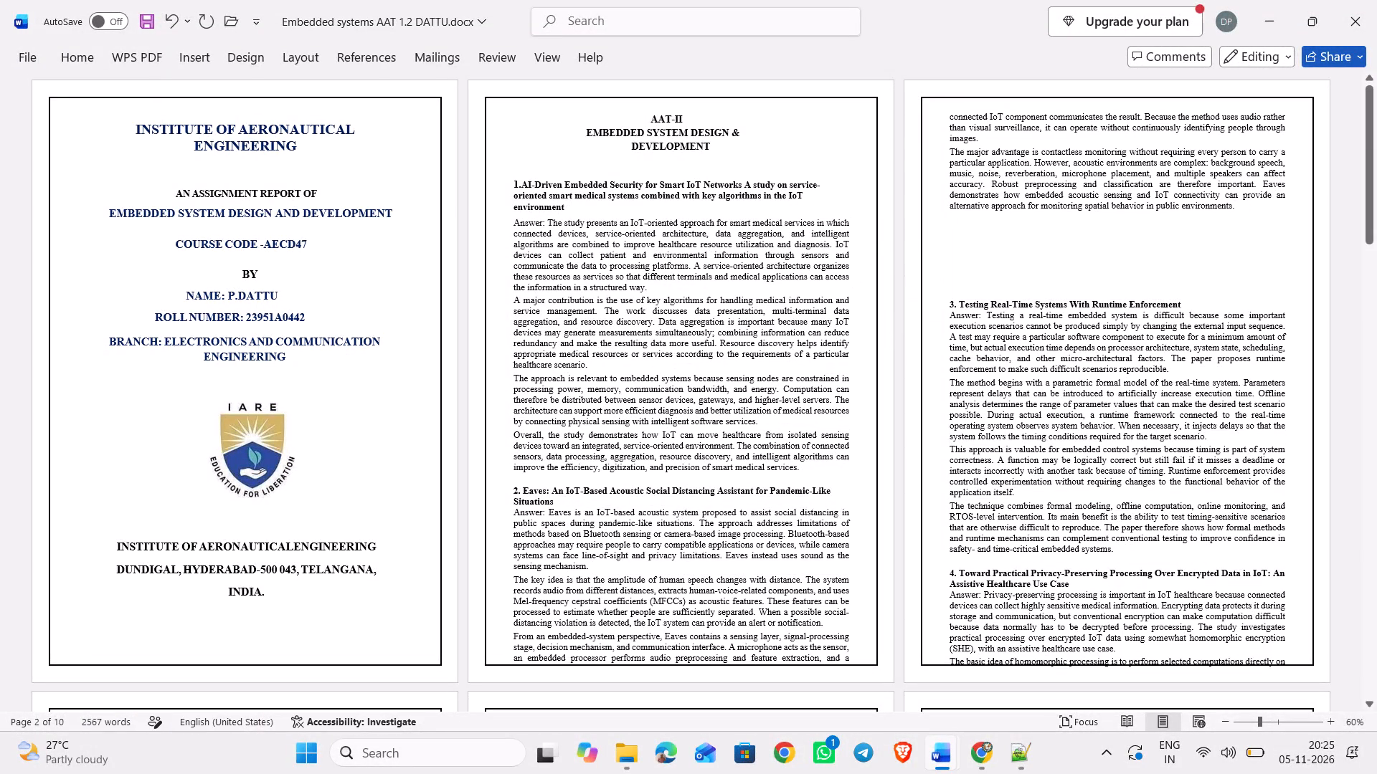
pyautogui.click(1026, 296)
pyautogui.press('BackSpace')
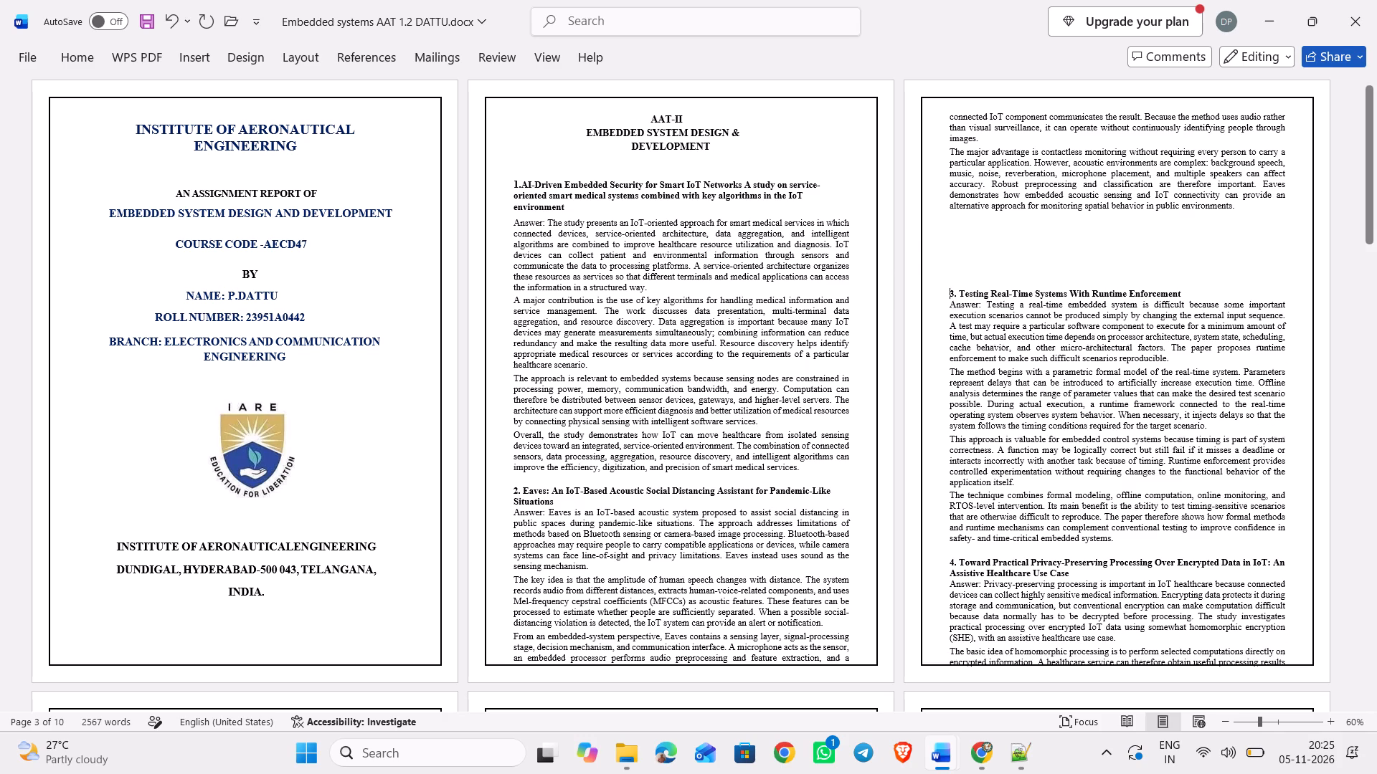
pyautogui.press('BackSpace')
pyautogui.press('BackSpace')
pyautogui.press('BackSpace')
pyautogui.press('BackSpace')
pyautogui.press('BackSpace')
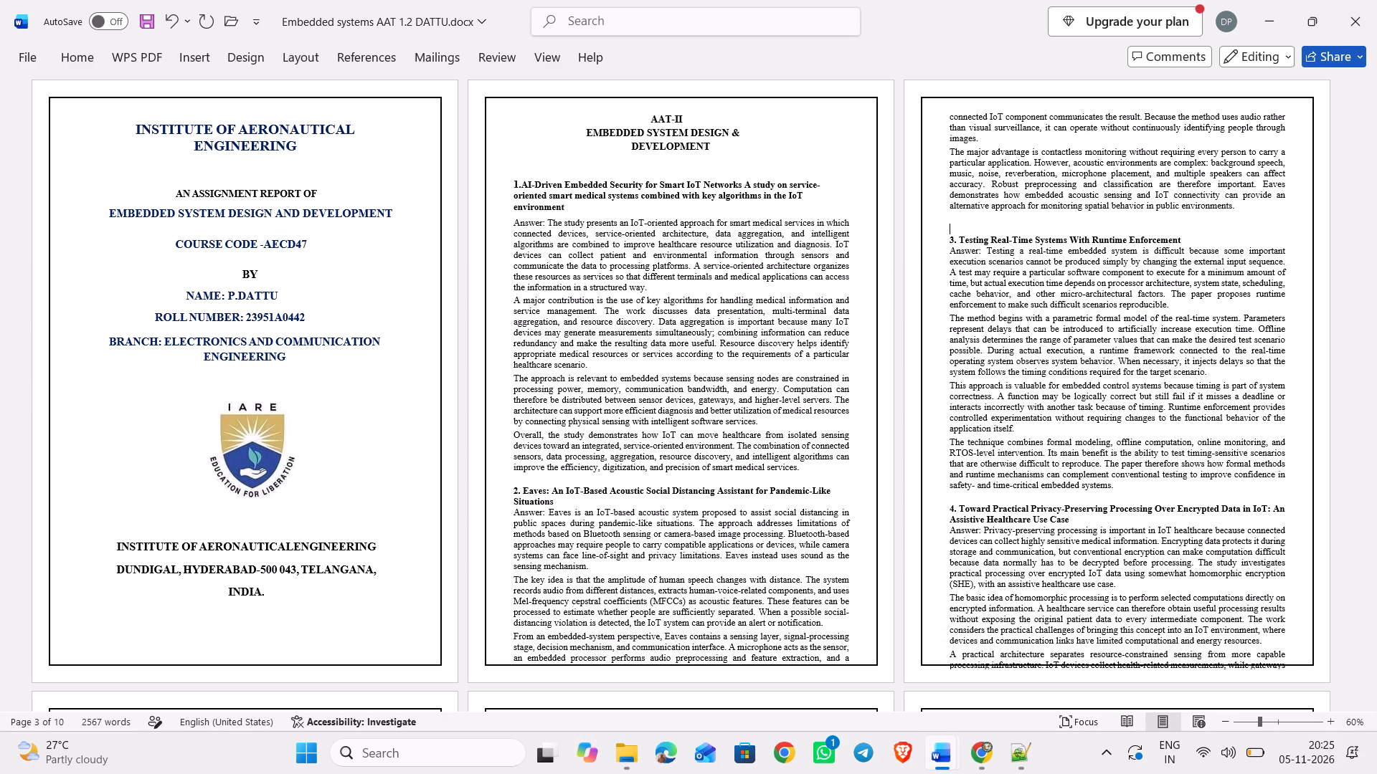
# Move question 5, IoT-Enabled Highway Maintenance, up onto the page where the question 4 answer ends, separated from it by a blank line.
pyautogui.scroll(-1, 1026, 296)
pyautogui.scroll(-2, 709, 408)
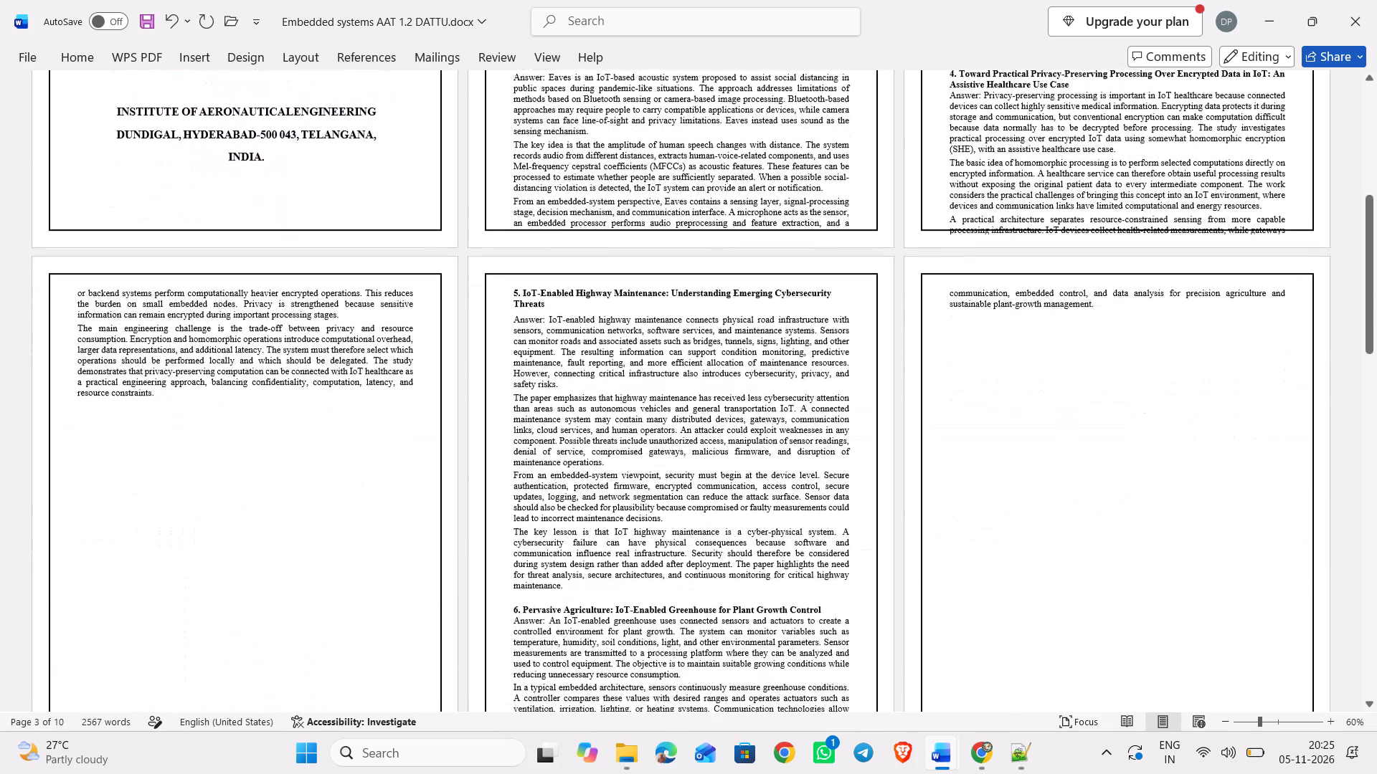
pyautogui.scroll(-1, 260, 451)
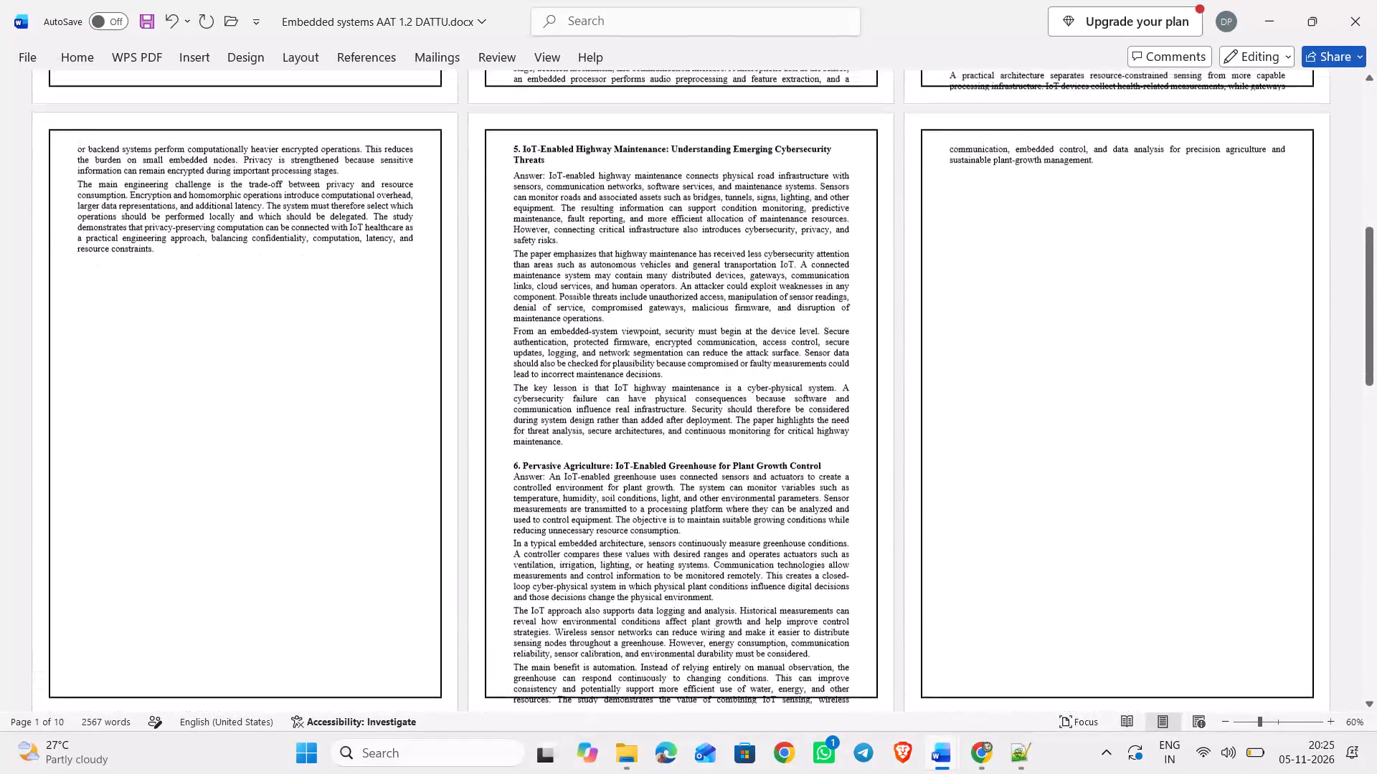
pyautogui.click(511, 160)
pyautogui.press('BackSpace')
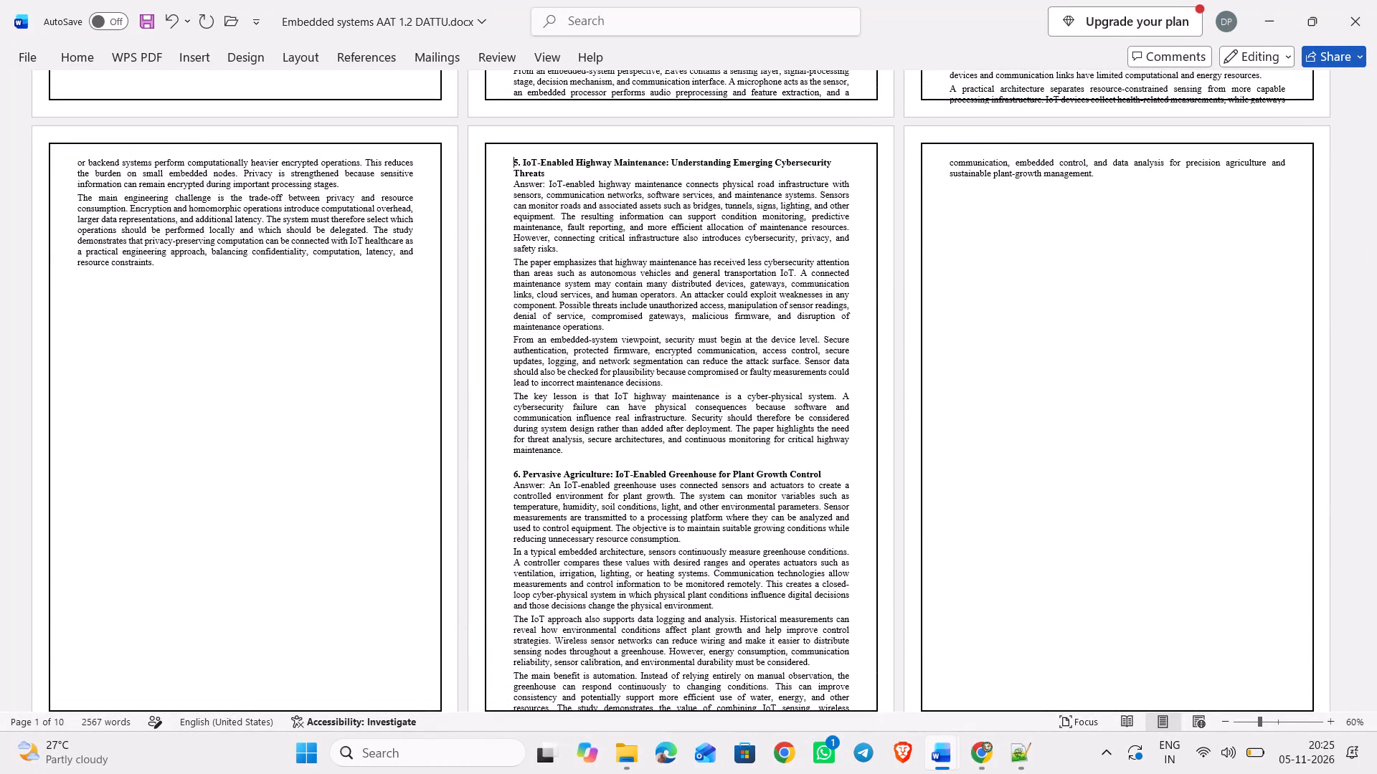
pyautogui.press('BackSpace')
pyautogui.press('Return')
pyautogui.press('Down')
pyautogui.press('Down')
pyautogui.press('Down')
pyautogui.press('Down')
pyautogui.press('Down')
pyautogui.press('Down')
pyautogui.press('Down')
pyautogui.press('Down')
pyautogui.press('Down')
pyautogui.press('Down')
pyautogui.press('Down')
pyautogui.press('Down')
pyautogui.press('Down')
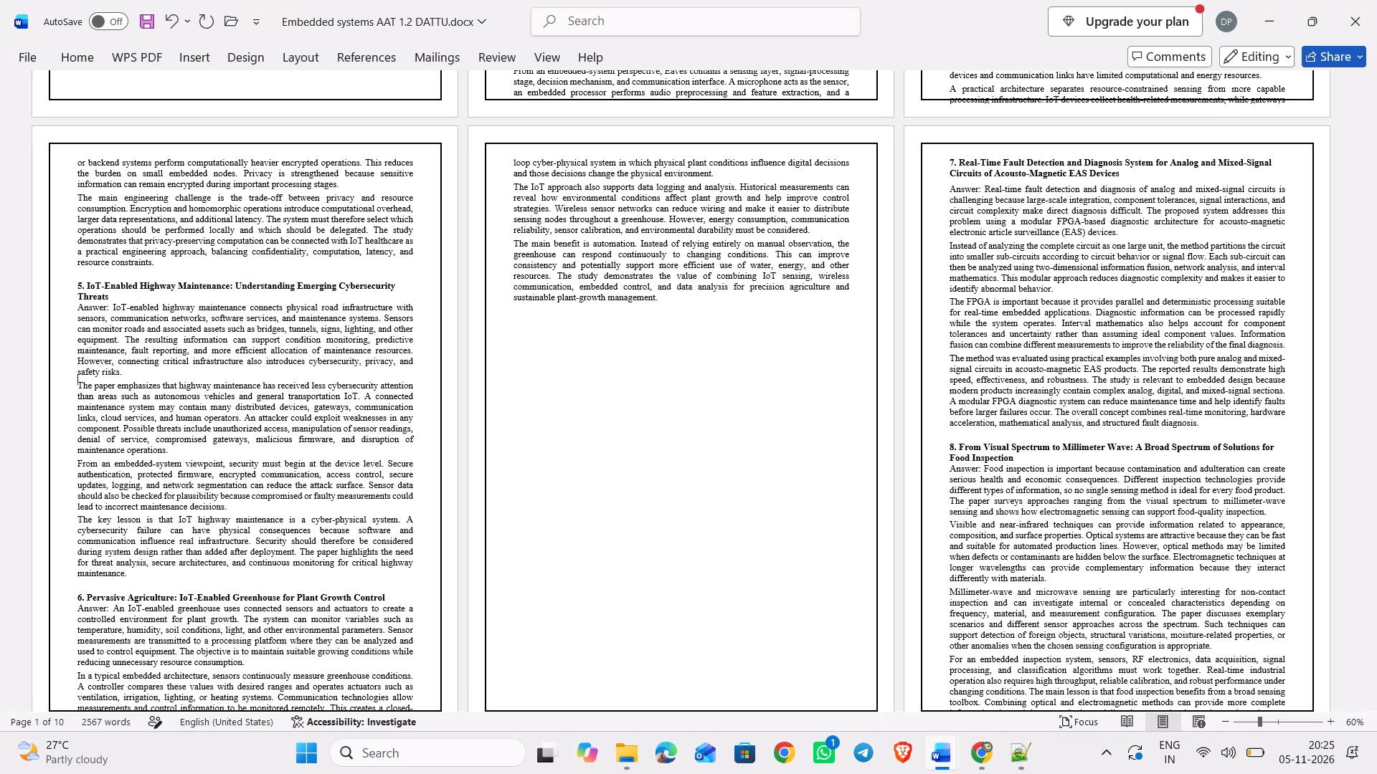
# Move question 7, Real-Time Fault Detection and Diagnosis System, up to follow the question 6 answer, separated from it by a blank line.
pyautogui.click(948, 156)
pyautogui.press('\\')
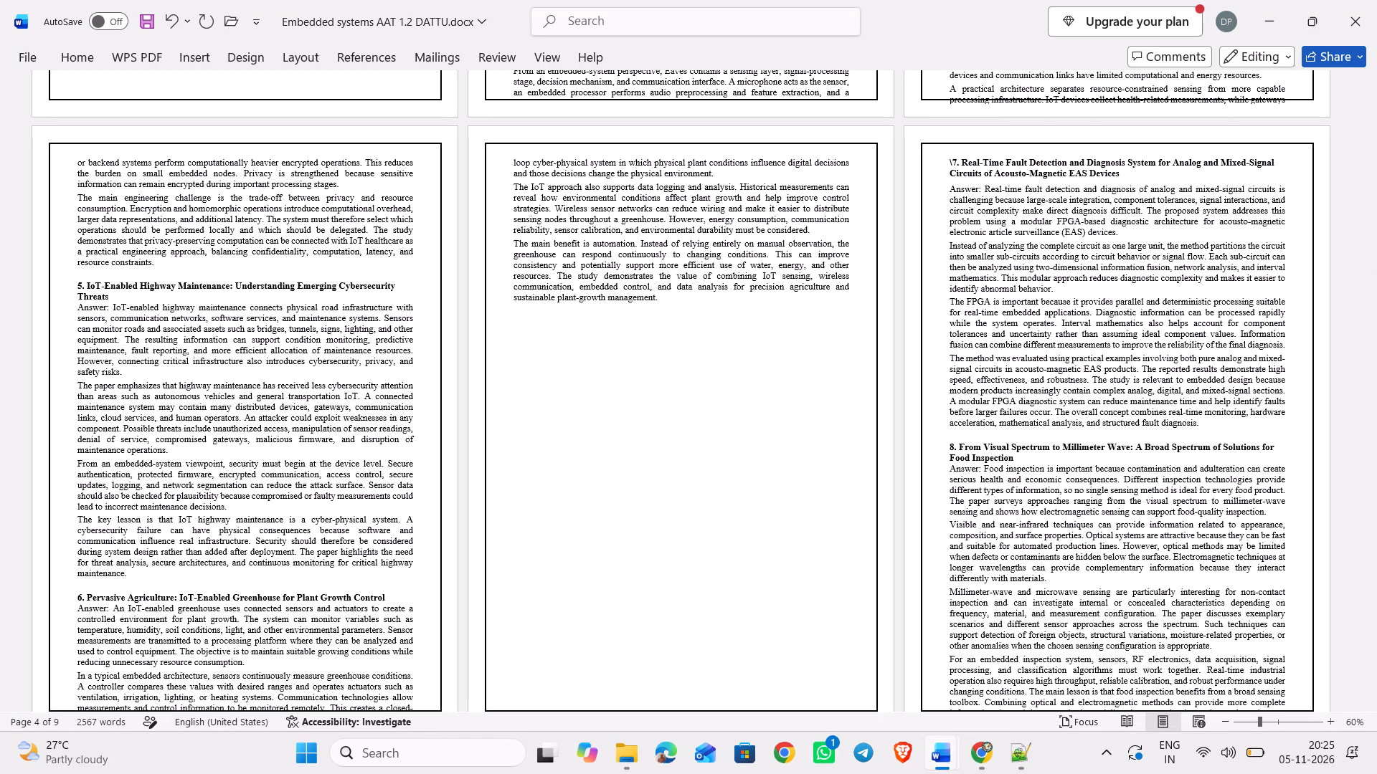
pyautogui.press('BackSpace')
pyautogui.press('BackSpace')
pyautogui.press('BackSpace')
pyautogui.press('Return')
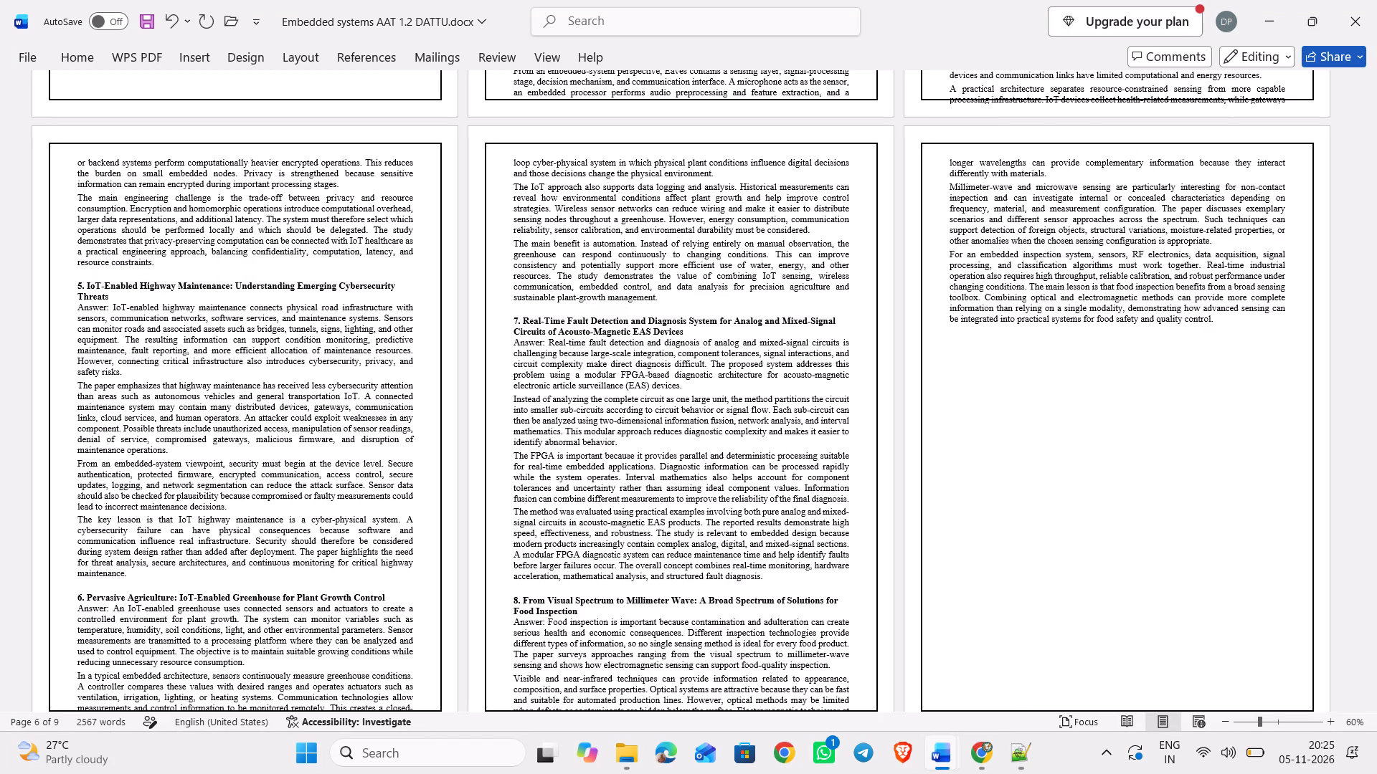
# Move question 9, Road Traffic Conditions Classification, up to follow the question 8 answer, separated from it by two blank lines.
pyautogui.scroll(-7, 948, 156)
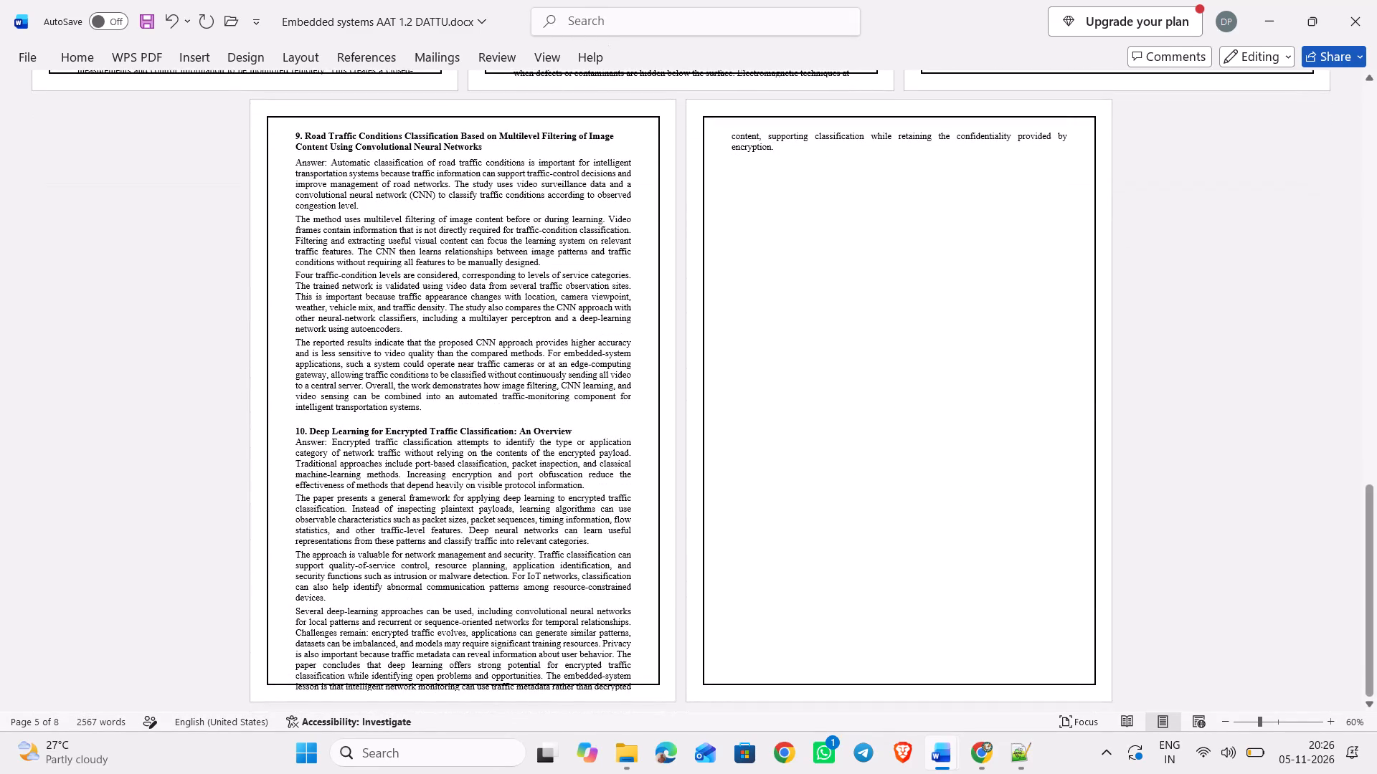
pyautogui.click(292, 136)
pyautogui.press('\\')
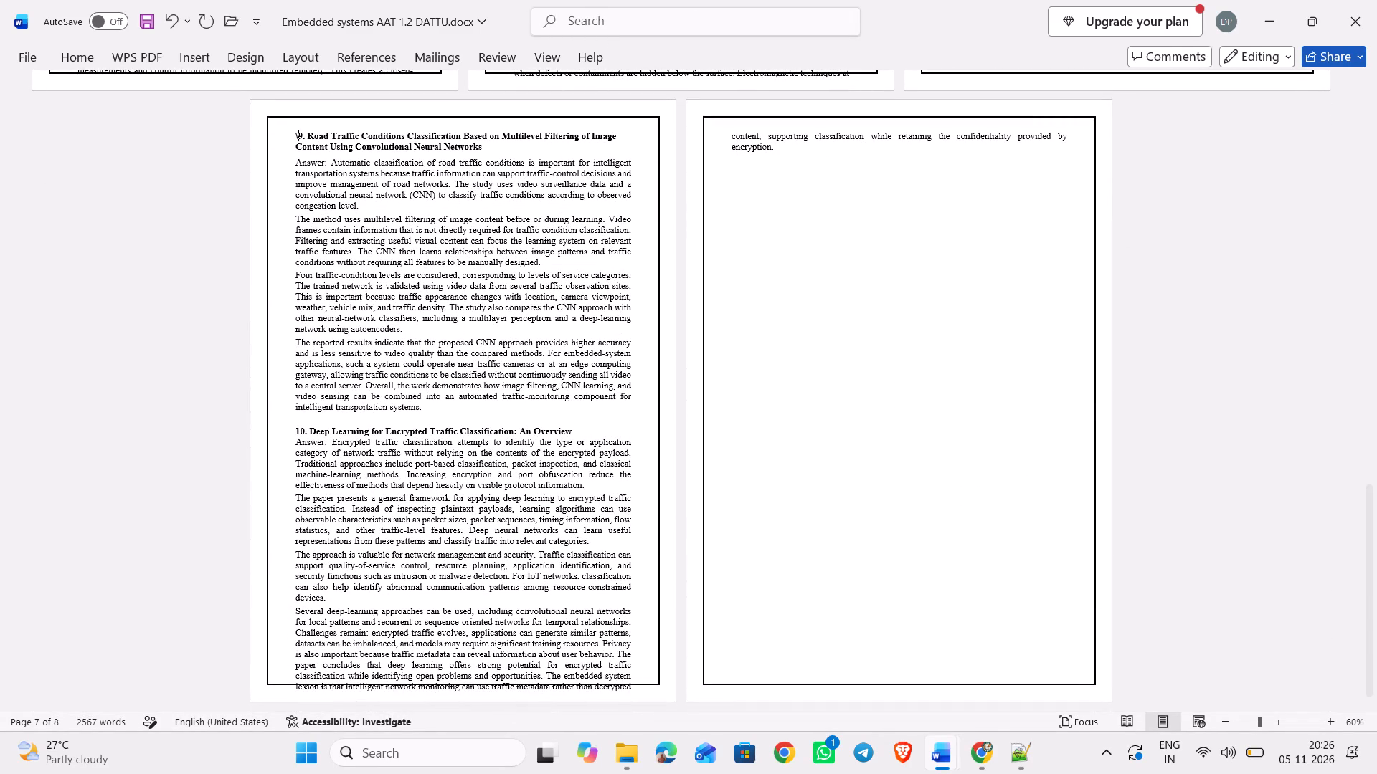
pyautogui.press('BackSpace')
pyautogui.press('BackSpace')
pyautogui.press('BackSpace')
pyautogui.press('Return')
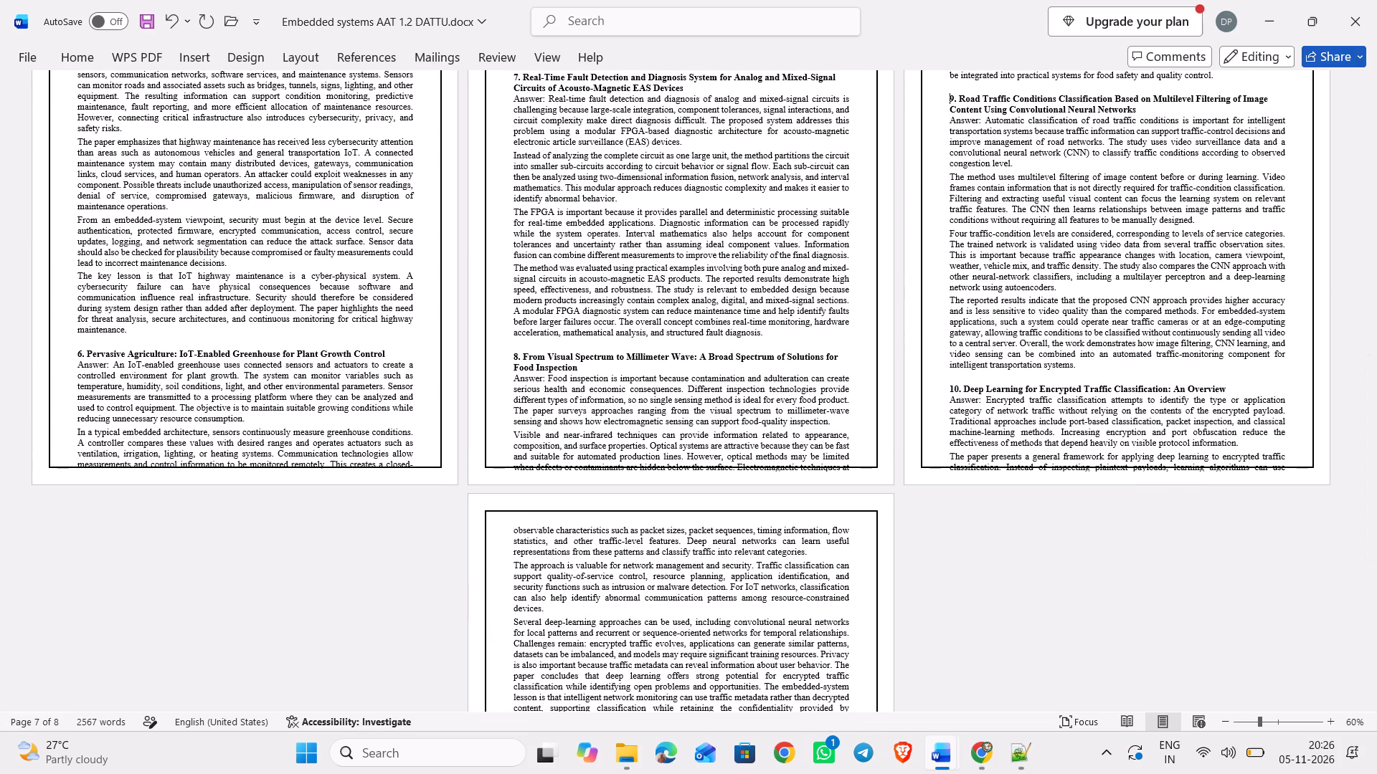
pyautogui.press('Return')
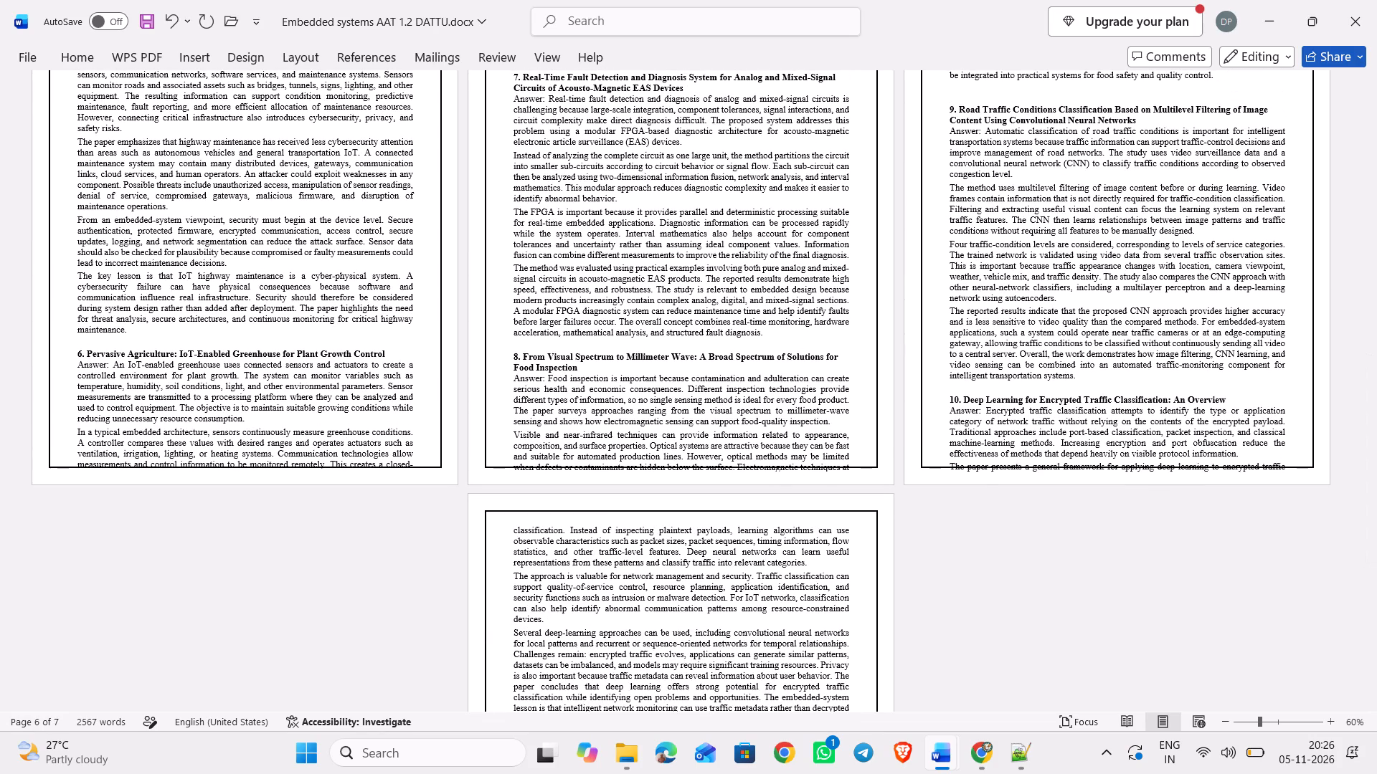
# Insert four blank lines before the question 2 paragraph starting "From an embedded-system perspective" to push it onto the following page.
pyautogui.scroll(16, 292, 136)
pyautogui.scroll(-1, 292, 136)
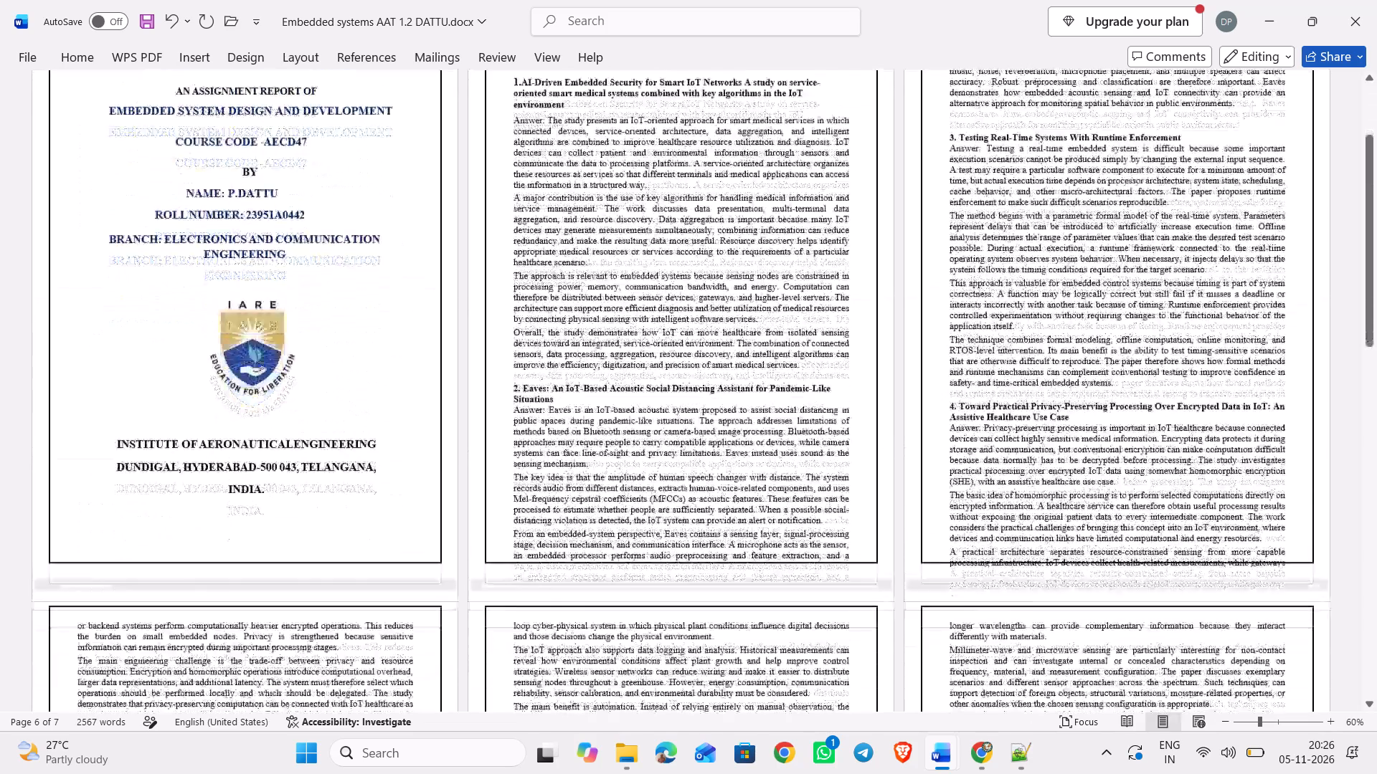
pyautogui.scroll(-8, 292, 136)
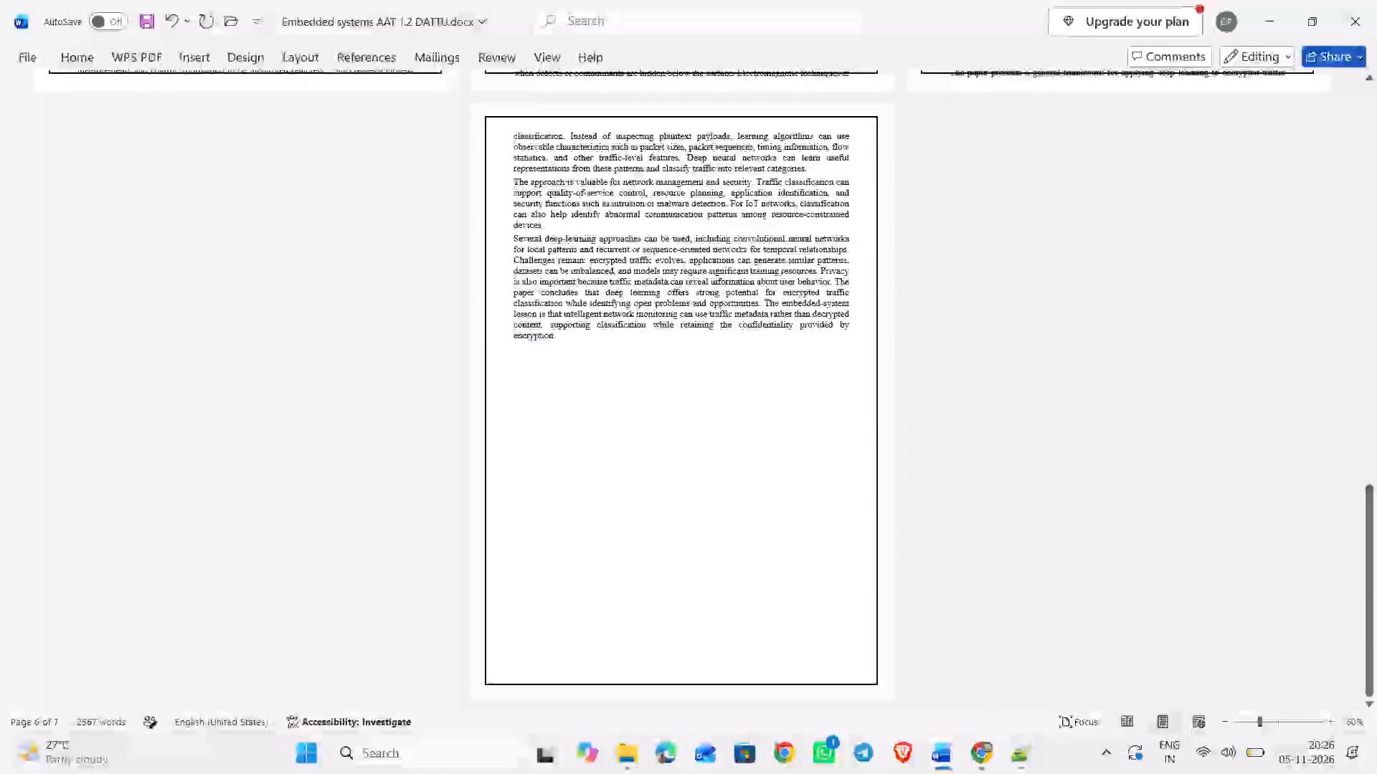
pyautogui.scroll(10, 292, 136)
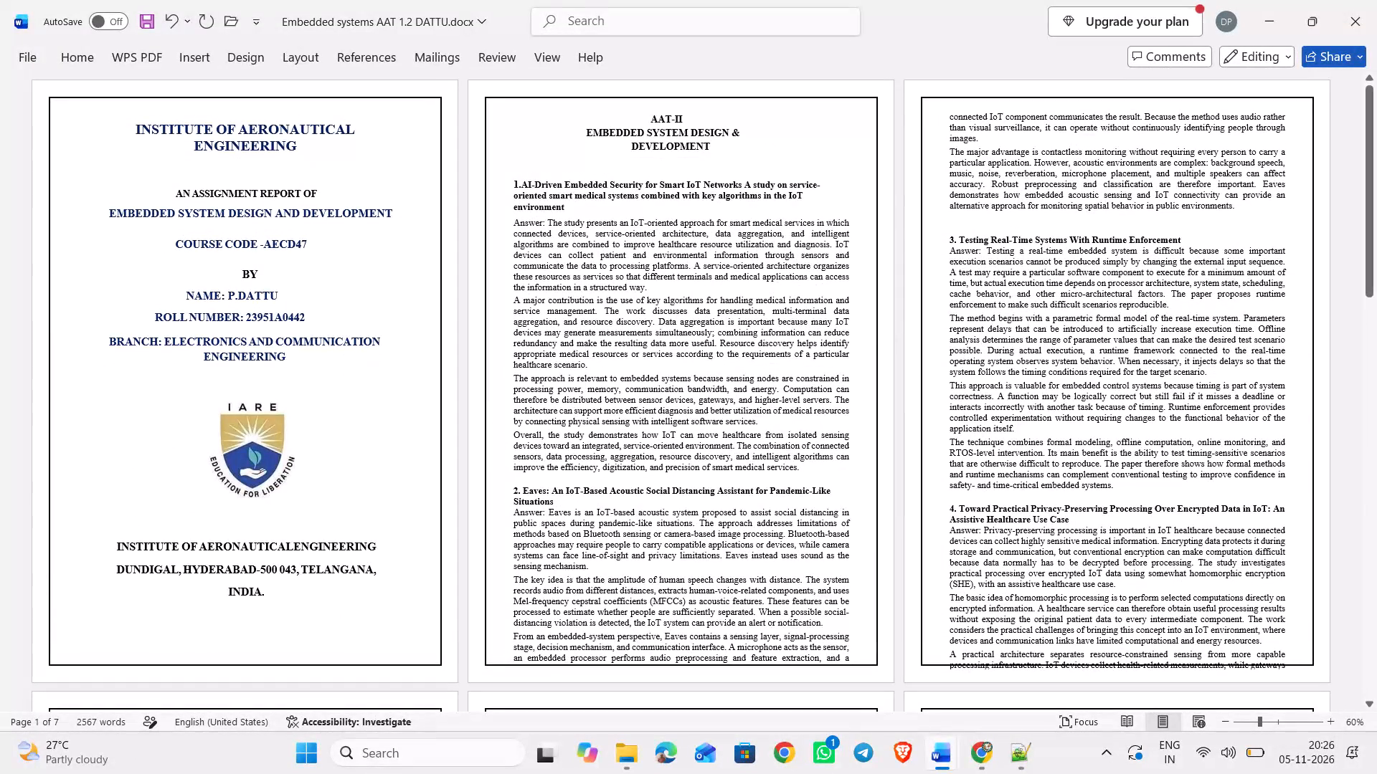
pyautogui.click(653, 568)
pyautogui.press('Down')
pyautogui.press('Down')
pyautogui.press('Down')
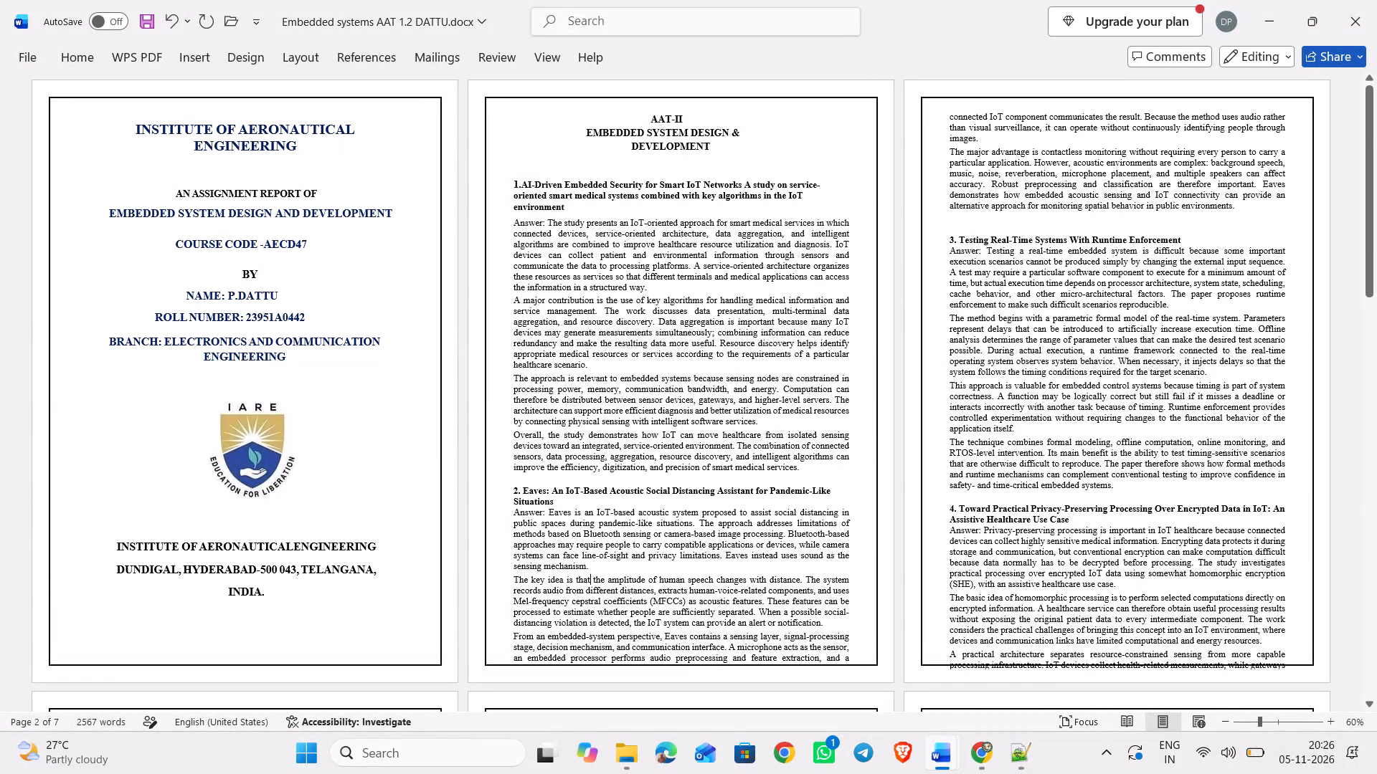
pyautogui.click(829, 625)
pyautogui.press('Return')
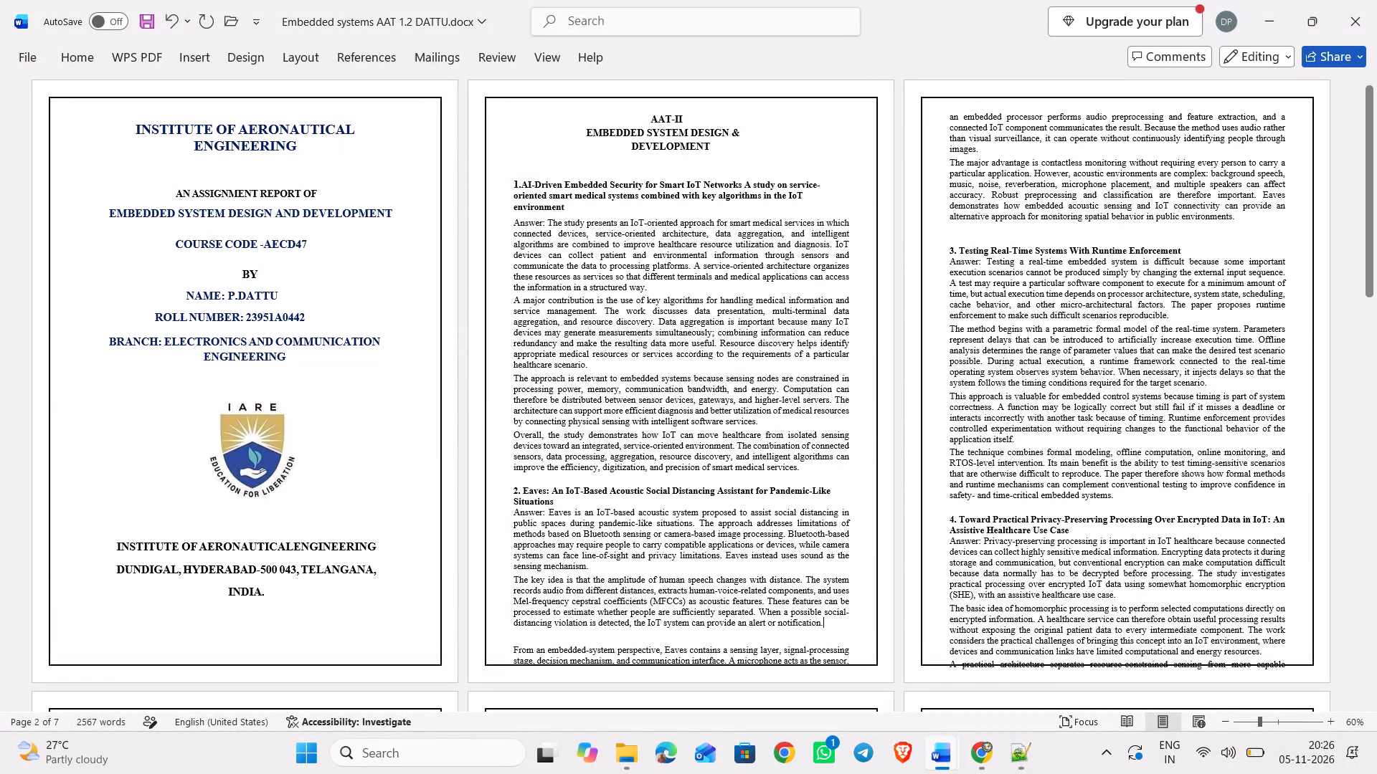
pyautogui.press('Return')
pyautogui.press('Return')
pyautogui.press('Return')
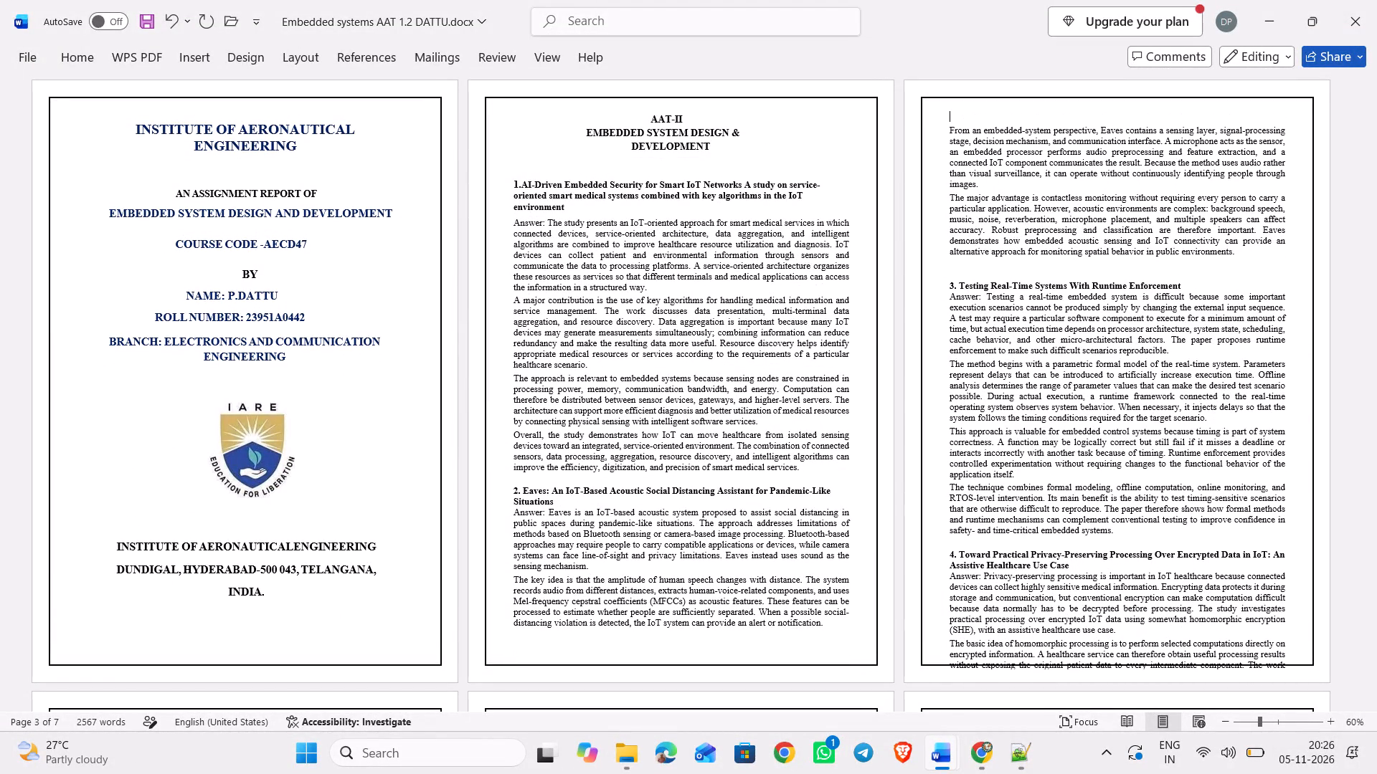
# Insert three blank lines after the first paragraph of the question 4 answer, pushing the homomorphic processing paragraph onto the following page.
pyautogui.click(1141, 632)
pyautogui.press('Return')
pyautogui.press('Return')
pyautogui.press('Return')
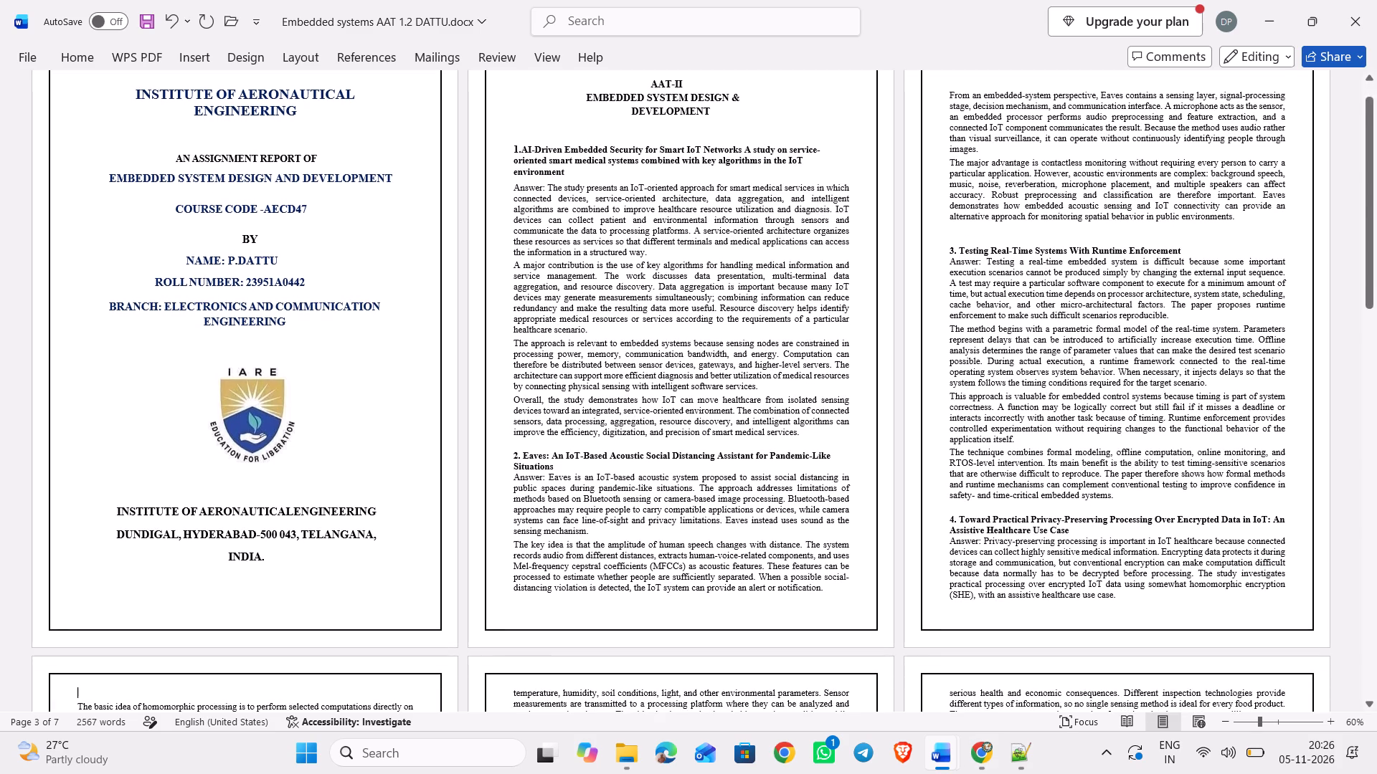
# Insert four blank lines after the question 5 answer to push question 6, Pervasive Agriculture, onto the following page.
pyautogui.scroll(-6, 1141, 632)
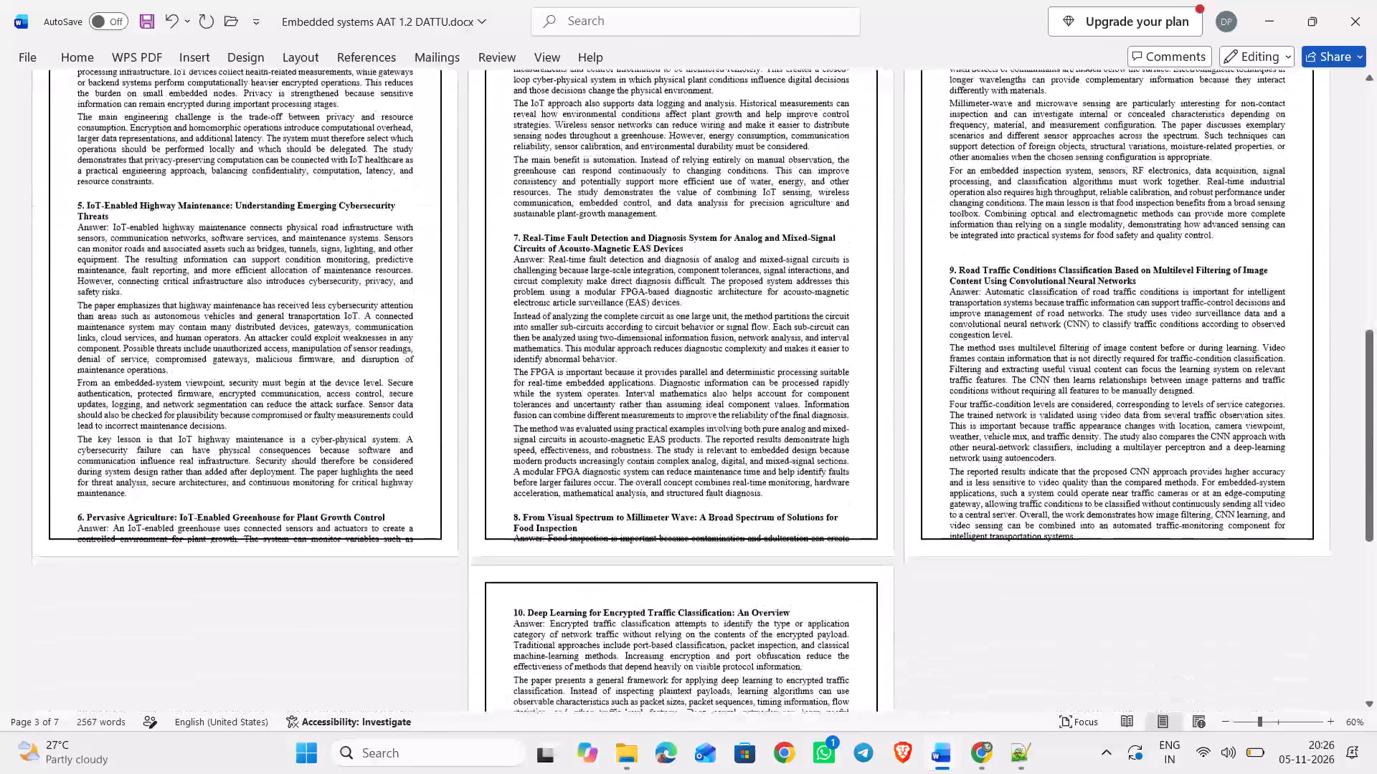
pyautogui.scroll(-1, 1141, 632)
pyautogui.click(287, 494)
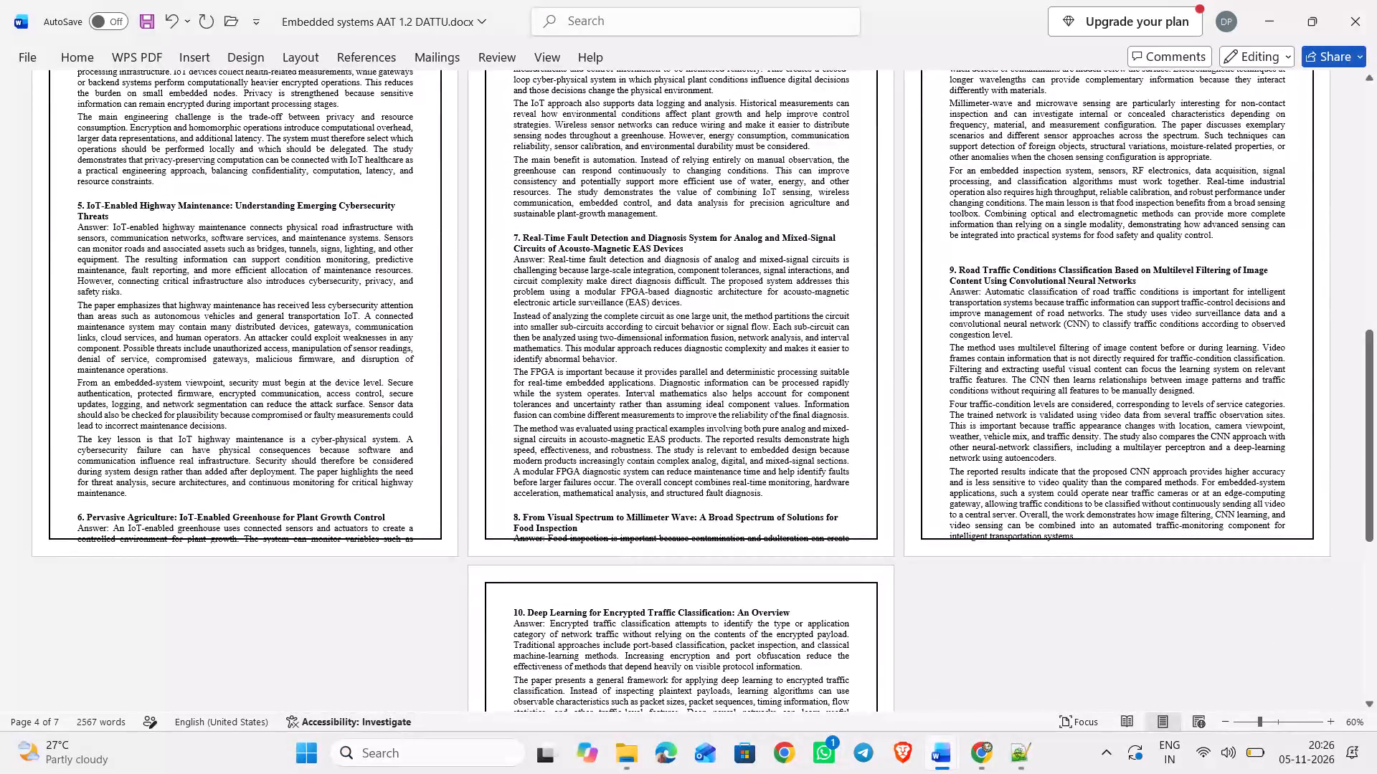
pyautogui.press('Return')
pyautogui.press('Return')
pyautogui.press('Return')
pyautogui.press('Return')
# Insert a blank line between the question 5 heading and its answer.
pyautogui.scroll(1, 287, 494)
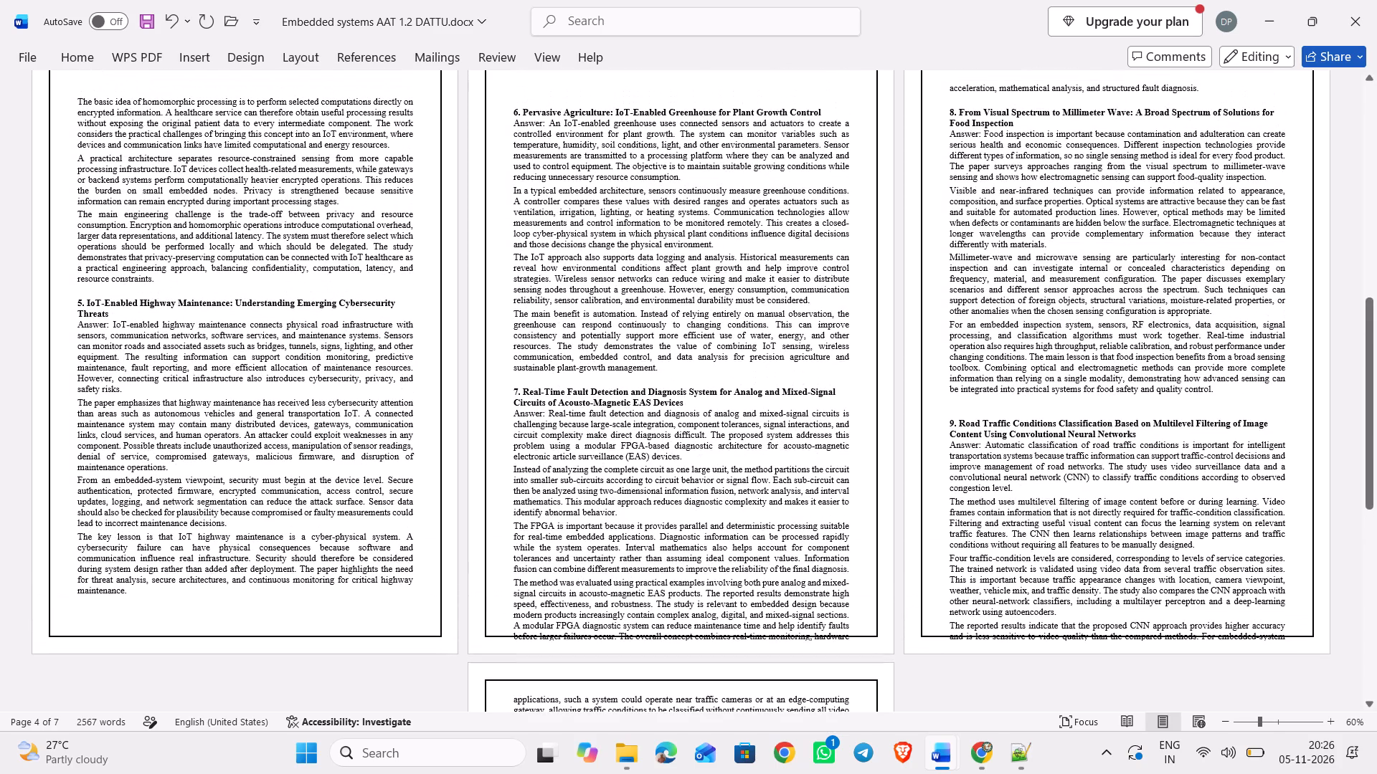
pyautogui.scroll(1, 287, 494)
pyautogui.click(128, 315)
pyautogui.press('Return')
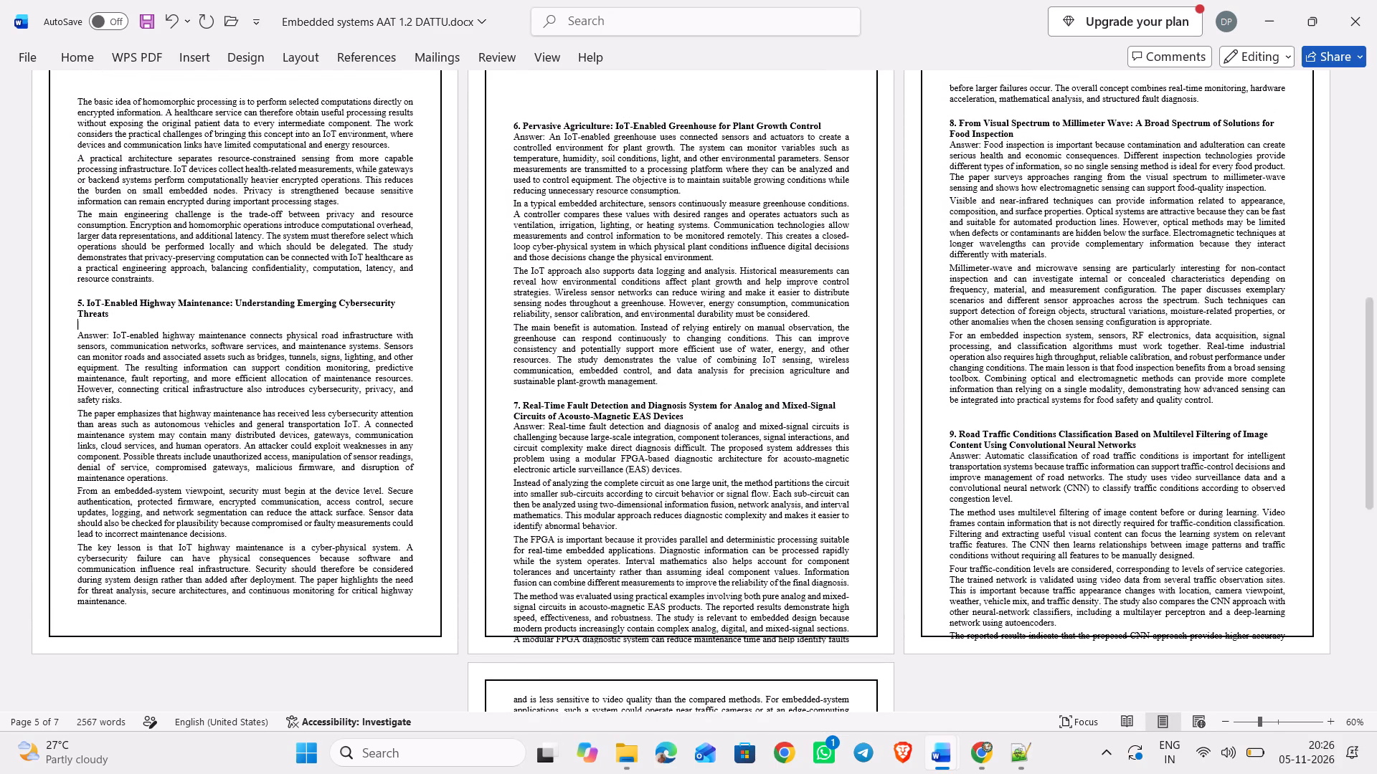
# Delete "AI-Driven Embedded Security for Smart IoT Networks" from the question 1 heading, keeping the number and "A study on service-oriented smart medical systems".
pyautogui.scroll(9, 128, 315)
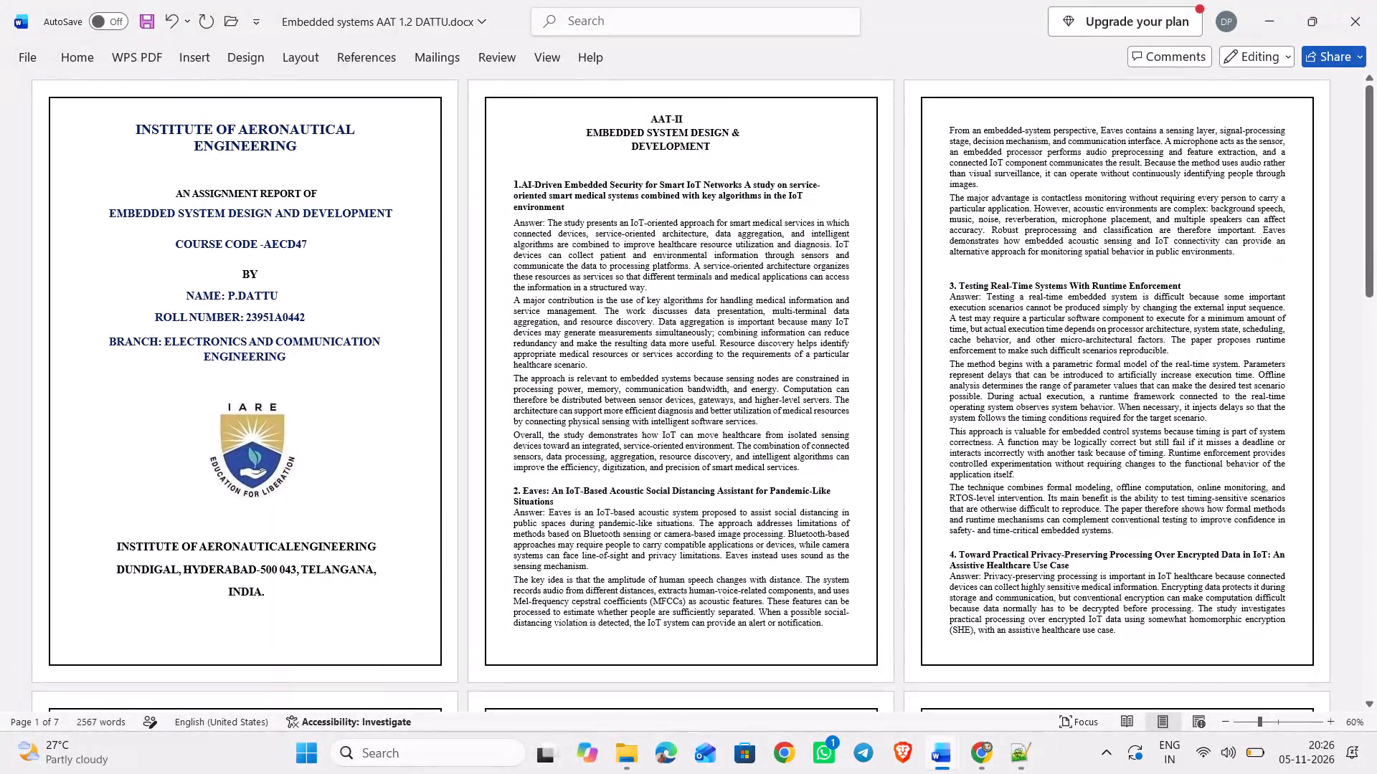
pyautogui.moveTo(742, 181); pyautogui.dragTo(559, 181)
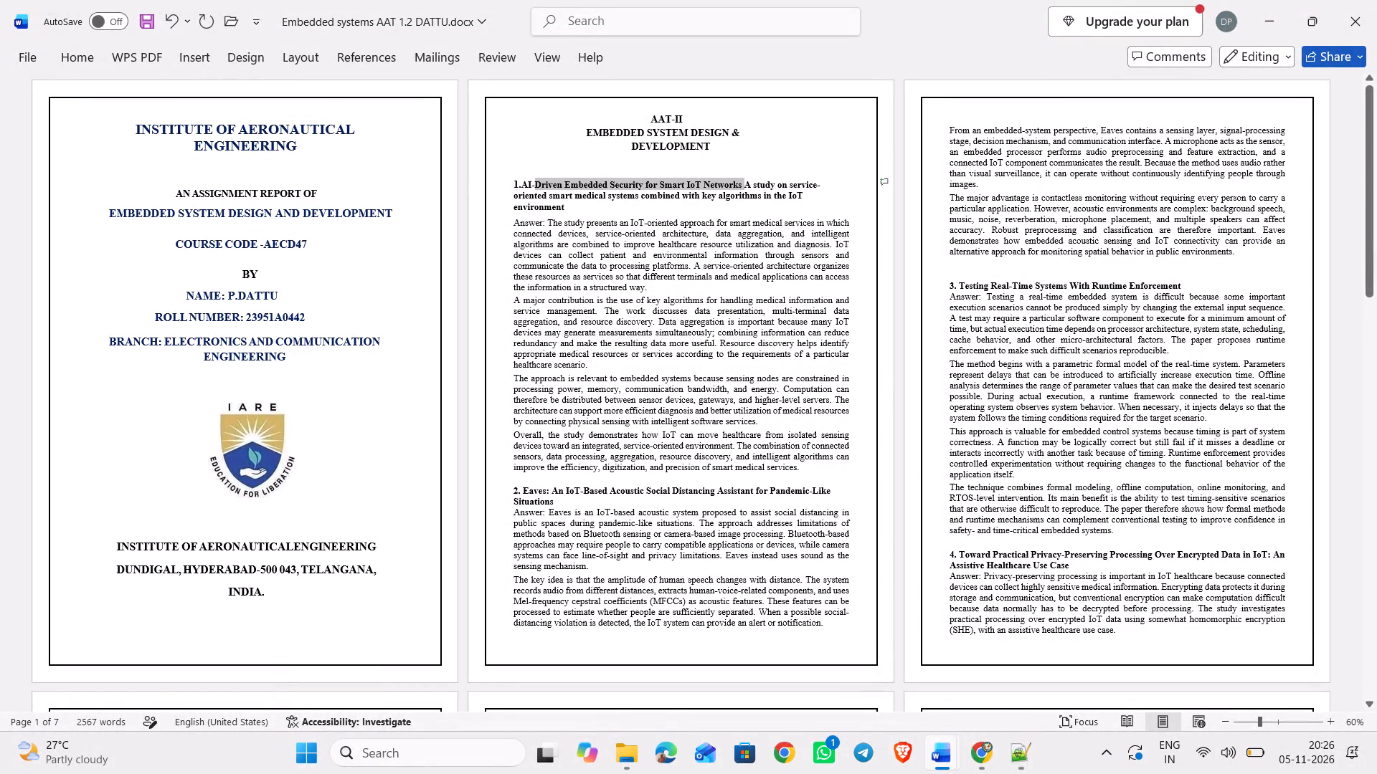
pyautogui.moveTo(559, 181); pyautogui.dragTo(558, 181)
pyautogui.press('BackSpace')
pyautogui.press('BackSpace')
pyautogui.press('BackSpace')
pyautogui.press('BackSpace')
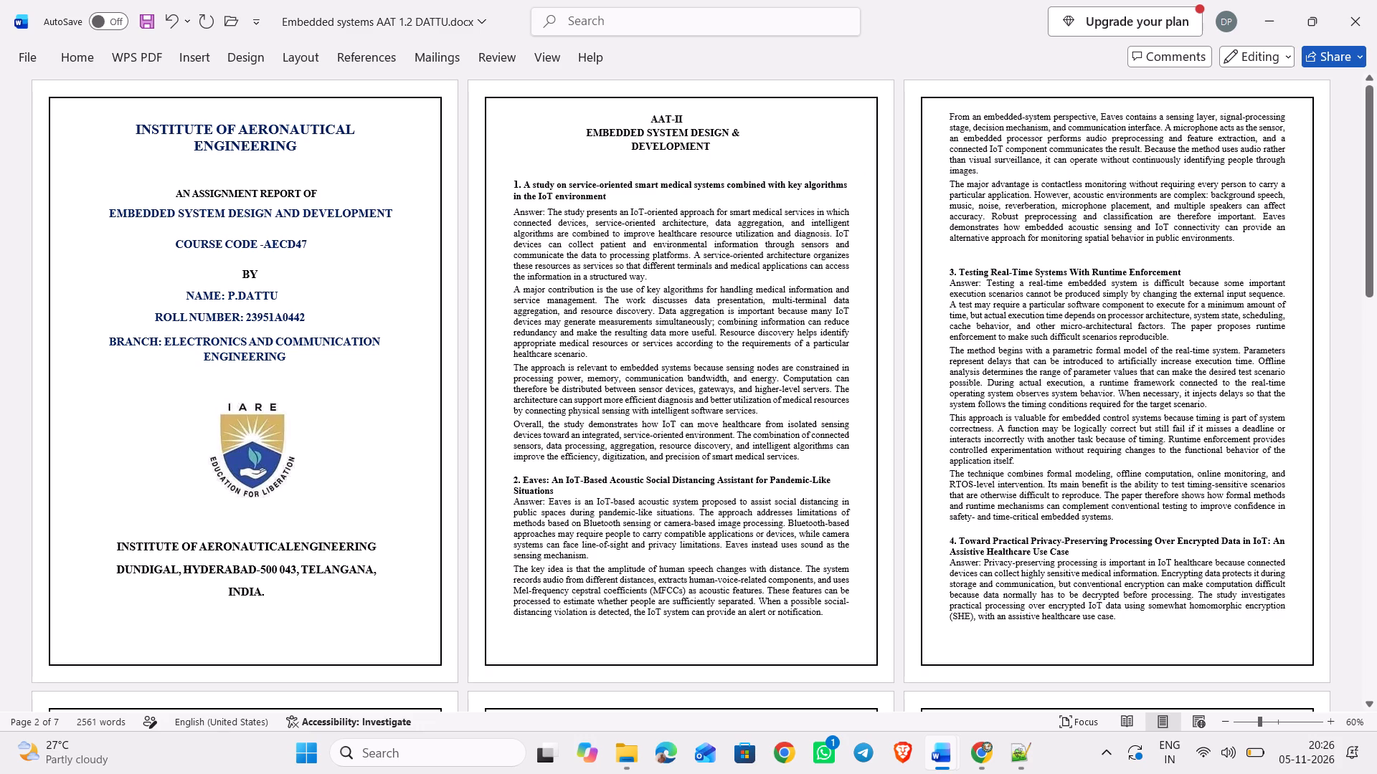
# Insert a blank line between the heading and the answer of question 4 and likewise of question 3.
pyautogui.click(1097, 554)
pyautogui.press('Return')
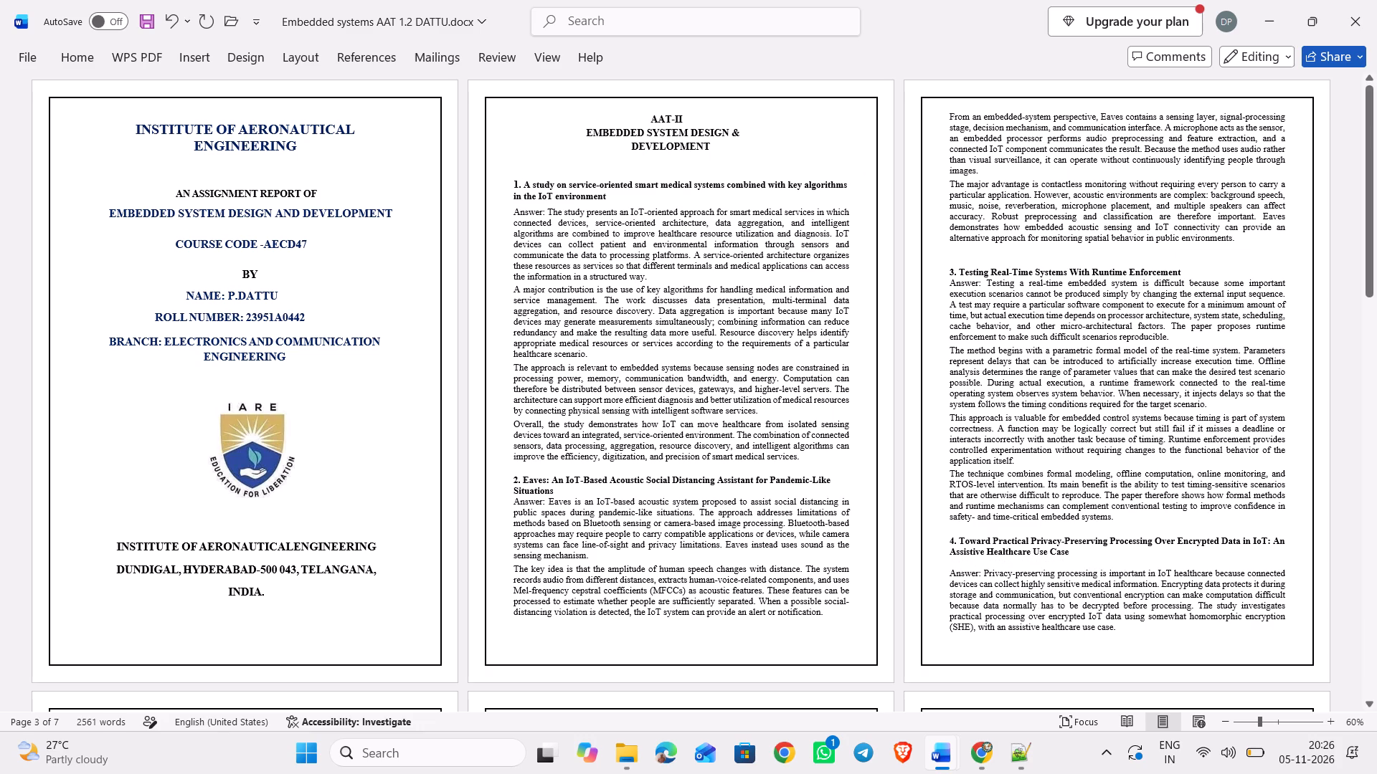
pyautogui.click(1206, 262)
pyautogui.press('Down')
pyautogui.press('Down')
pyautogui.press('Left')
pyautogui.press('Return')
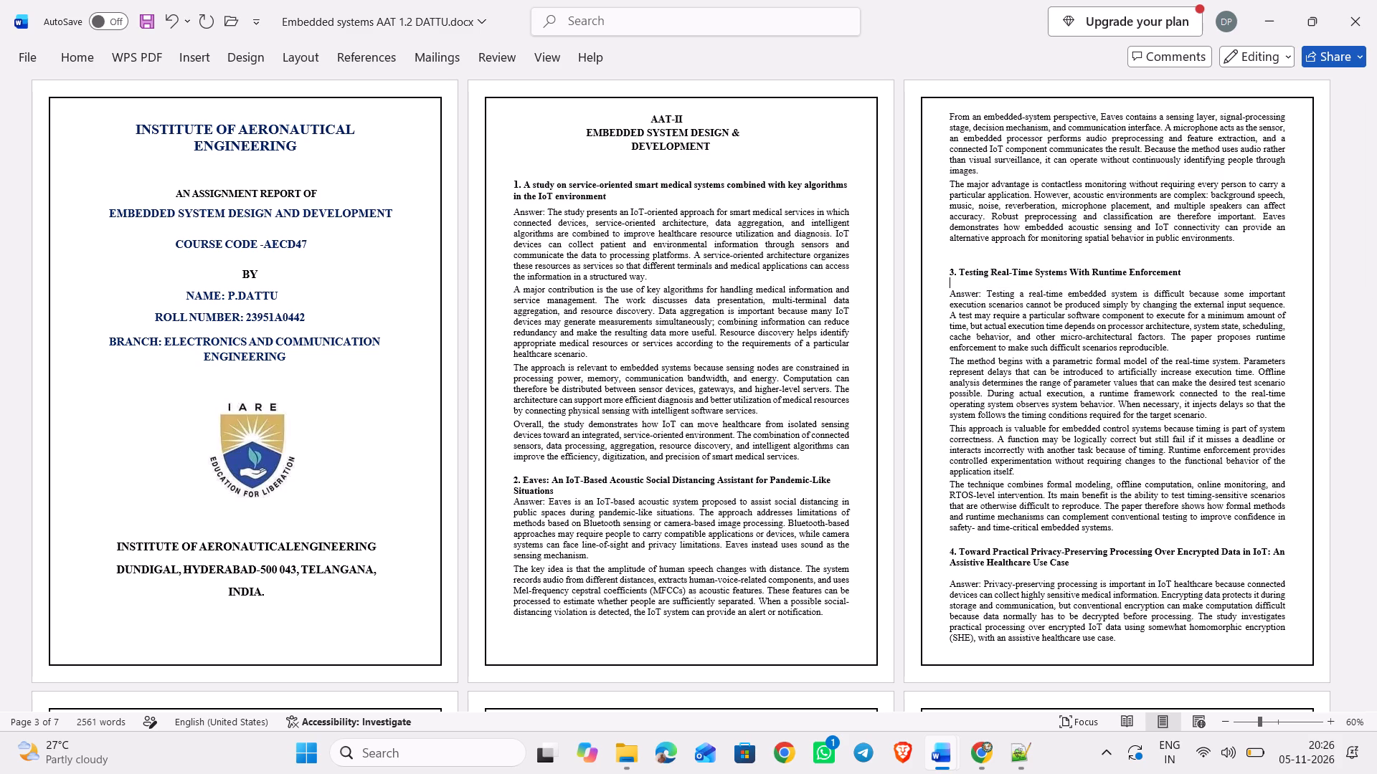
# Insert a blank line between the question 1 heading and its answer, undoing the automatic list numbering applied to the heading.
pyautogui.click(749, 203)
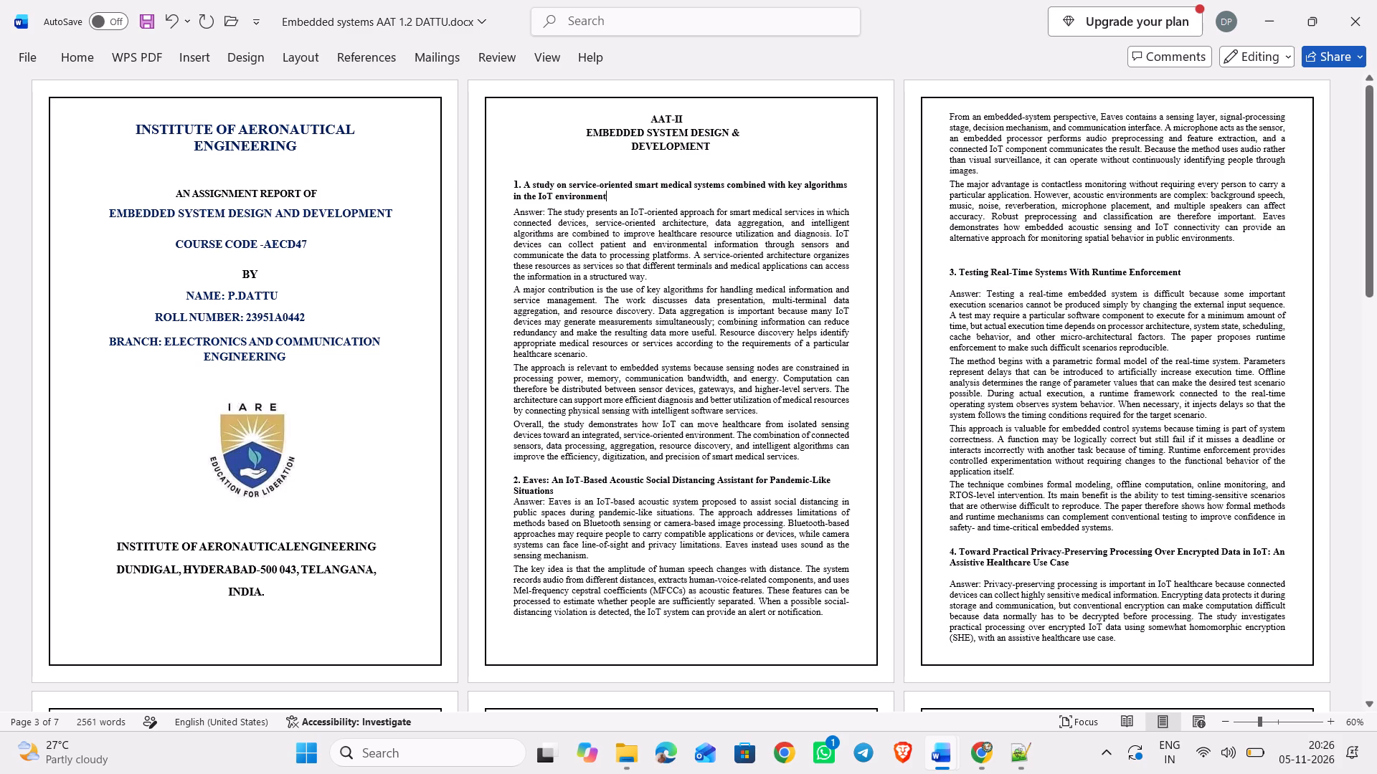
pyautogui.press('Return')
pyautogui.press('BackSpace')
pyautogui.press('BackSpace')
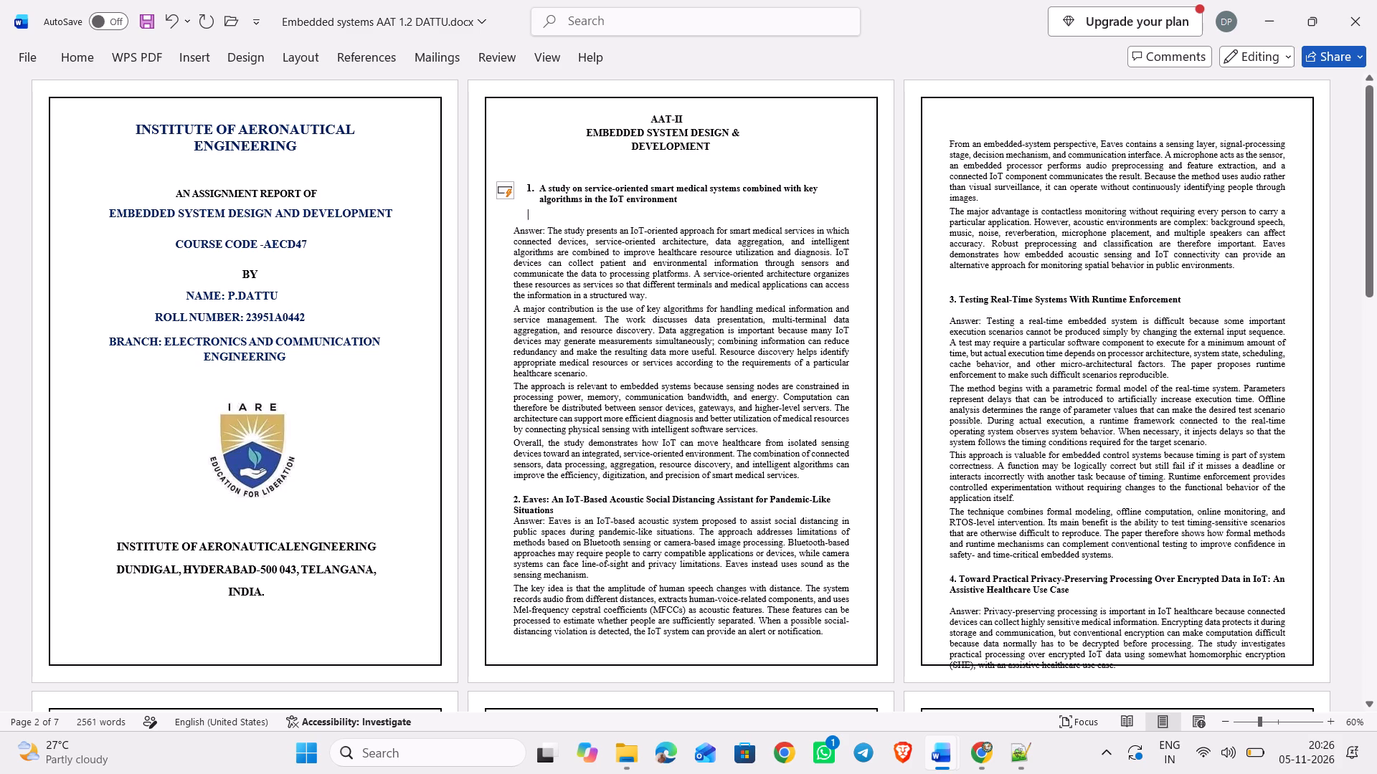
pyautogui.press('BackSpace')
pyautogui.press('BackSpace')
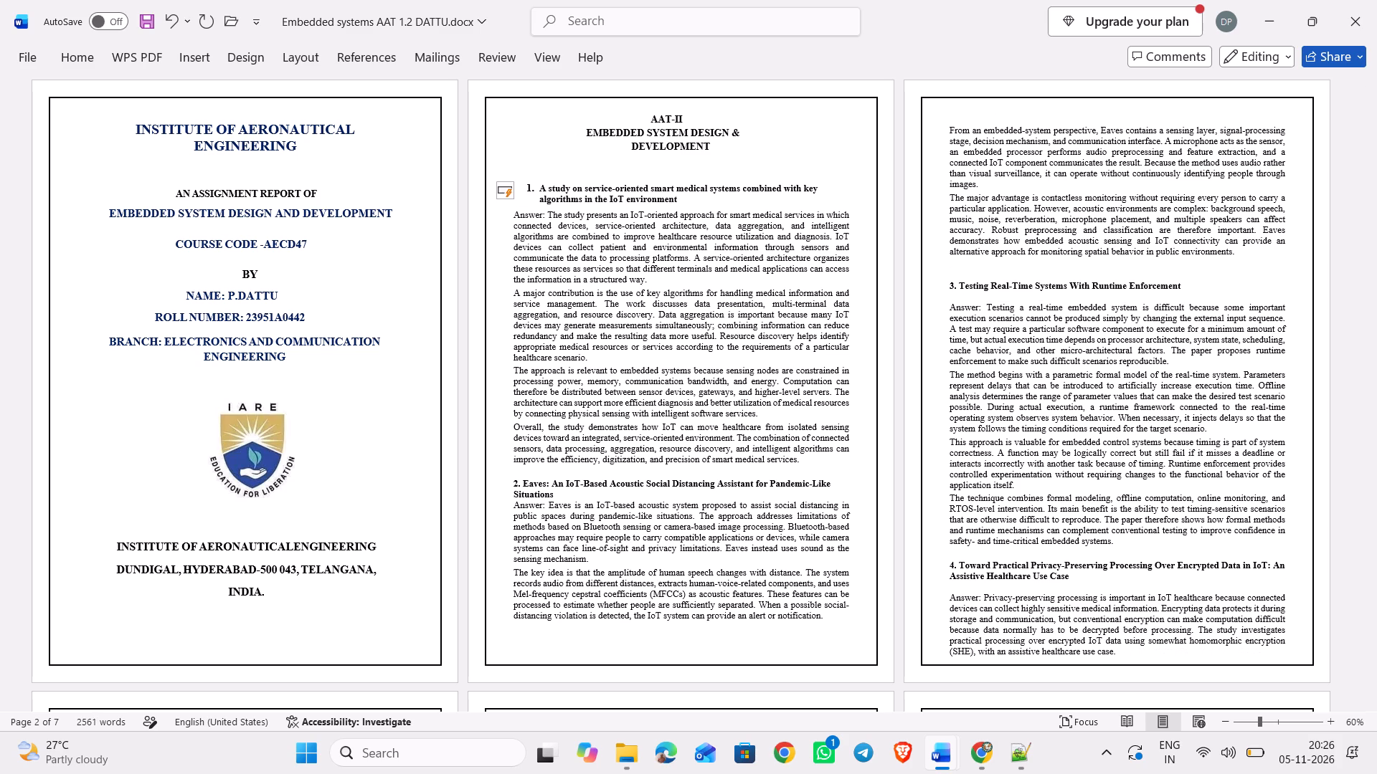
pyautogui.hotkey('ctrl', 'z')
pyautogui.hotkey('ctrl', 'z')
pyautogui.hotkey('ctrl', 'z')
pyautogui.hotkey('ctrl', 'z')
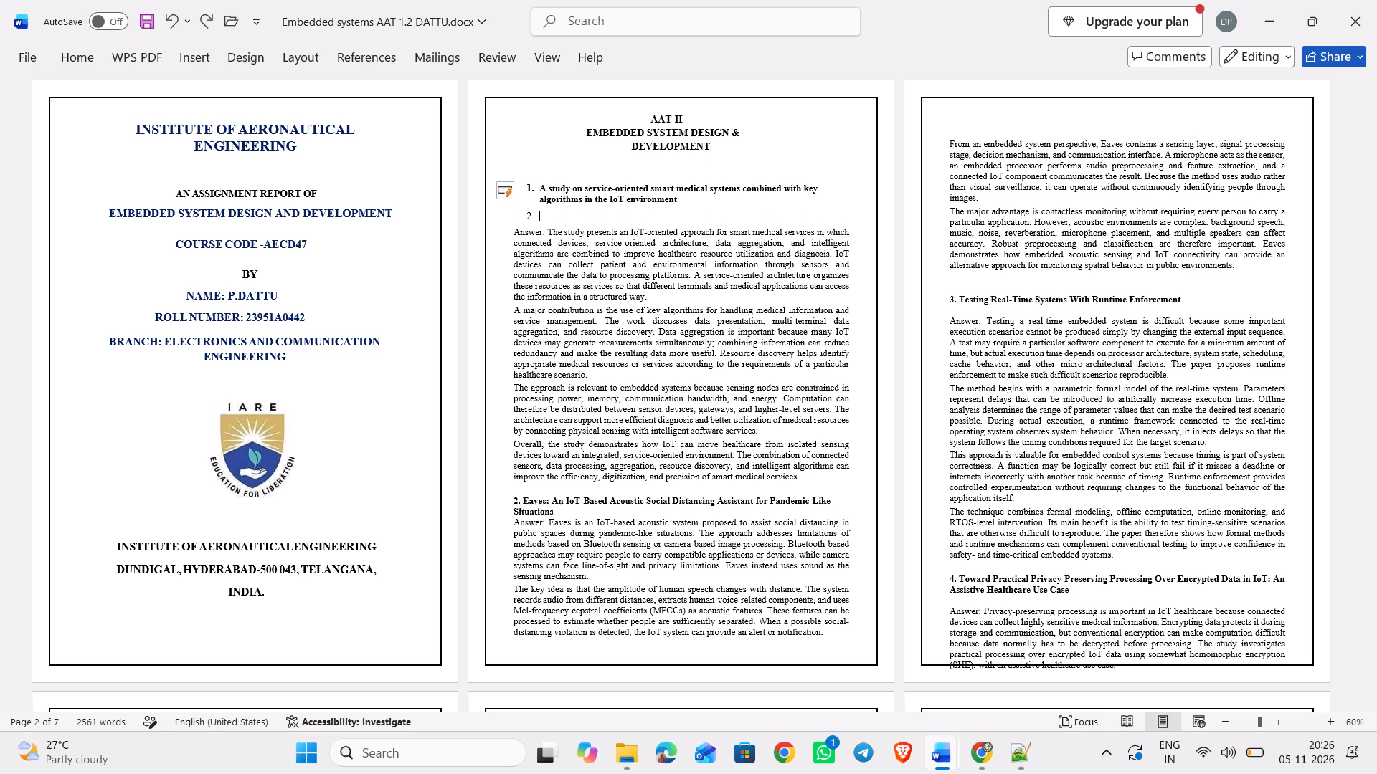
pyautogui.hotkey('ctrl', 'z')
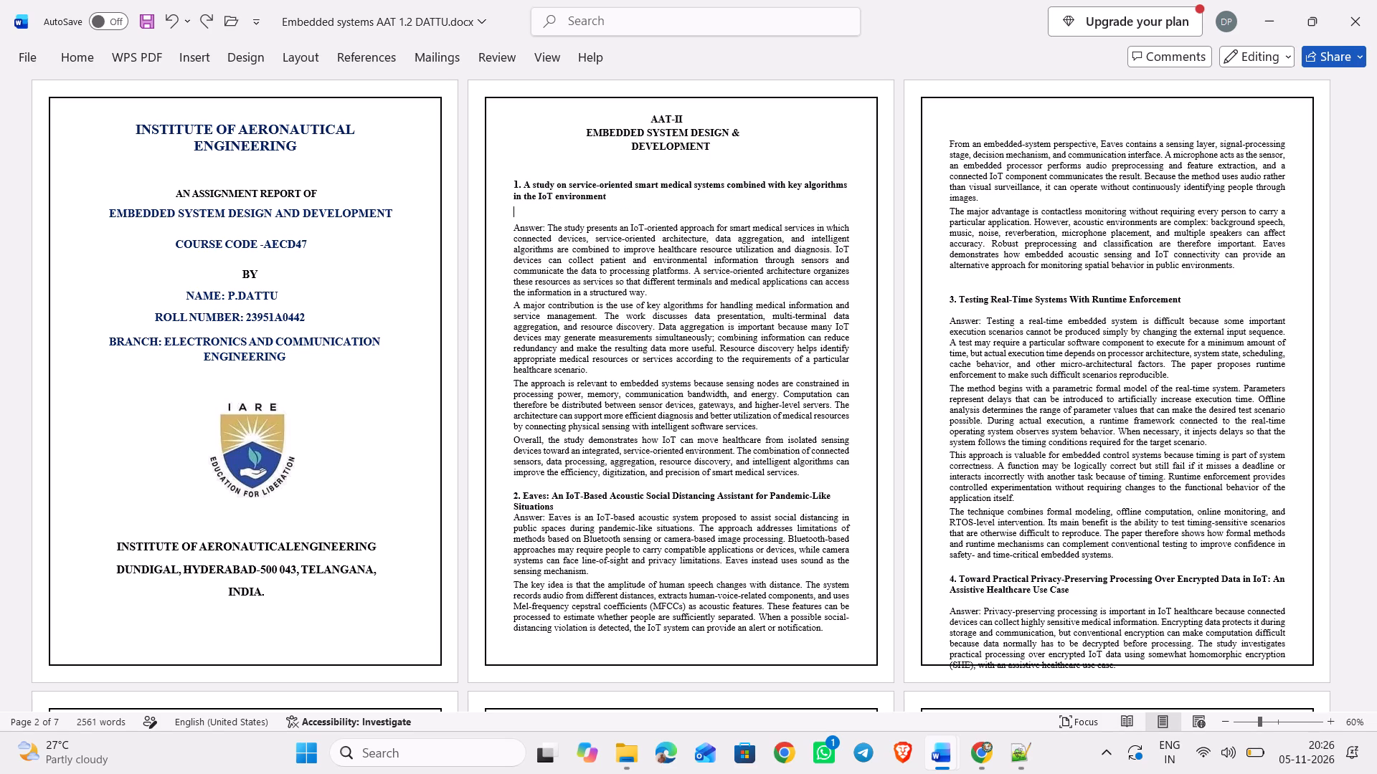
# Insert a blank line between the heading and the answer of question 2 and likewise of question 6.
pyautogui.click(592, 511)
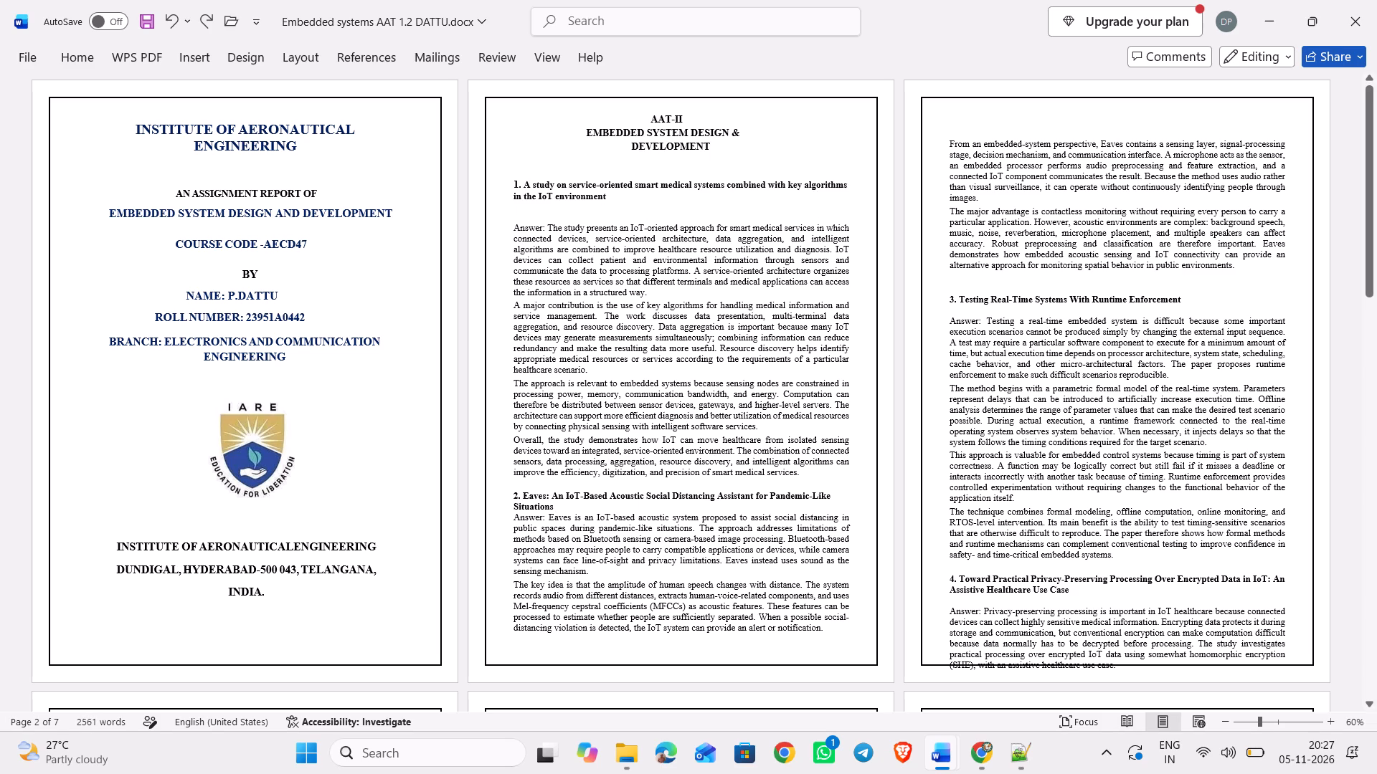
pyautogui.press('Return')
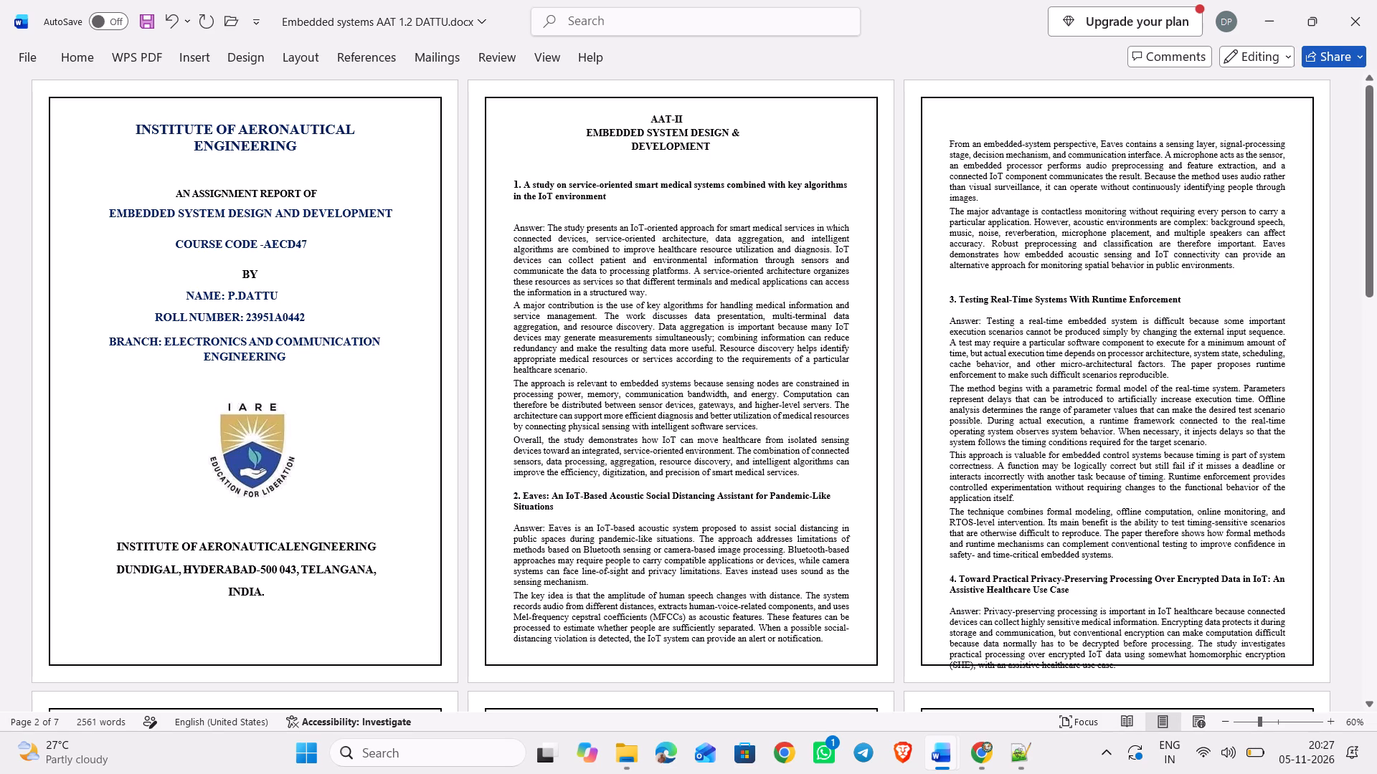
pyautogui.scroll(-2, 1015, 294)
pyautogui.scroll(-3, 824, 492)
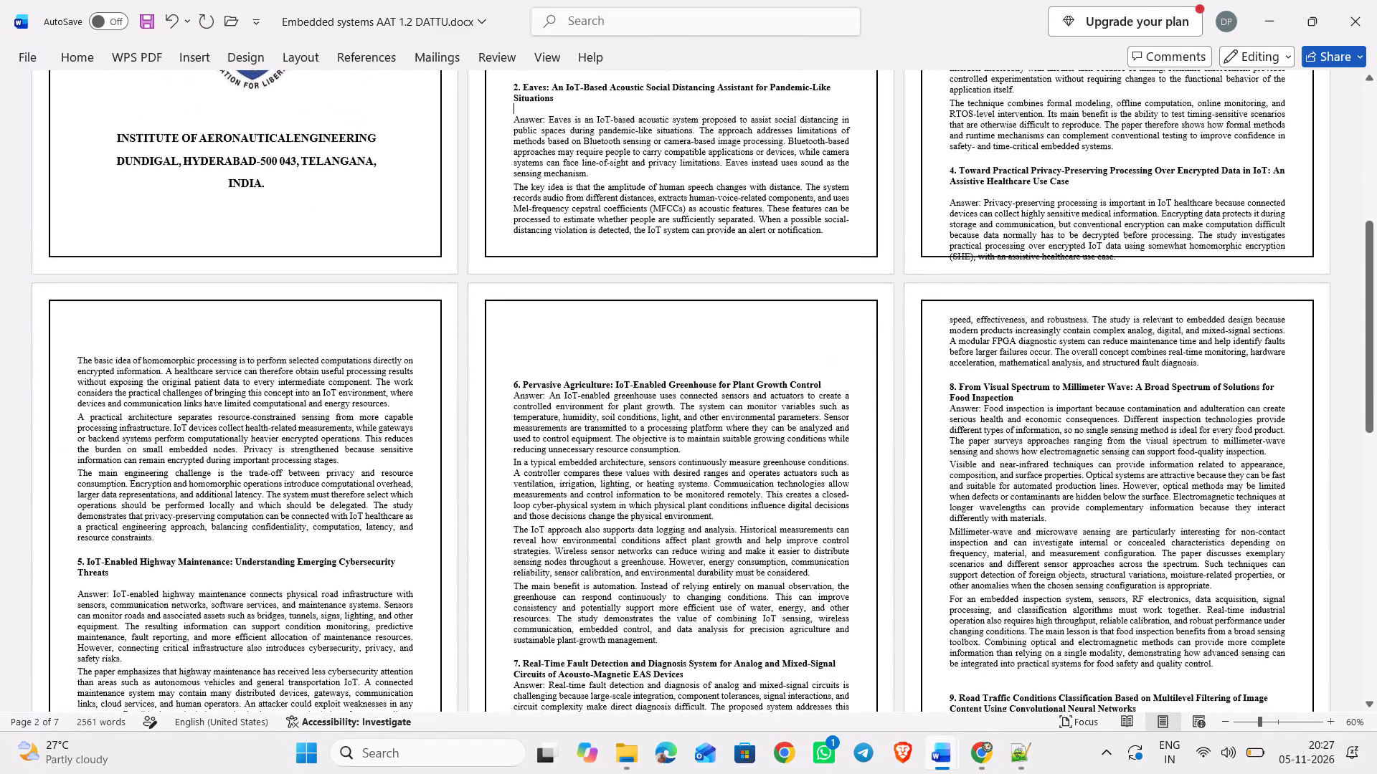
pyautogui.click(831, 374)
pyautogui.press('Down')
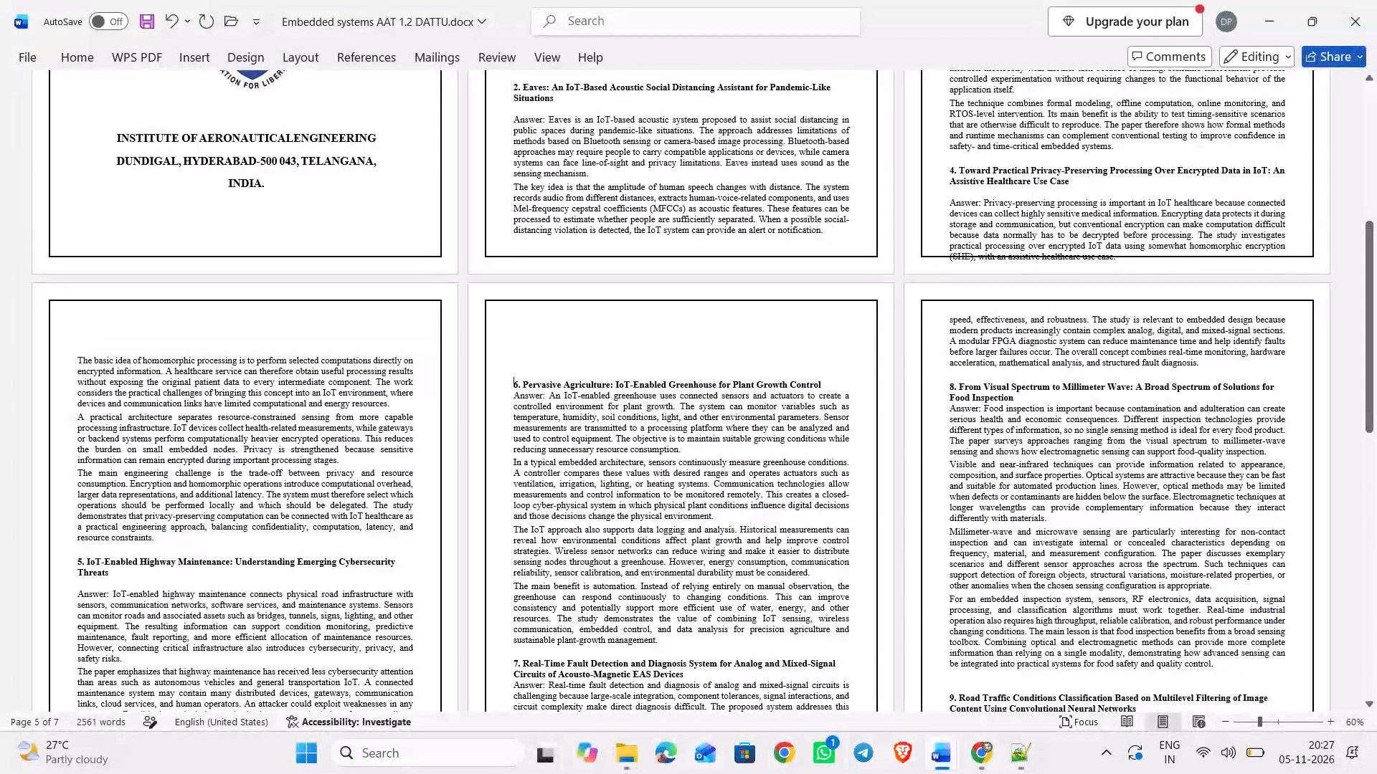
pyautogui.press('Down')
pyautogui.press('Return')
# Insert a blank line between the heading and the answer of question 8 and likewise of question 7.
pyautogui.scroll(-2, 831, 374)
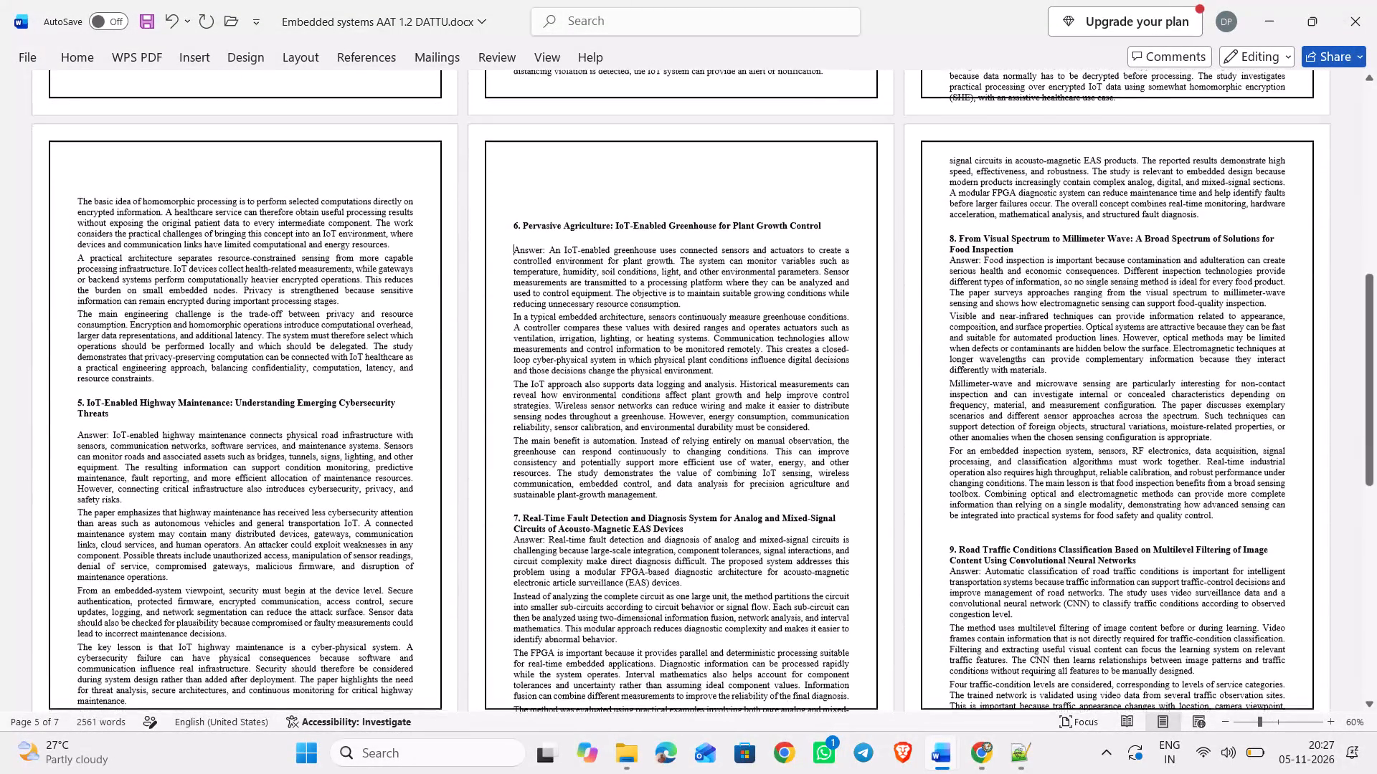
pyautogui.click(953, 257)
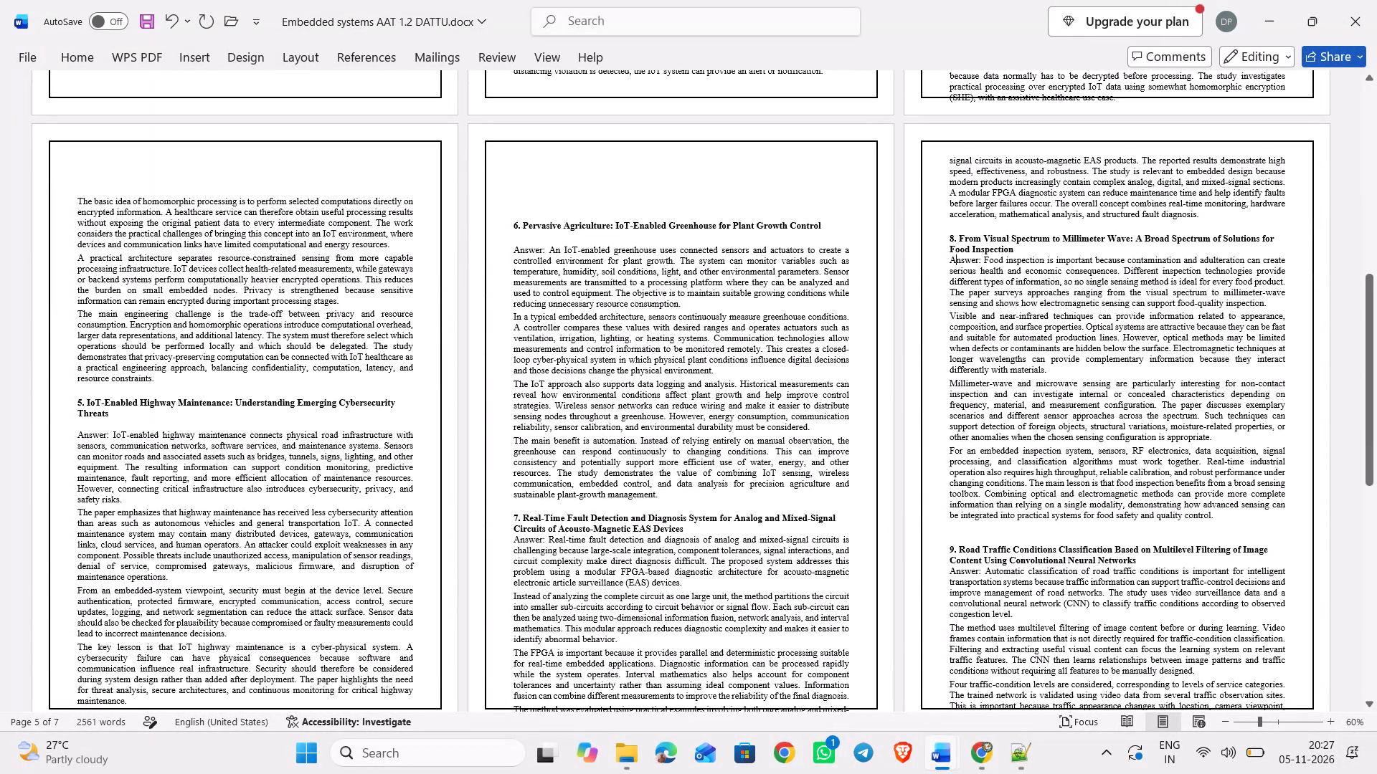
pyautogui.press('Left')
pyautogui.press('Return')
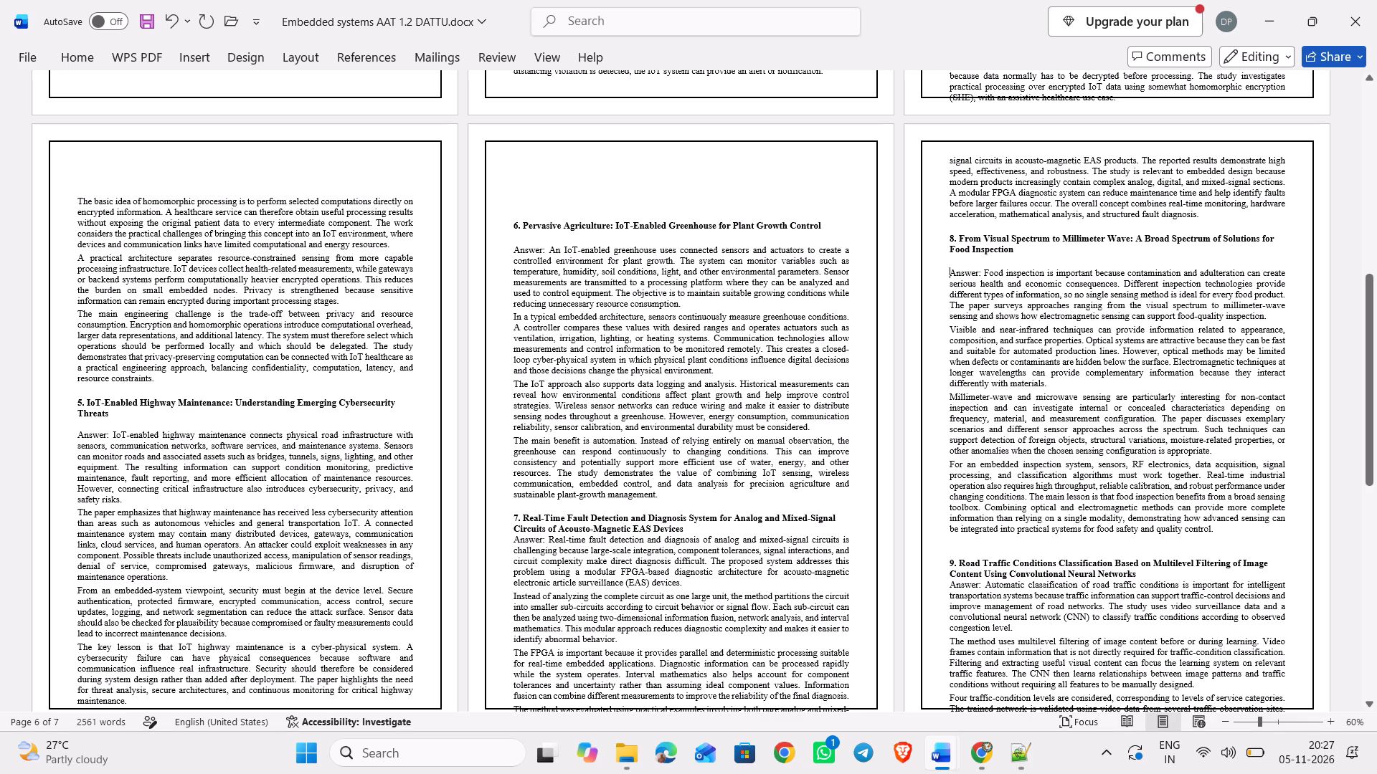
pyautogui.click(706, 530)
pyautogui.press('Return')
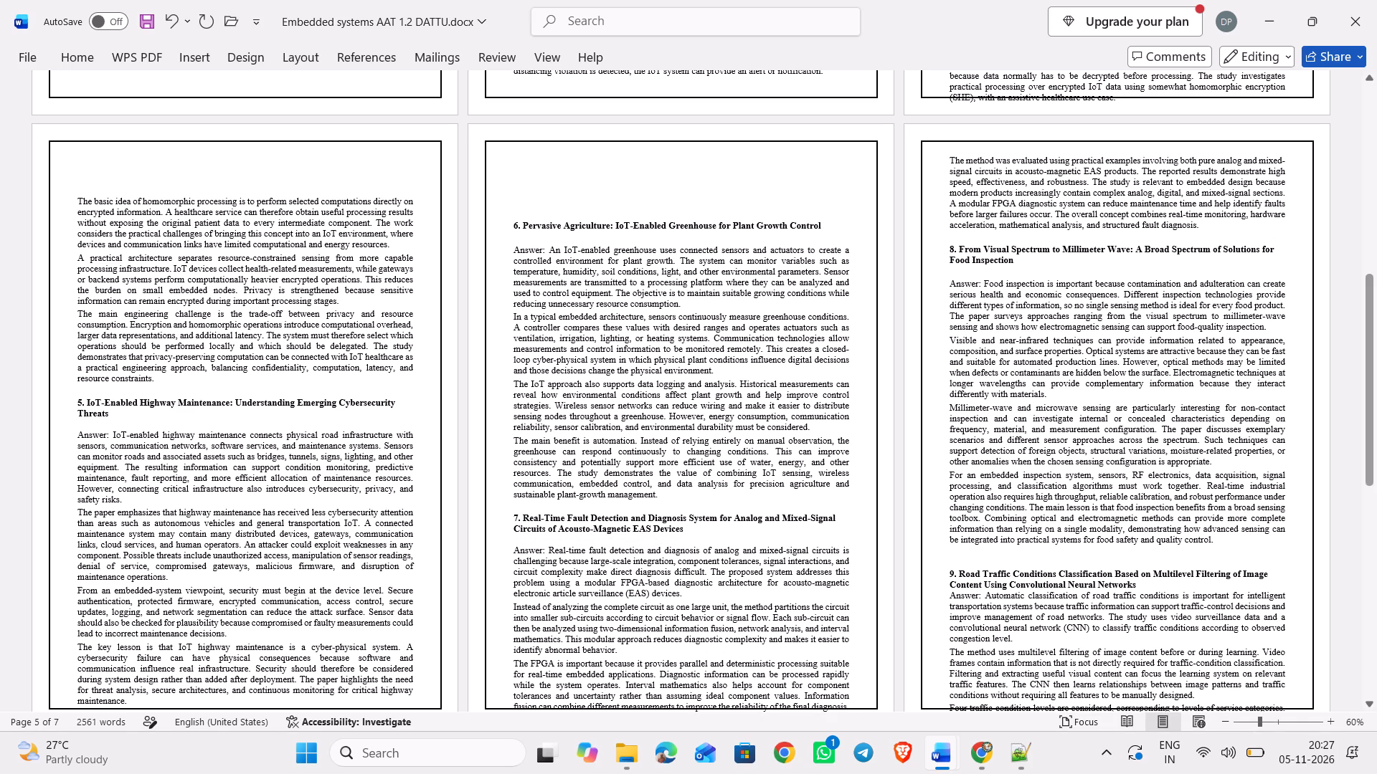
# Insert a blank line between the heading and the answer of question 9 and likewise of question 10.
pyautogui.click(1152, 588)
pyautogui.press('Return')
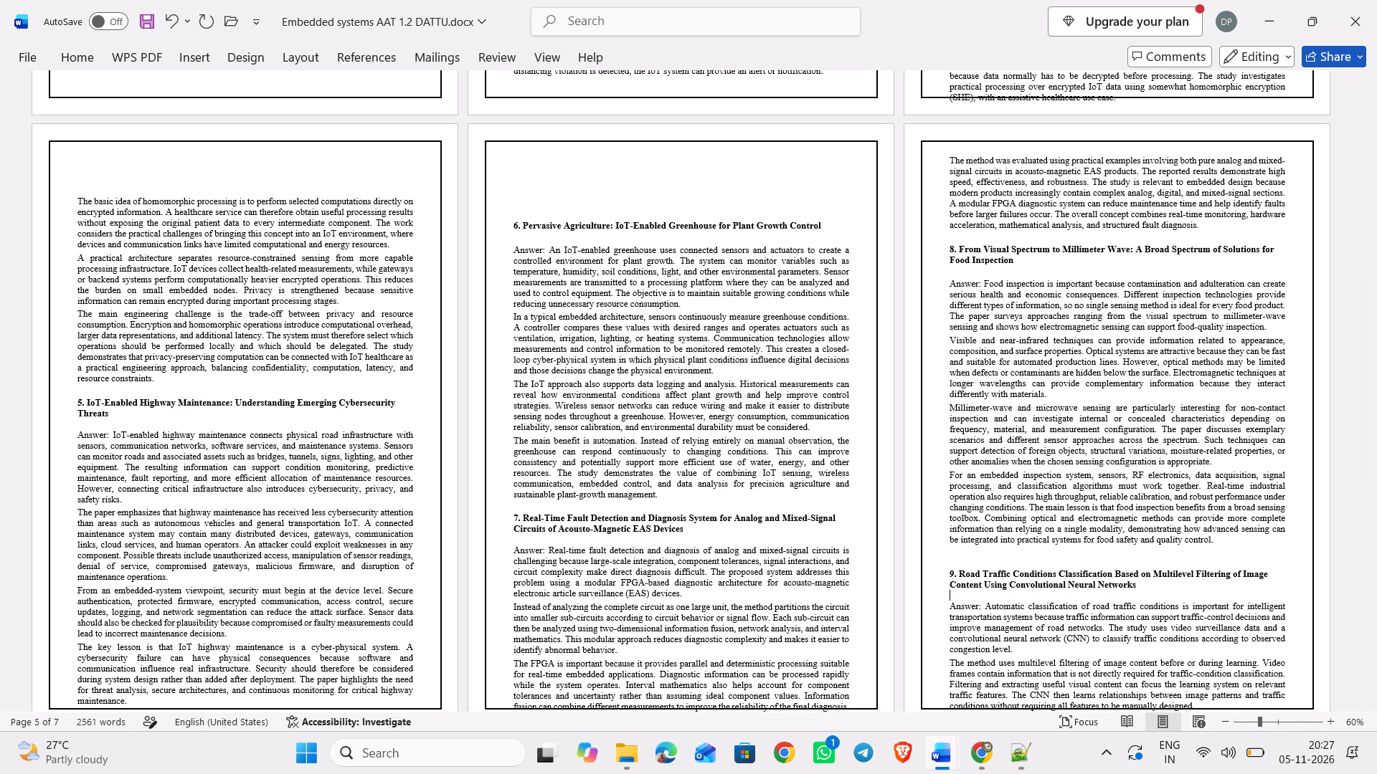
pyautogui.scroll(-6, 1152, 588)
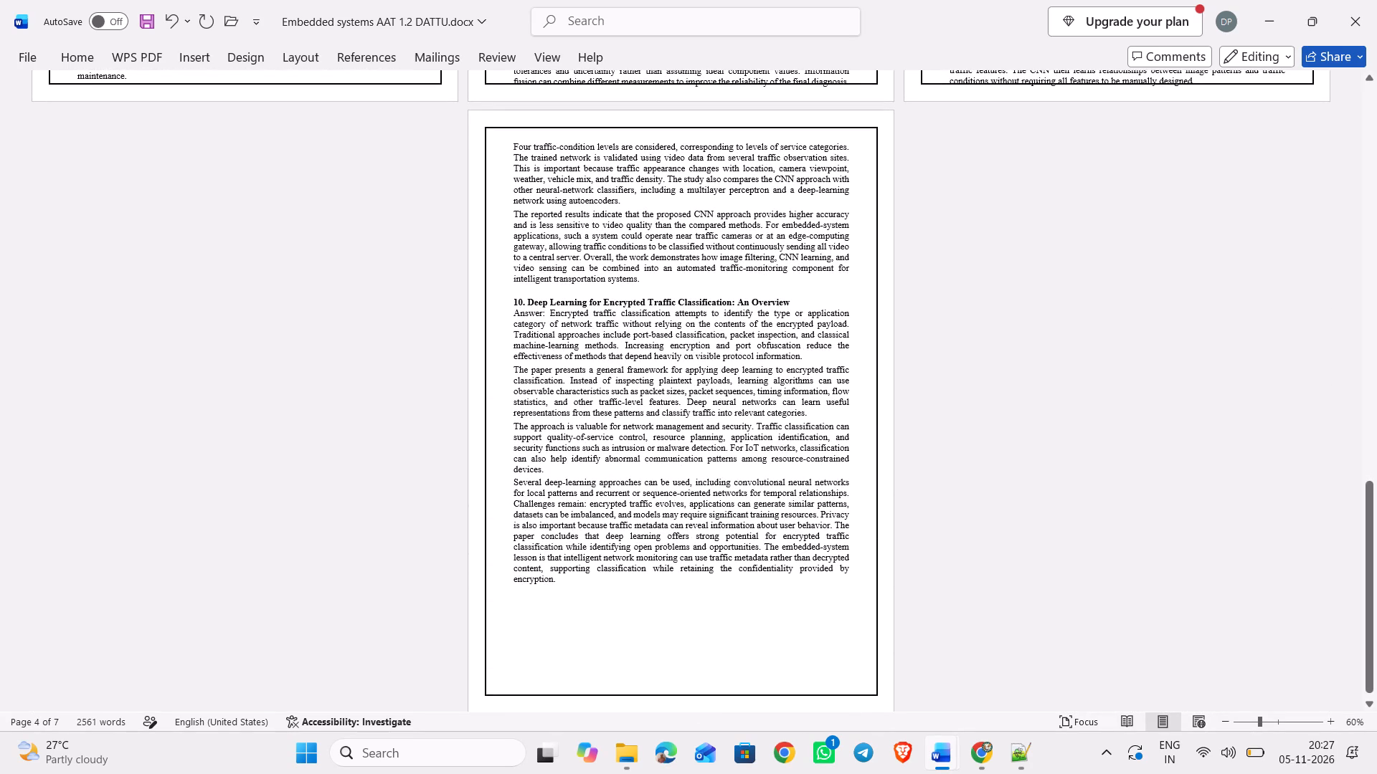
pyautogui.click(828, 291)
pyautogui.press('Right')
pyautogui.press('Down')
pyautogui.press('Return')
# Look over the report's pages to check the spacing between question headings and answers.
pyautogui.scroll(13, 828, 291)
pyautogui.scroll(-1, 828, 291)
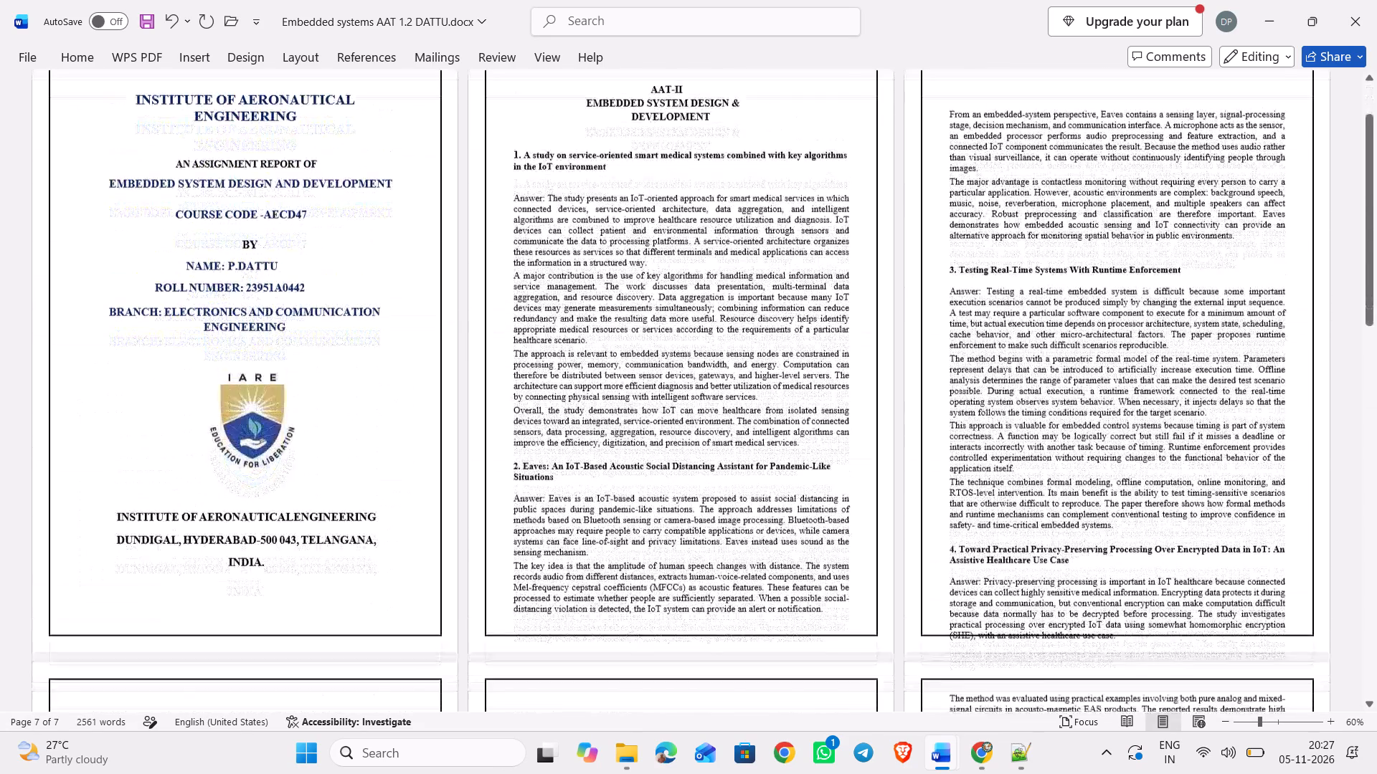
pyautogui.scroll(-1, 828, 291)
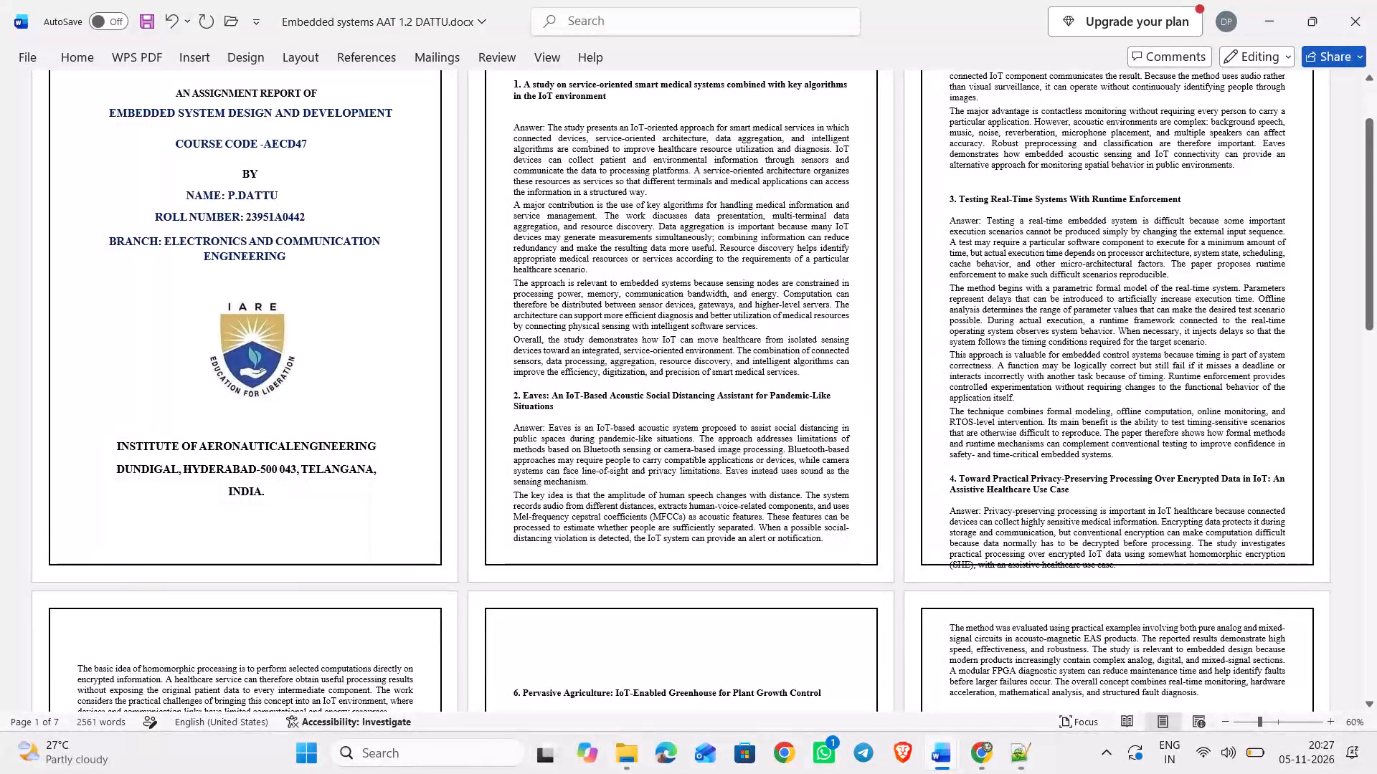
pyautogui.scroll(3, 1031, 462)
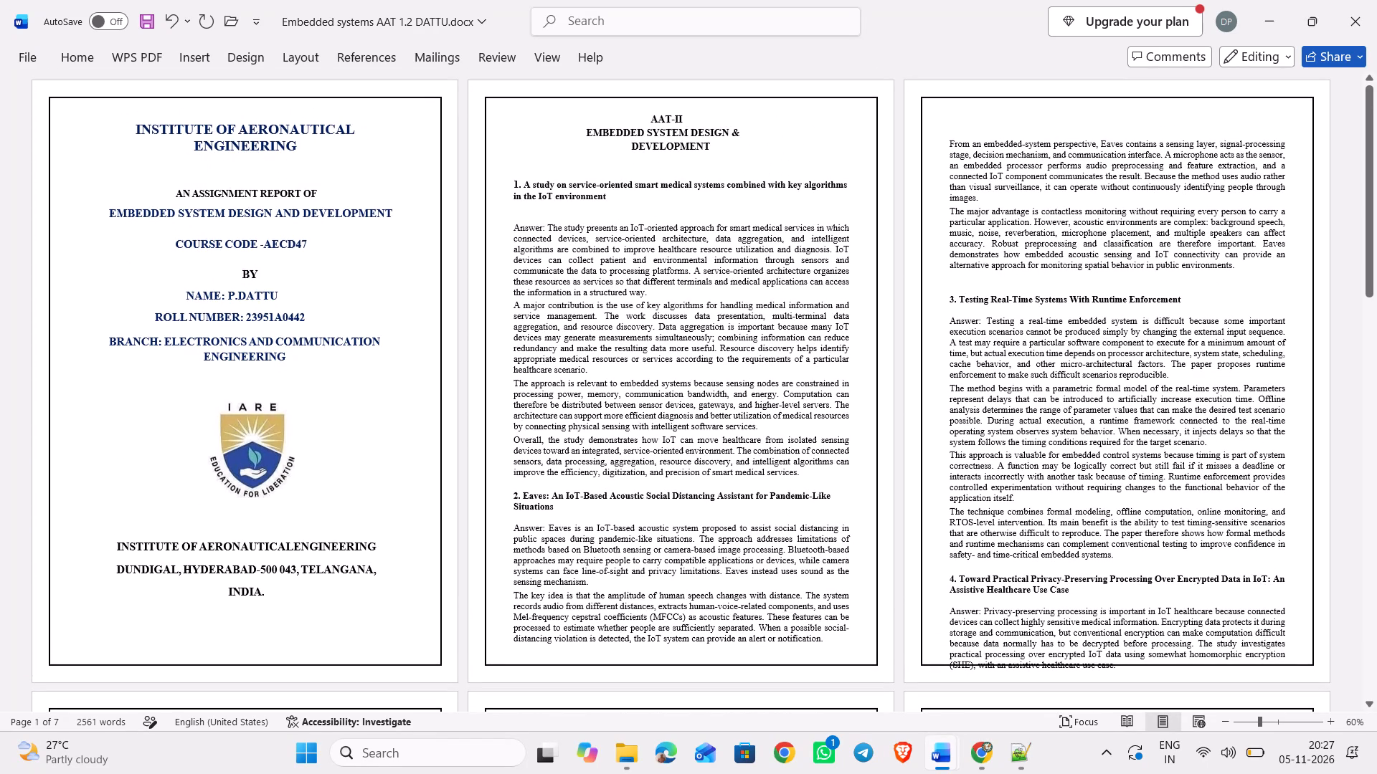
pyautogui.scroll(-1, 930, 454)
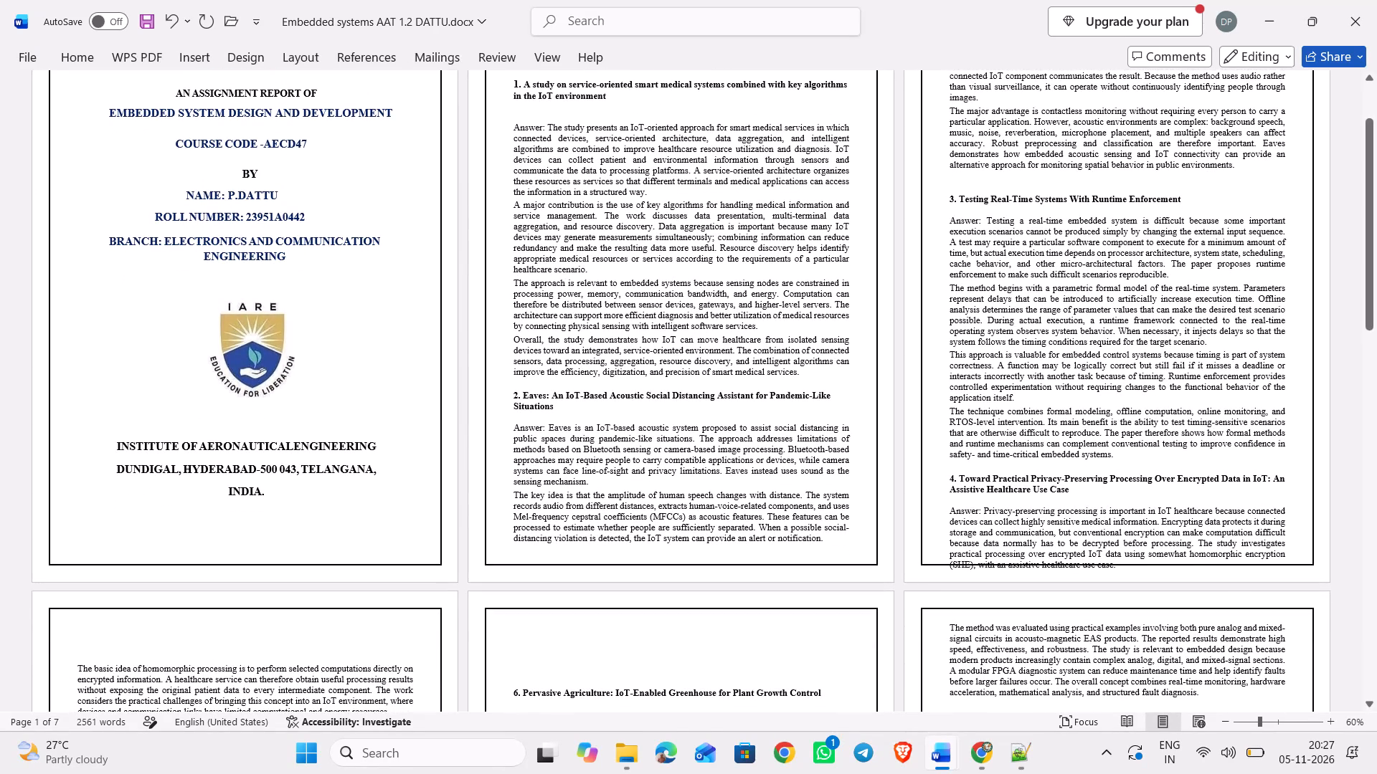
pyautogui.scroll(3, 838, 458)
# Replace the "Answer:" label at the start of question 1's answer with "Ans)" and make it bold.
pyautogui.click(548, 226)
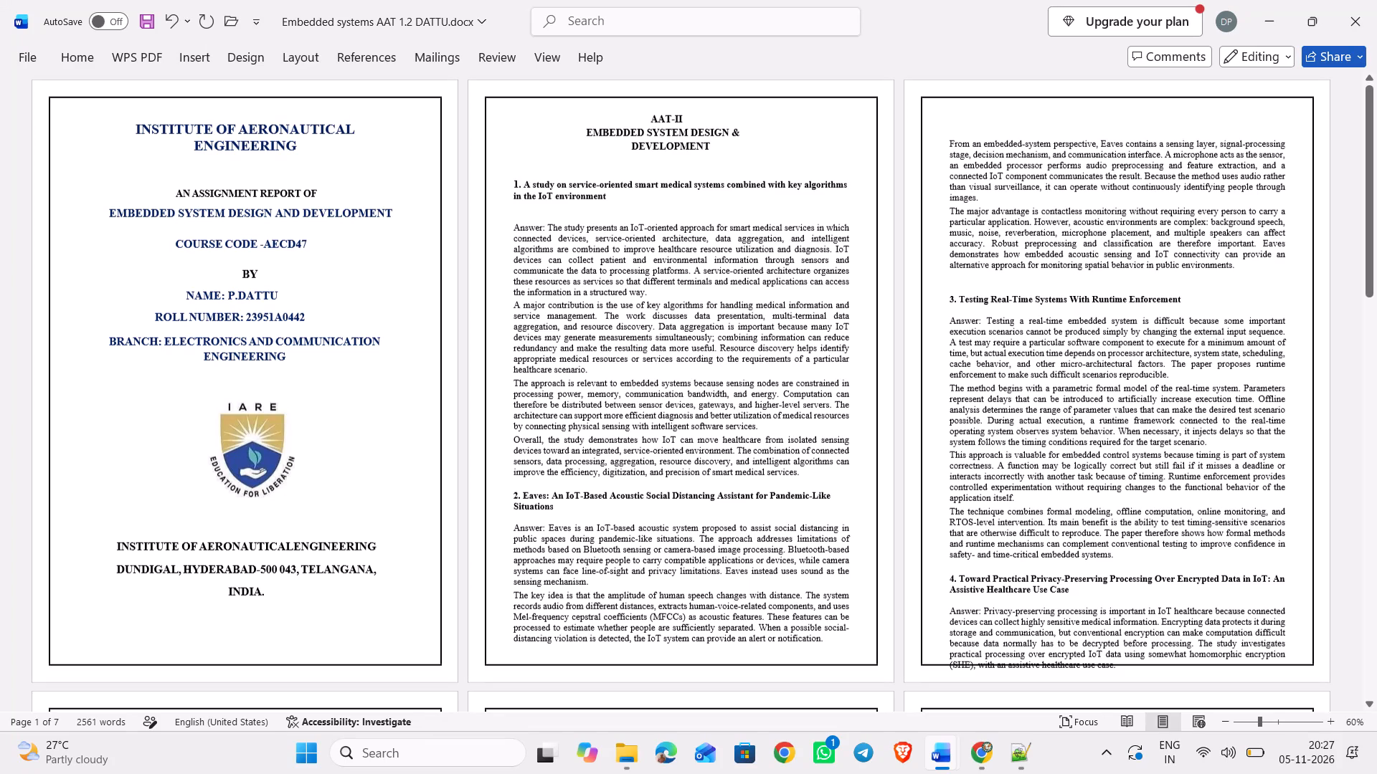
pyautogui.press('Left')
pyautogui.press('BackSpace')
pyautogui.press('BackSpace')
pyautogui.press('BackSpace')
pyautogui.press('BackSpace')
pyautogui.press('BackSpace')
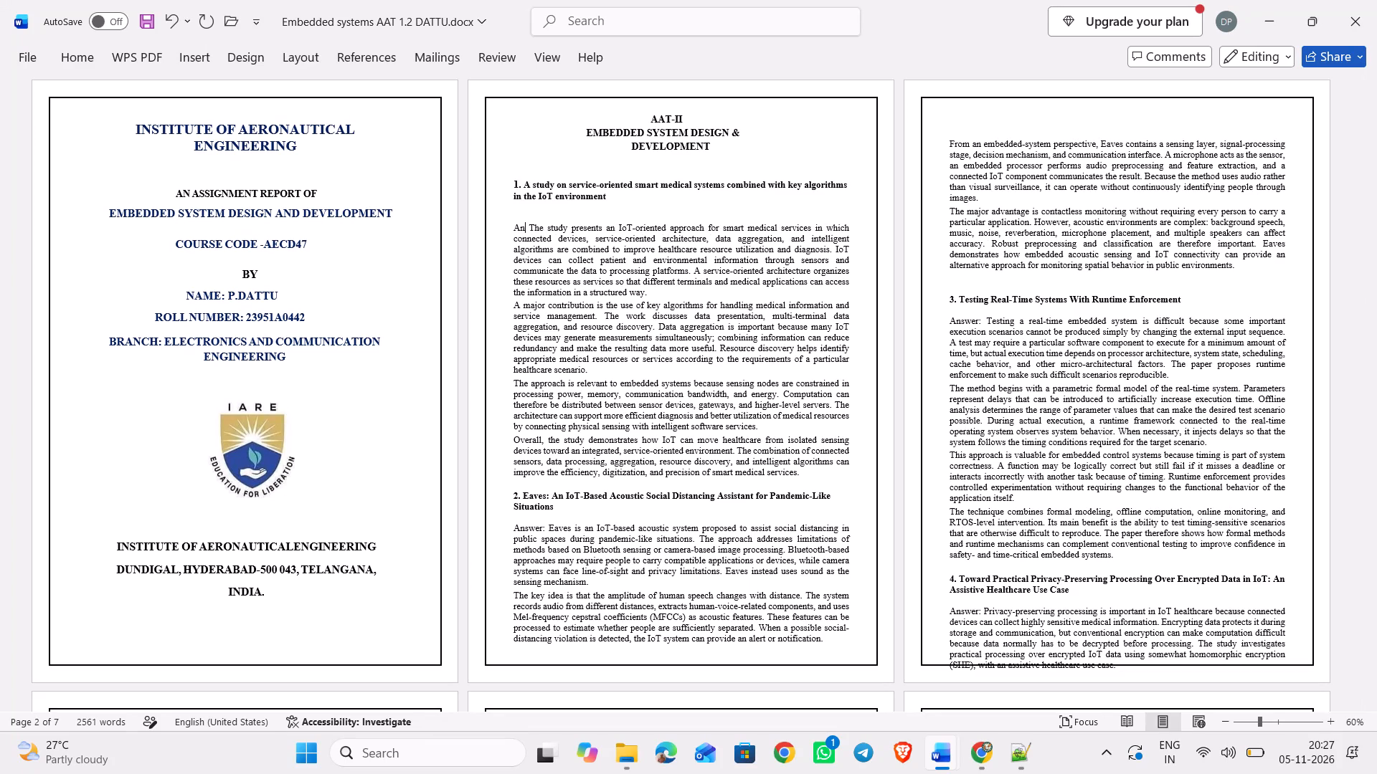
pyautogui.press('BackSpace')
pyautogui.press('BackSpace')
pyautogui.write('Ans')
pyautogui.hotkey('shift', ')')
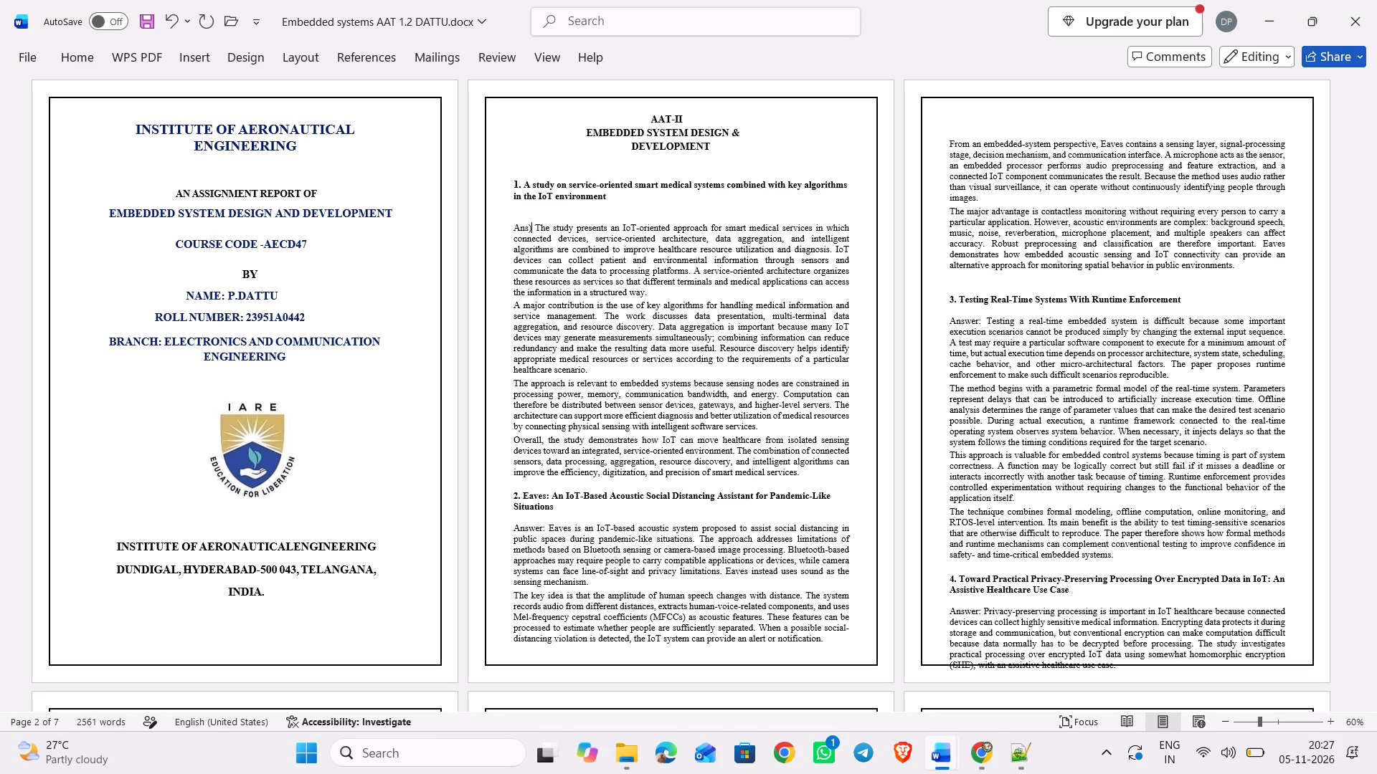
pyautogui.moveTo(531, 227); pyautogui.dragTo(512, 226)
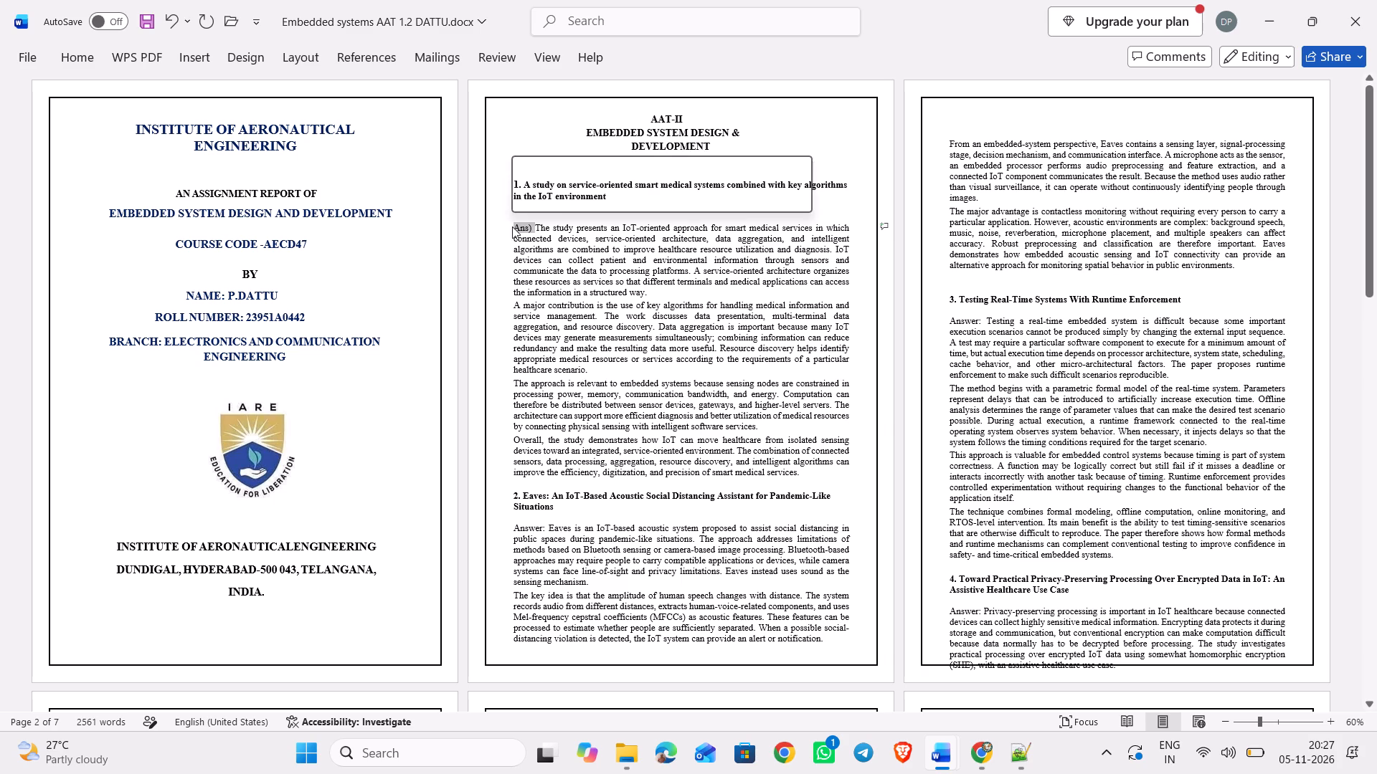
pyautogui.click(527, 201)
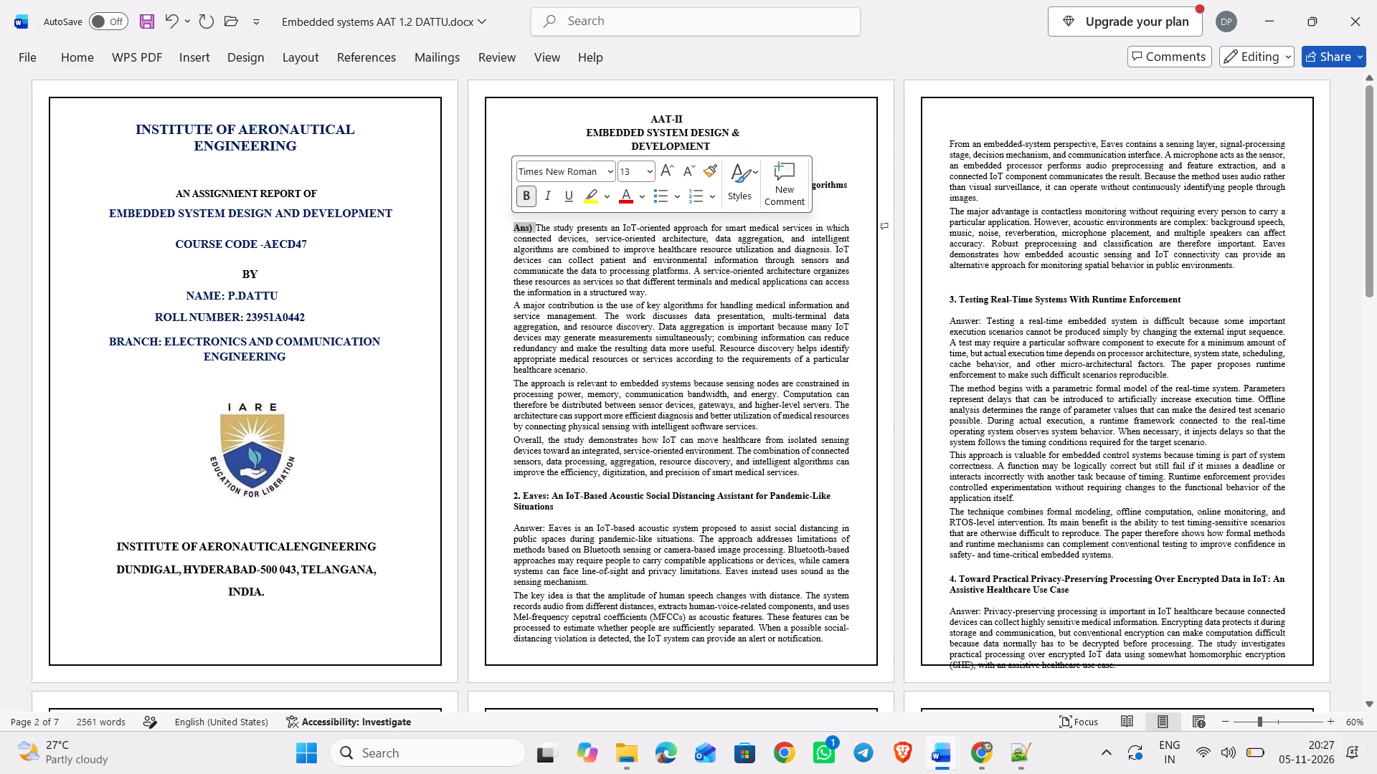
# Copy the bold "Ans)" label from question 1 and replace "Answer:" in question 2 with it.
pyautogui.hotkey('ctrl', 'c')
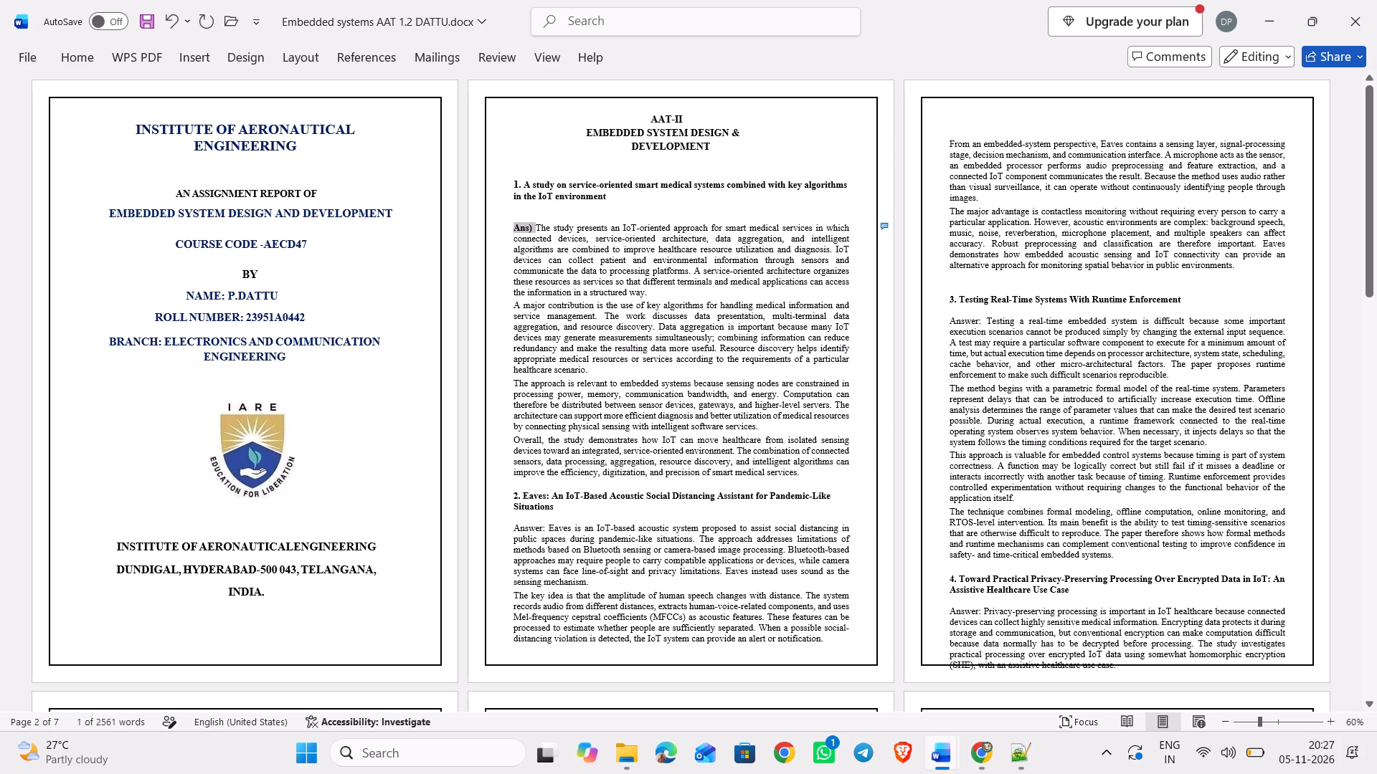
pyautogui.click(544, 529)
pyautogui.press('BackSpace')
pyautogui.press('BackSpace')
pyautogui.press('BackSpace')
pyautogui.press('BackSpace')
pyautogui.press('BackSpace')
pyautogui.press('BackSpace')
pyautogui.press('BackSpace')
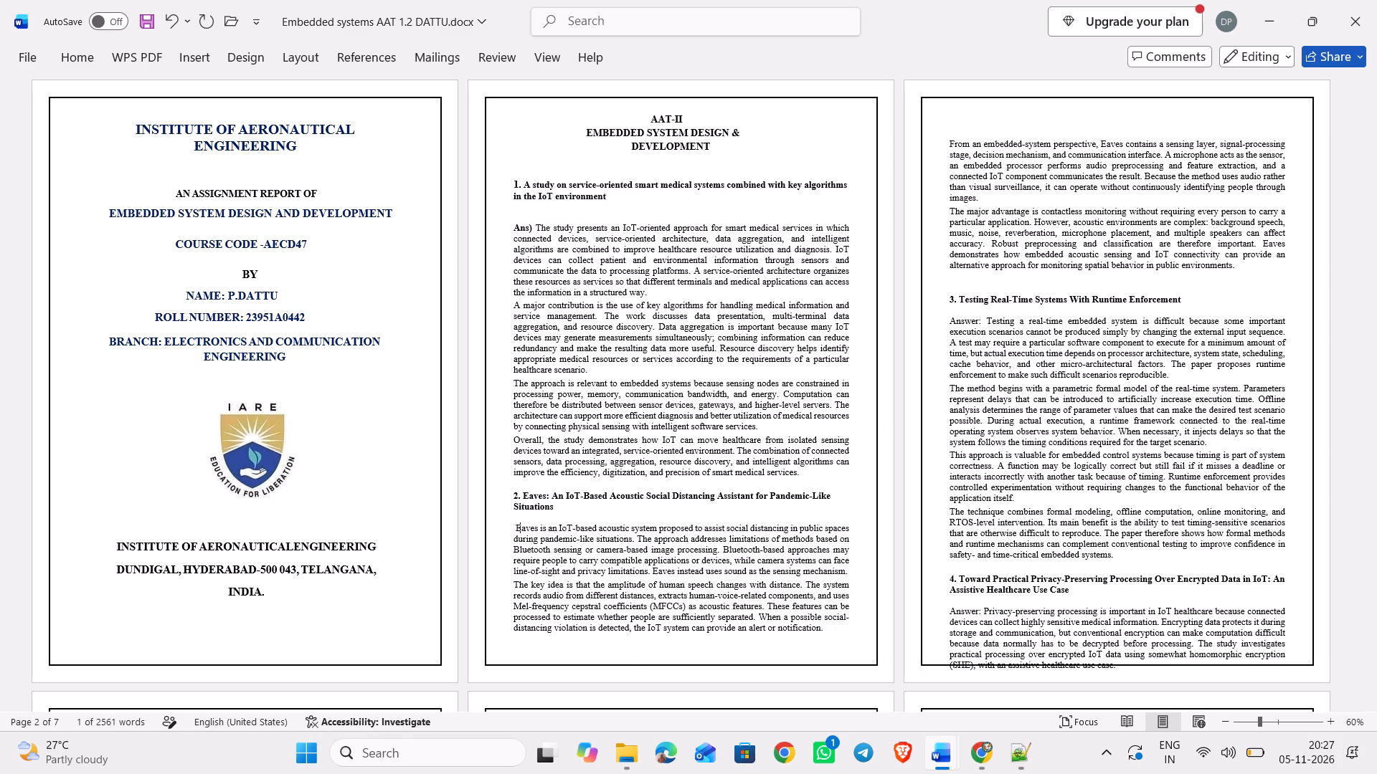
pyautogui.hotkey('ctrl', 'v')
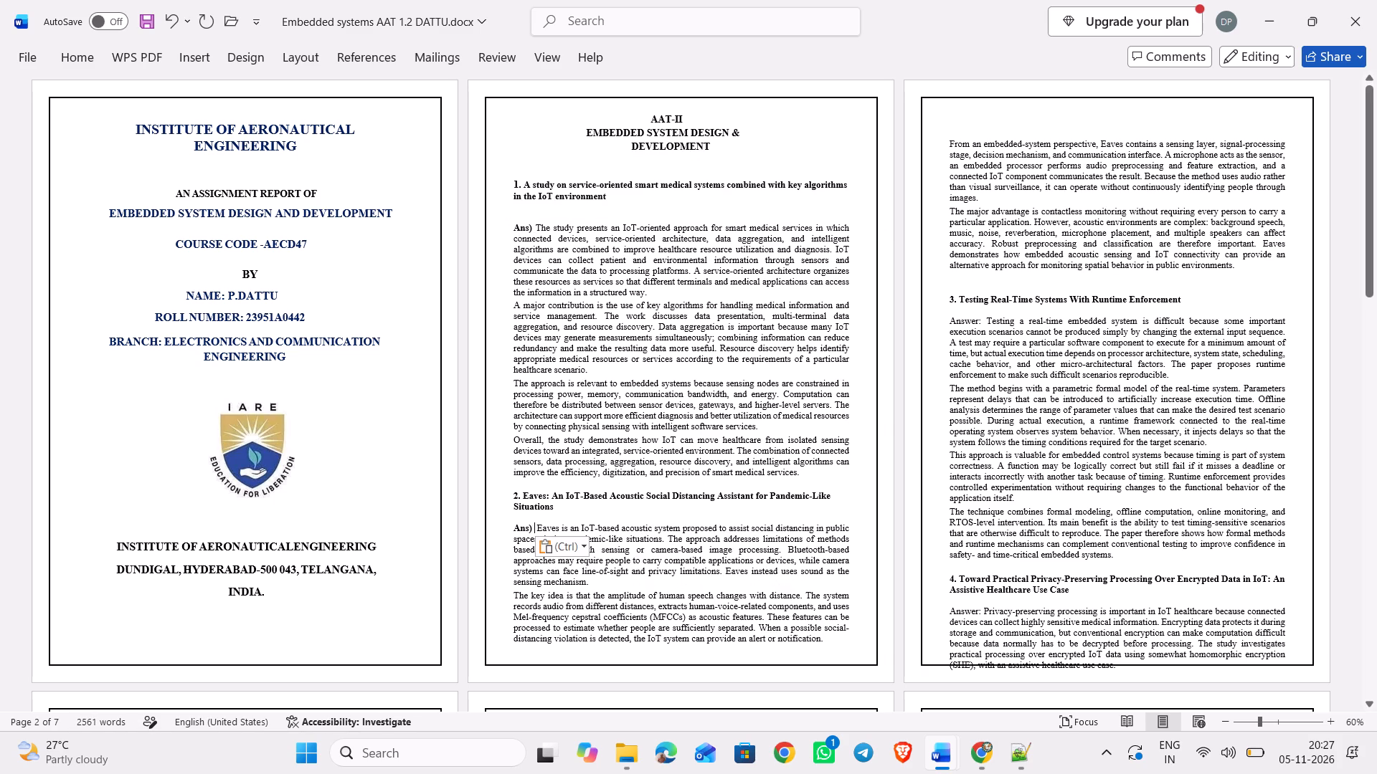
# Replace the "Answer:" label of question 3 with the copied bold "Ans)".
pyautogui.click(980, 317)
pyautogui.press('BackSpace')
pyautogui.press('BackSpace')
pyautogui.press('BackSpace')
pyautogui.press('BackSpace')
pyautogui.press('BackSpace')
pyautogui.press('BackSpace')
pyautogui.press('BackSpace')
pyautogui.hotkey('ctrl', 'v')
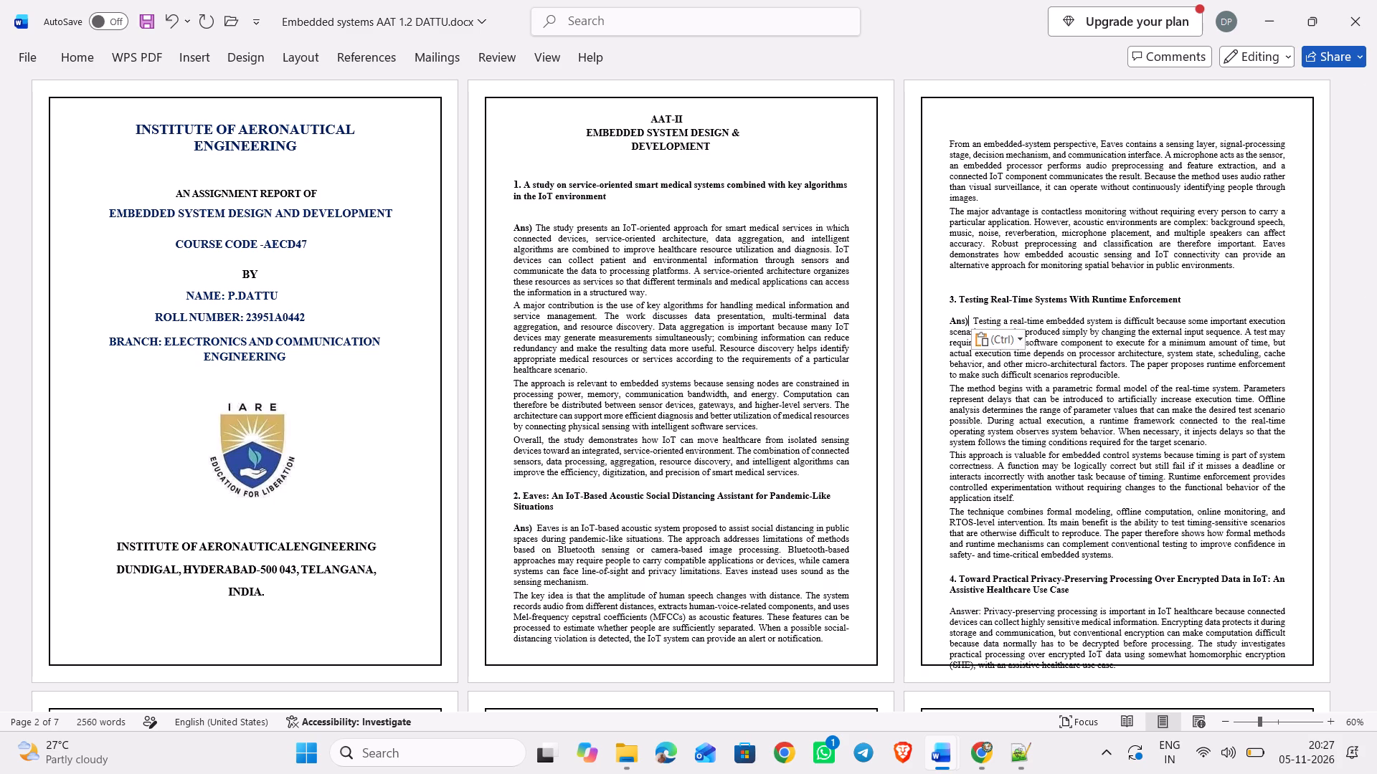
# Replace the "Answer:" label of question 4 with the copied bold "Ans)".
pyautogui.scroll(-3, 980, 317)
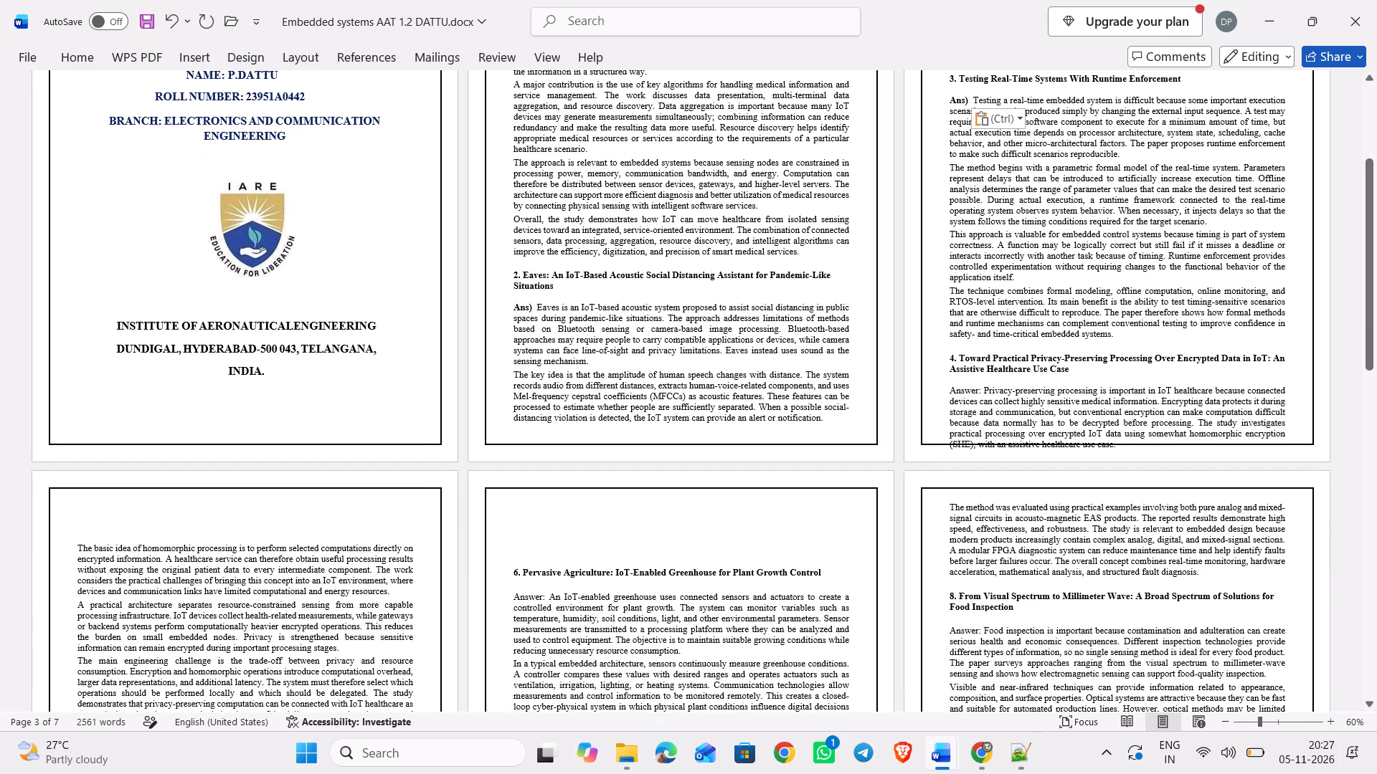
pyautogui.click(983, 389)
pyautogui.press('Left')
pyautogui.press('BackSpace')
pyautogui.press('BackSpace')
pyautogui.press('BackSpace')
pyautogui.press('BackSpace')
pyautogui.press('BackSpace')
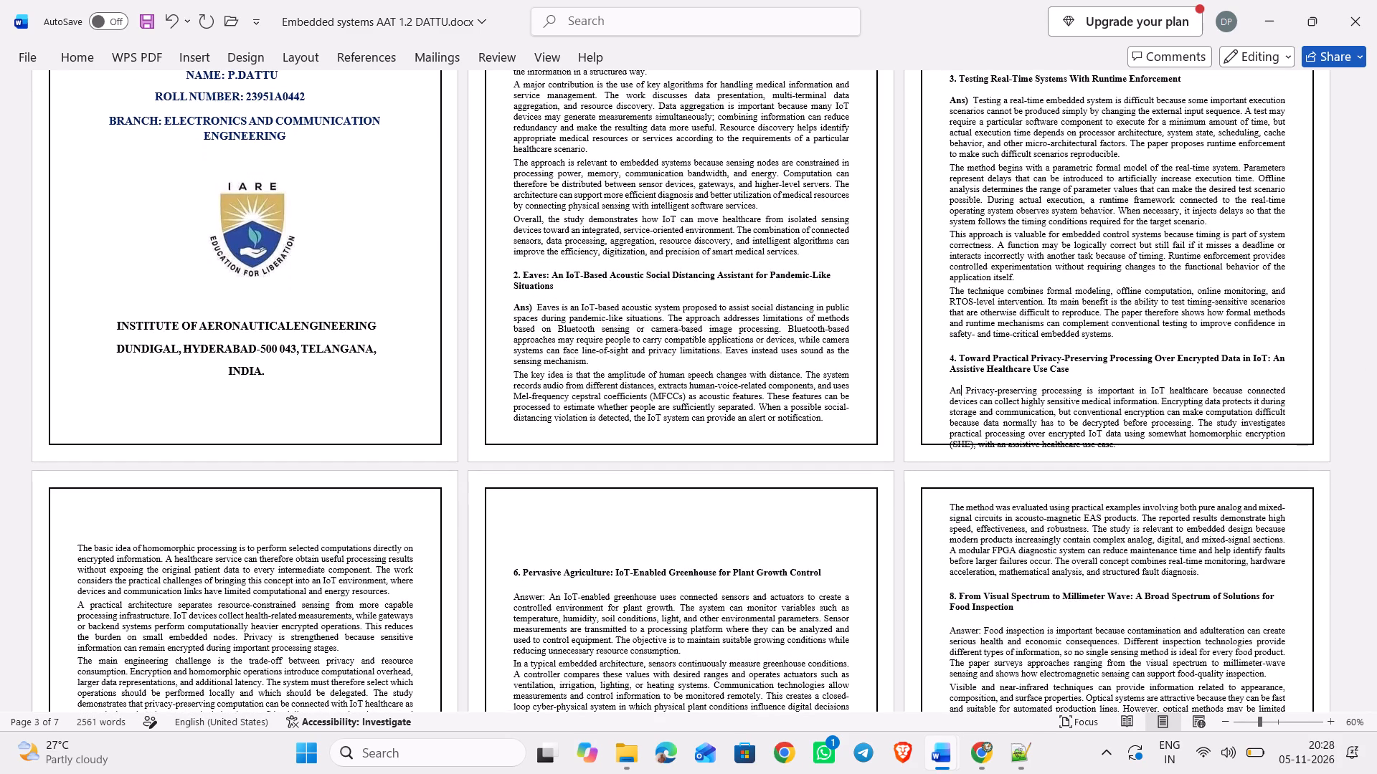
pyautogui.press('BackSpace')
pyautogui.press('BackSpace')
pyautogui.hotkey('ctrl', 'v')
# Replace the "Answer:" label of question 5 with the copied bold "Ans)" and remove the extra space after it.
pyautogui.scroll(-3, 983, 389)
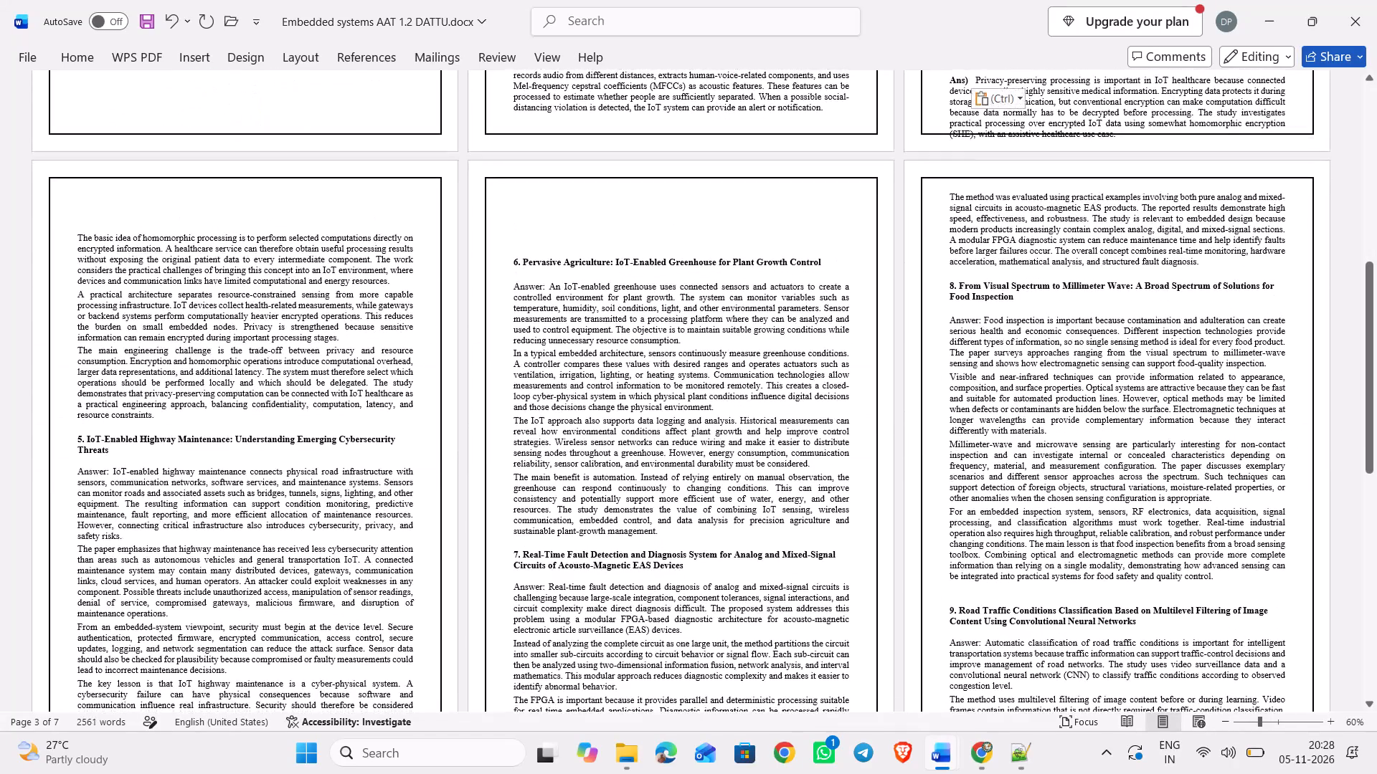
pyautogui.click(110, 472)
pyautogui.press('BackSpace')
pyautogui.press('BackSpace')
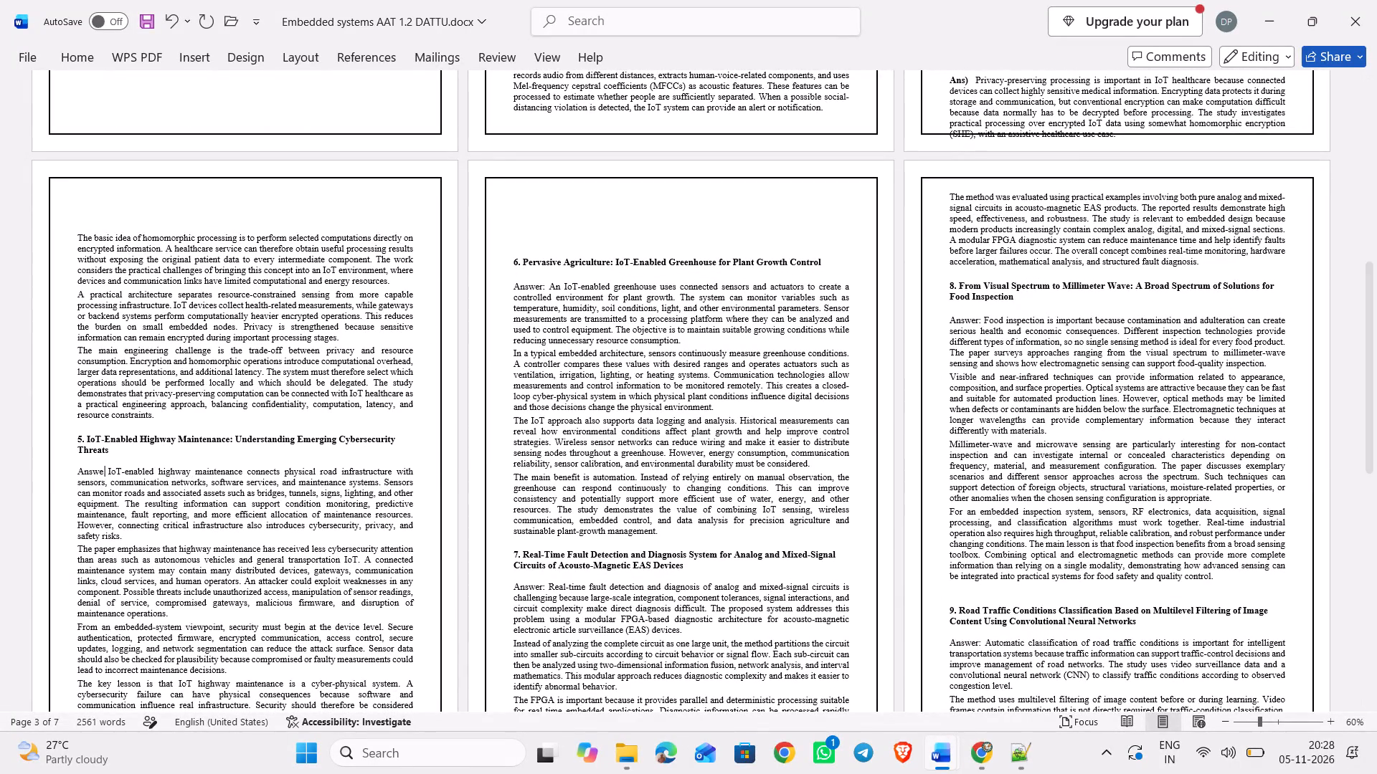
pyautogui.press('BackSpace')
pyautogui.press('BackSpace')
pyautogui.press('BackSpace')
pyautogui.press('BackSpace')
pyautogui.press('BackSpace')
pyautogui.hotkey('ctrl', 'v')
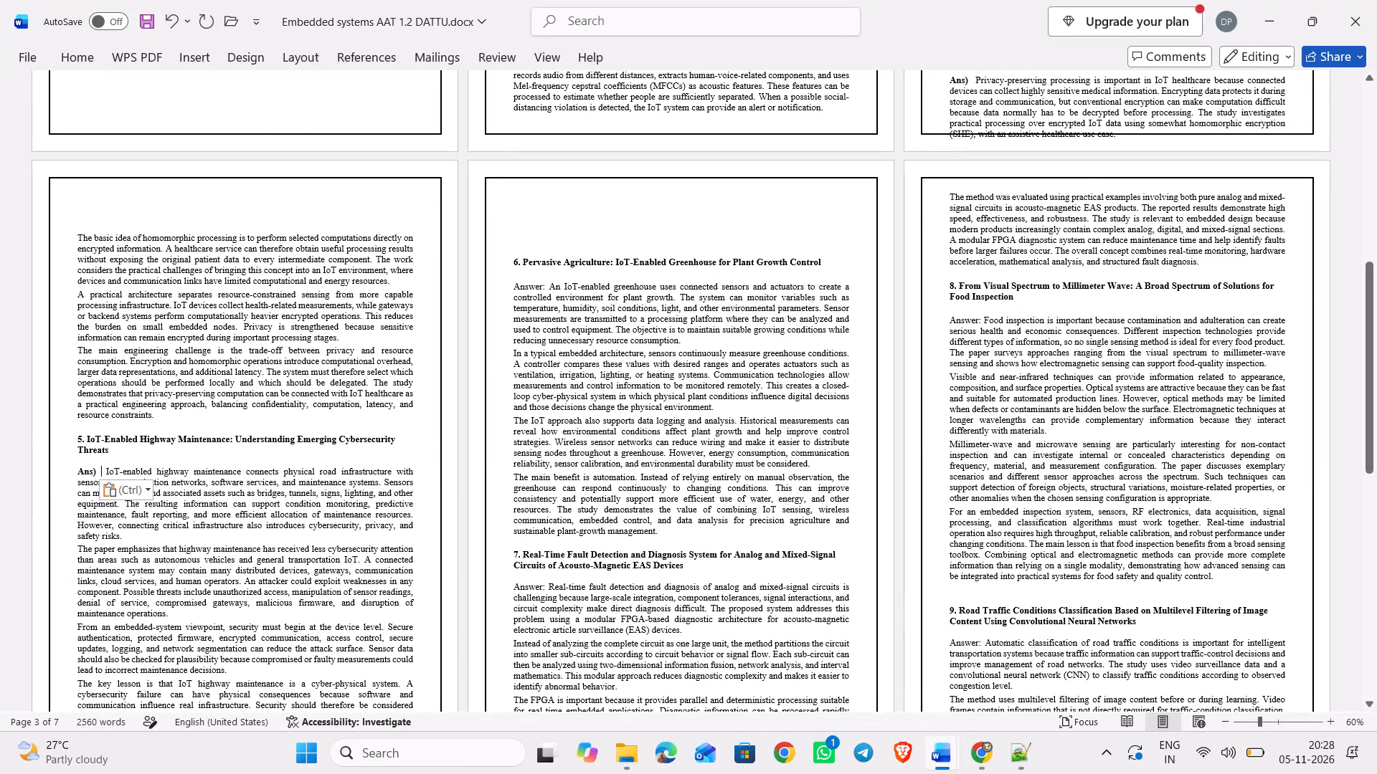
pyautogui.press('BackSpace')
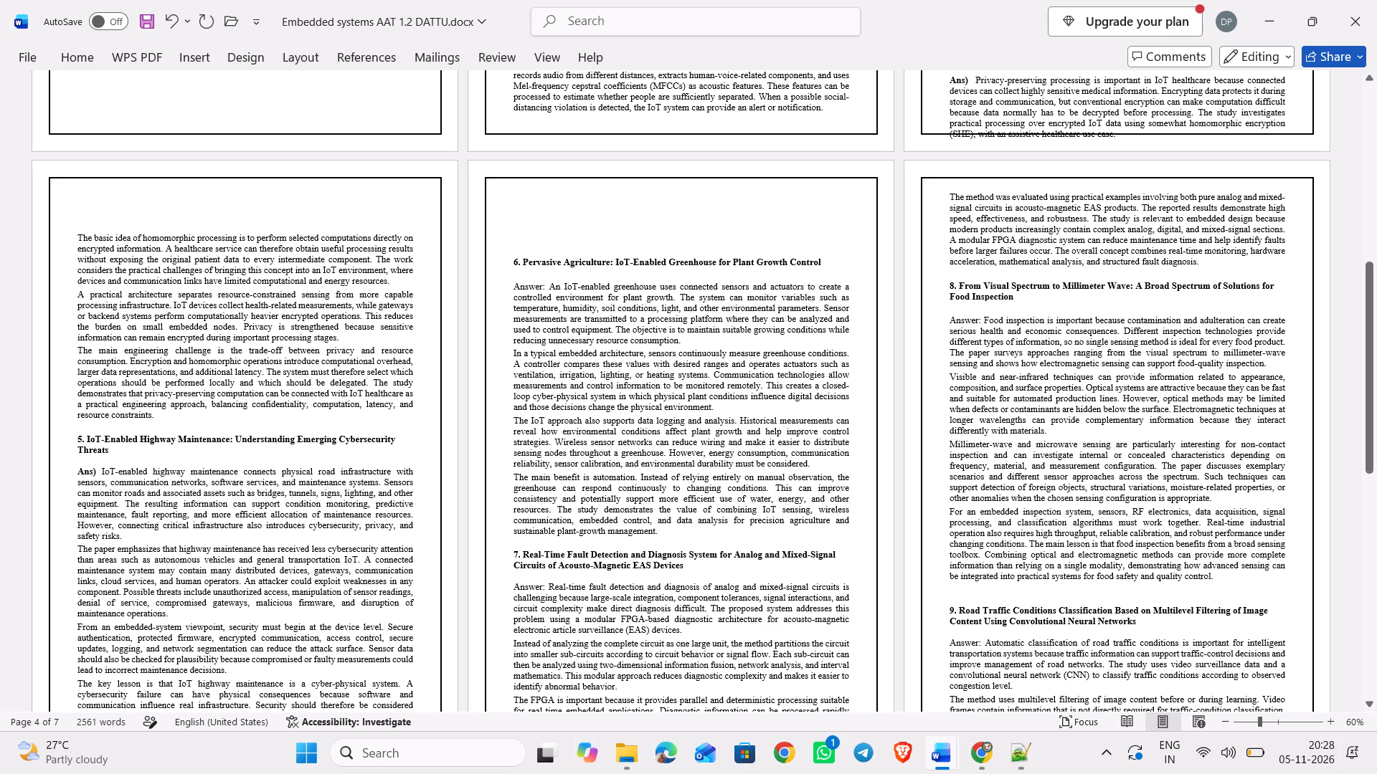
# Replace the "Answer:" label of question 6 with the copied bold "Ans)" and remove the extra space after it.
pyautogui.click(544, 285)
pyautogui.press('BackSpace')
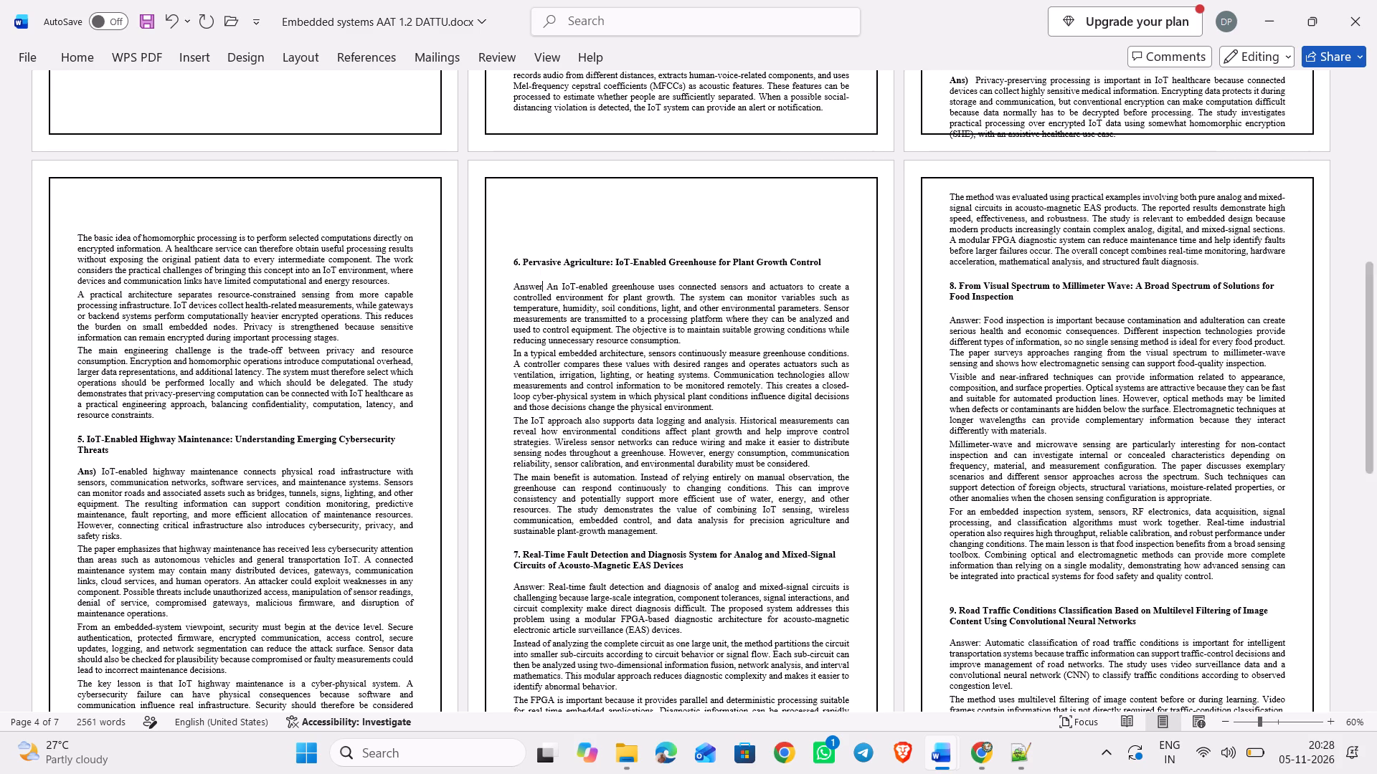
pyautogui.press('BackSpace')
pyautogui.press('BackSpace')
pyautogui.press('BackSpace')
pyautogui.press('BackSpace')
pyautogui.press('BackSpace')
pyautogui.press('BackSpace')
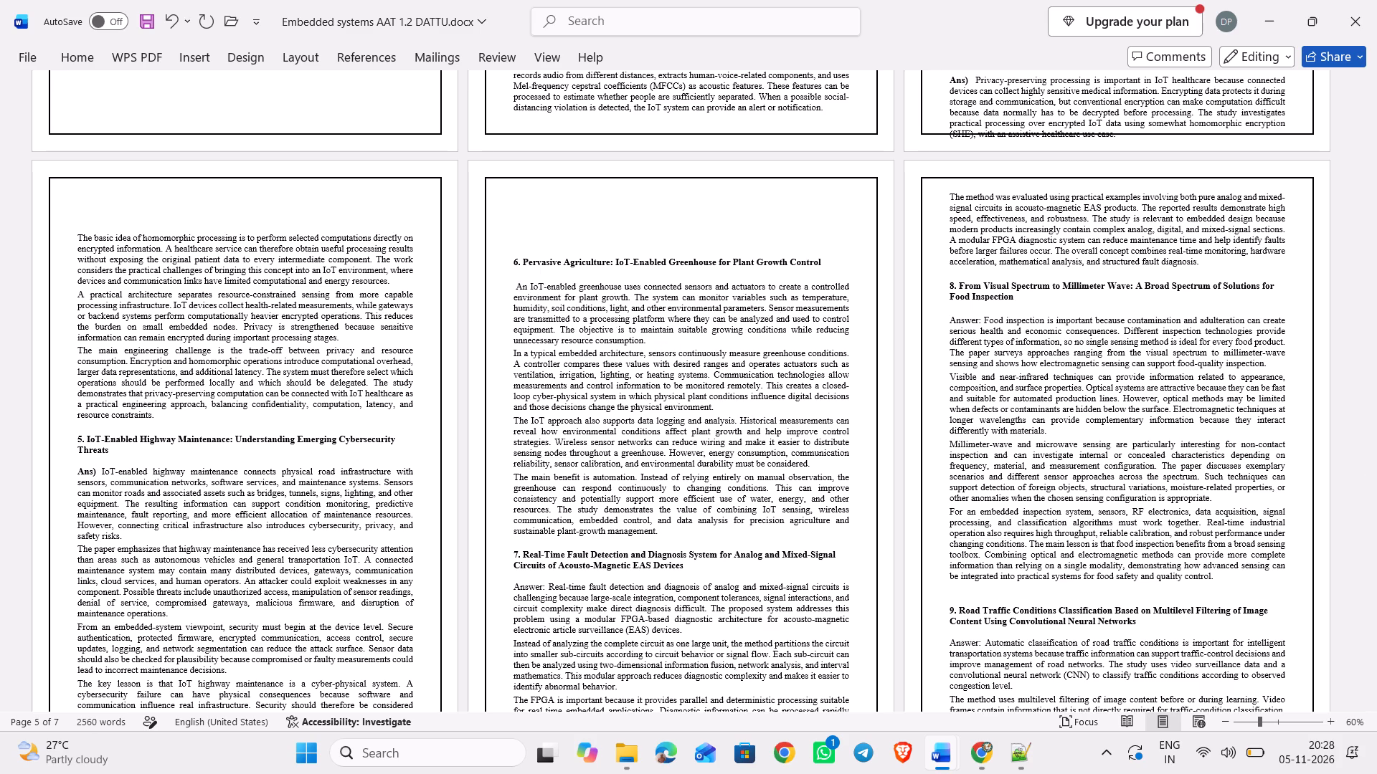
pyautogui.hotkey('ctrl', 'v')
pyautogui.press('Right')
pyautogui.press('BackSpace')
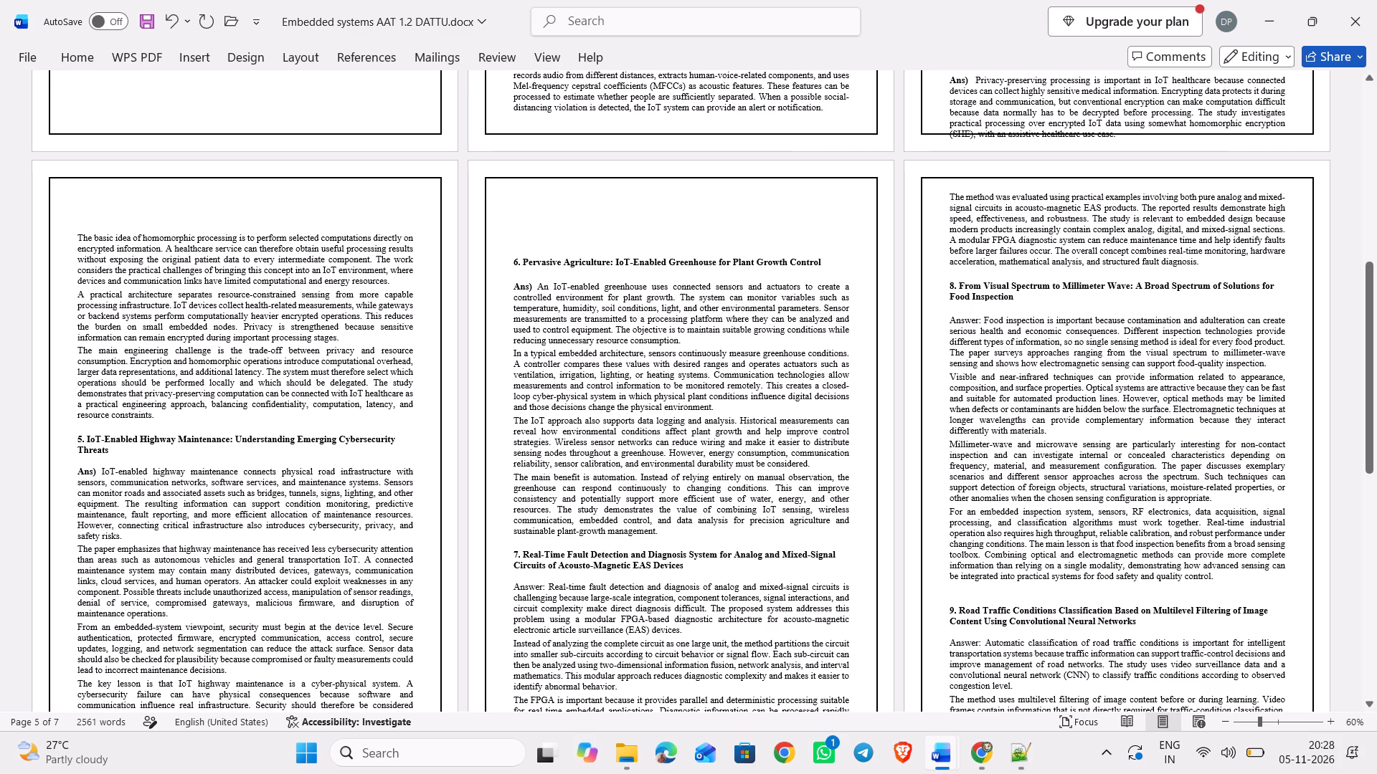
# Replace the "Answer:" label and its trailing space in question 7 with the copied bold "Ans)".
pyautogui.click(547, 585)
pyautogui.press('BackSpace')
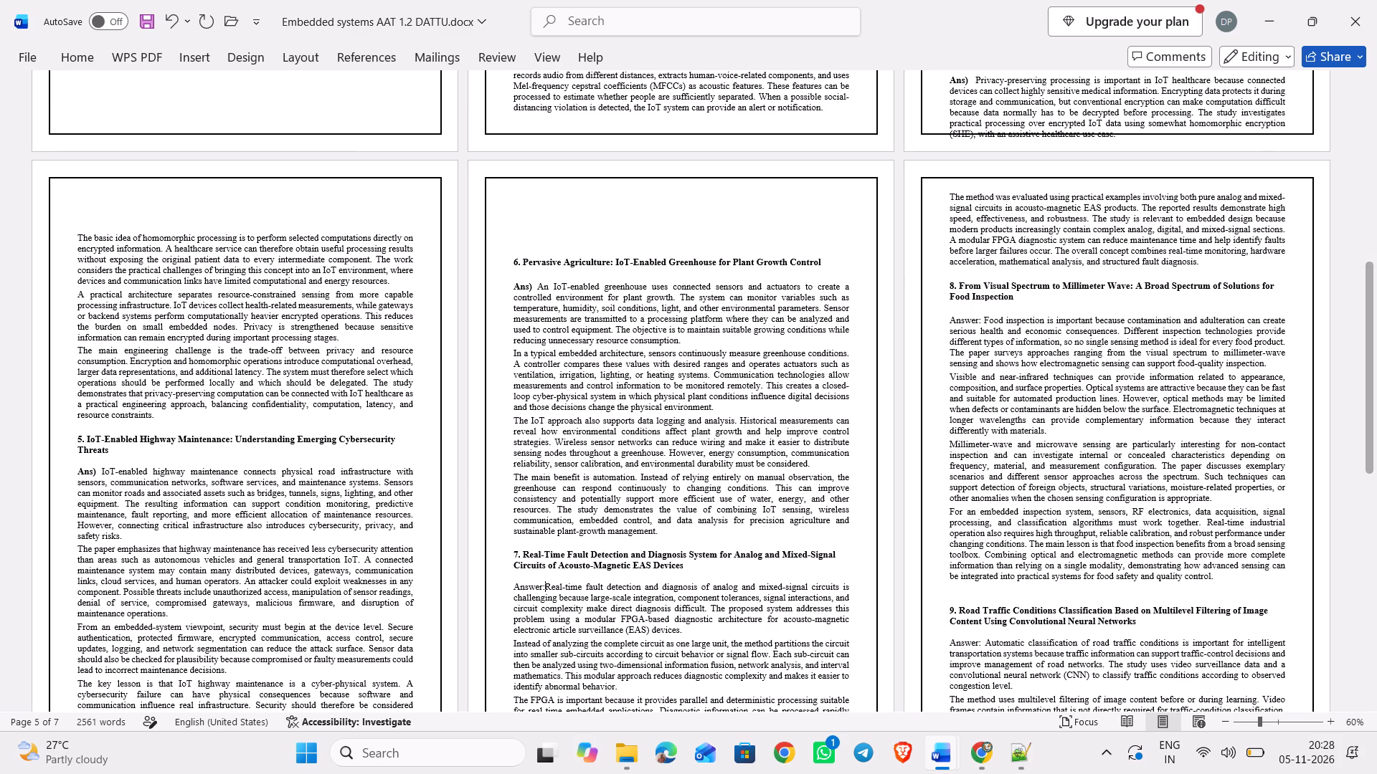
pyautogui.press('BackSpace')
pyautogui.press('BackSpace')
pyautogui.press('BackSpace')
pyautogui.press('BackSpace')
pyautogui.press('BackSpace')
pyautogui.press('BackSpace')
pyautogui.press('BackSpace')
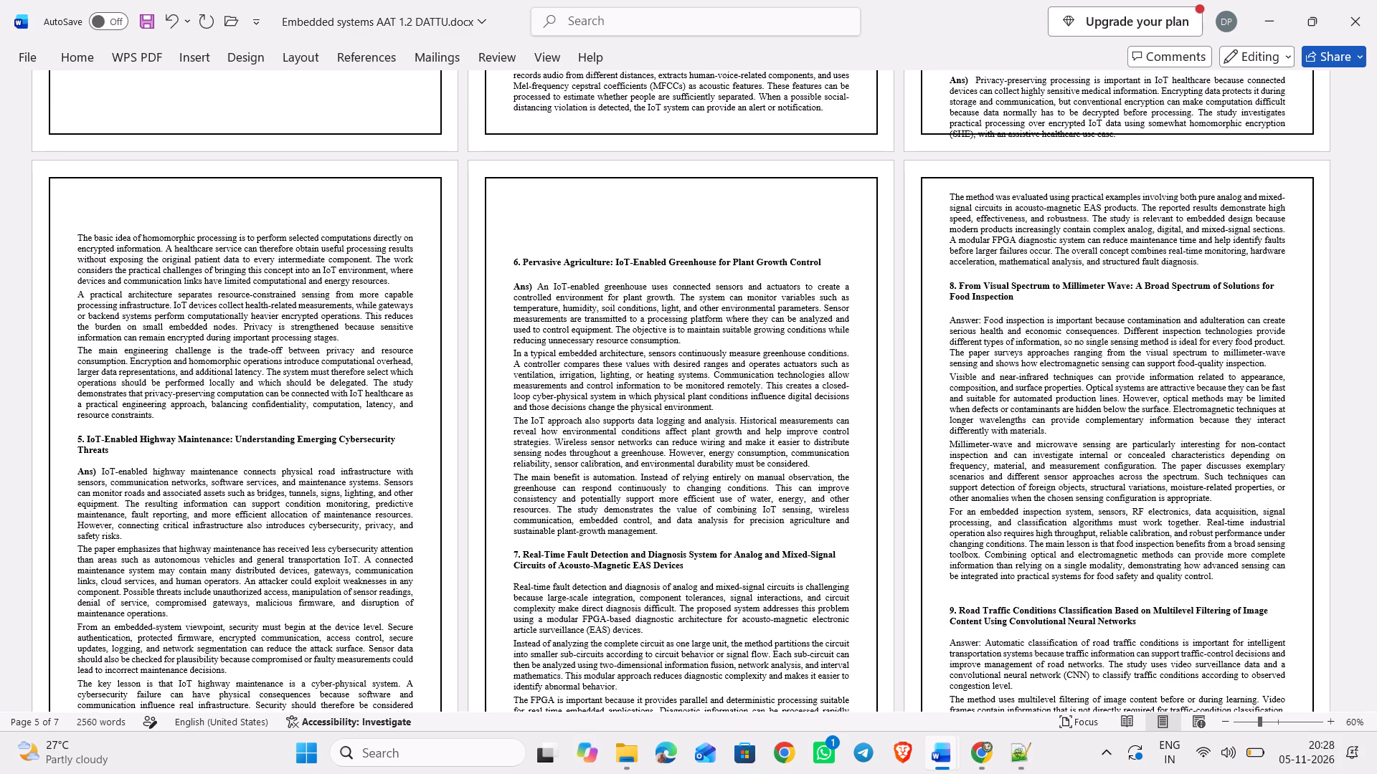
pyautogui.hotkey('ctrl', 'v')
# Replace the "Answer:" label and its trailing space in question 8 with the copied bold "Ans)".
pyautogui.scroll(-1, 547, 585)
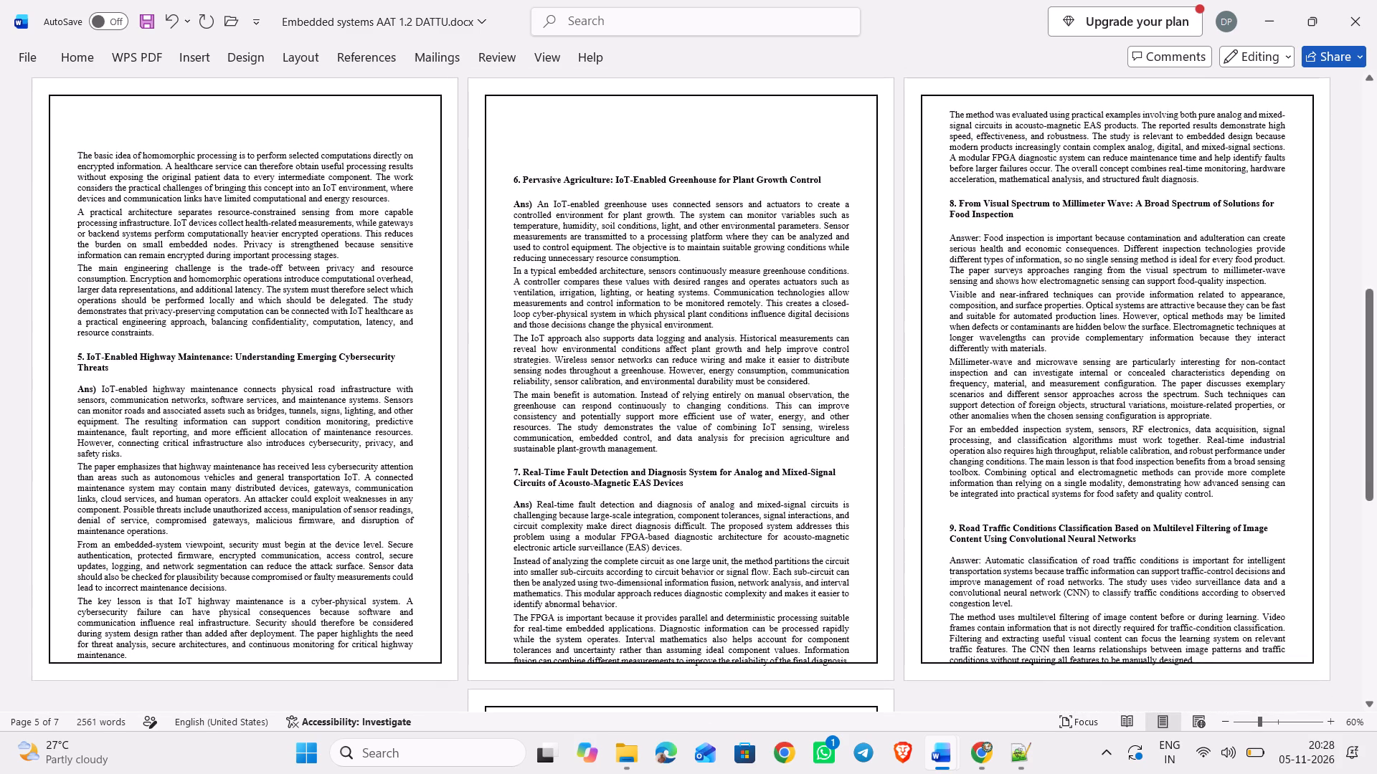
pyautogui.click(983, 240)
pyautogui.press('BackSpace')
pyautogui.press('BackSpace')
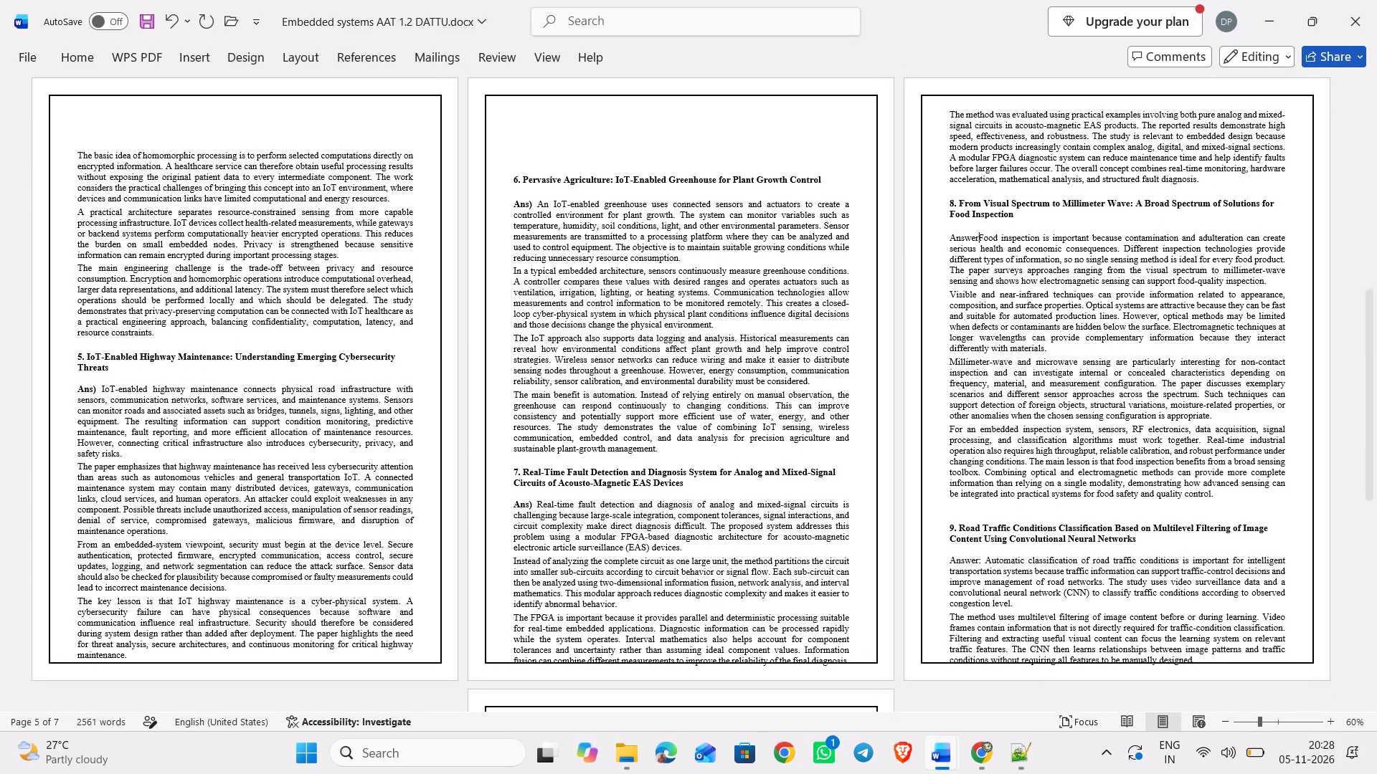
pyautogui.press('BackSpace')
pyautogui.press('BackSpace')
pyautogui.press('BackSpace')
pyautogui.press('BackSpace')
pyautogui.press('BackSpace')
pyautogui.press('BackSpace')
pyautogui.hotkey('ctrl', 'v')
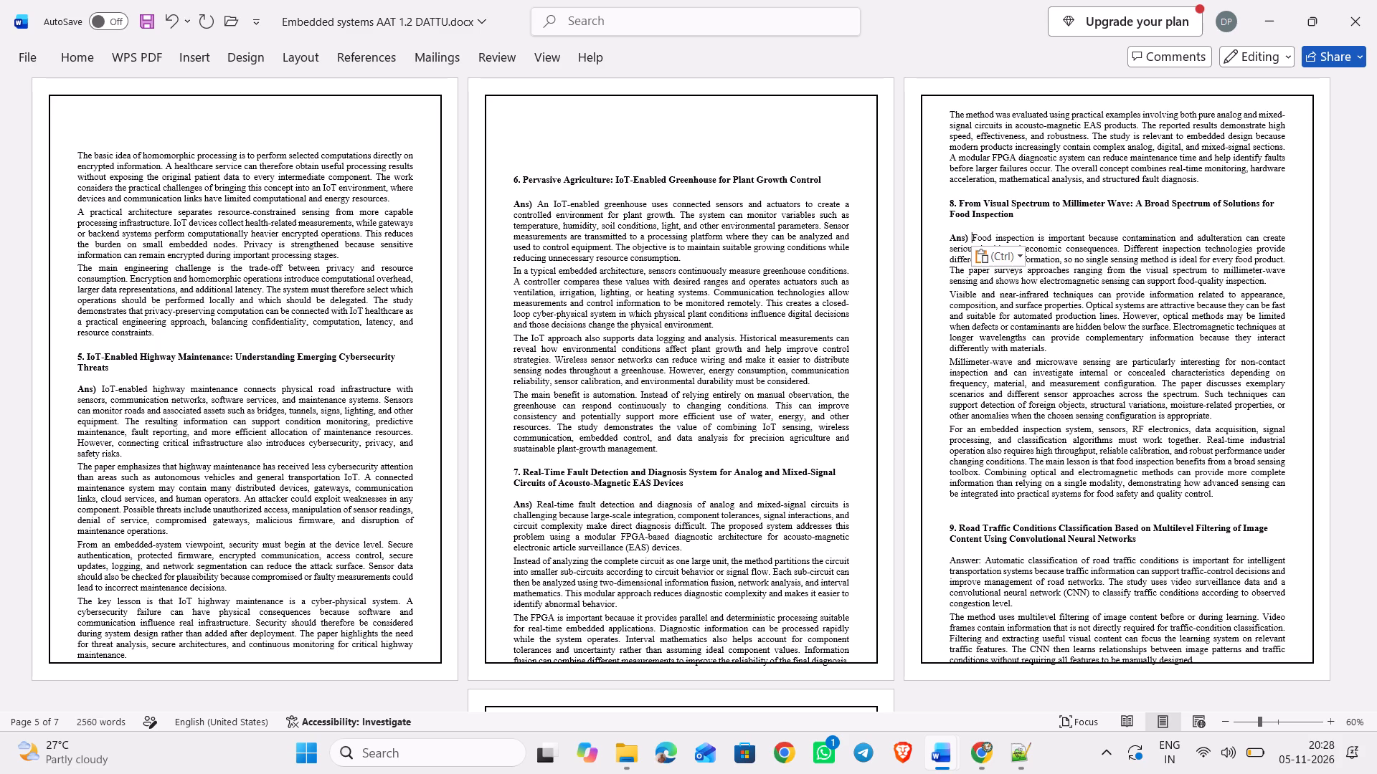
# Replace the "Answer:" label and its trailing space in question 9 with the copied bold "Ans)".
pyautogui.scroll(-2, 983, 240)
pyautogui.click(985, 300)
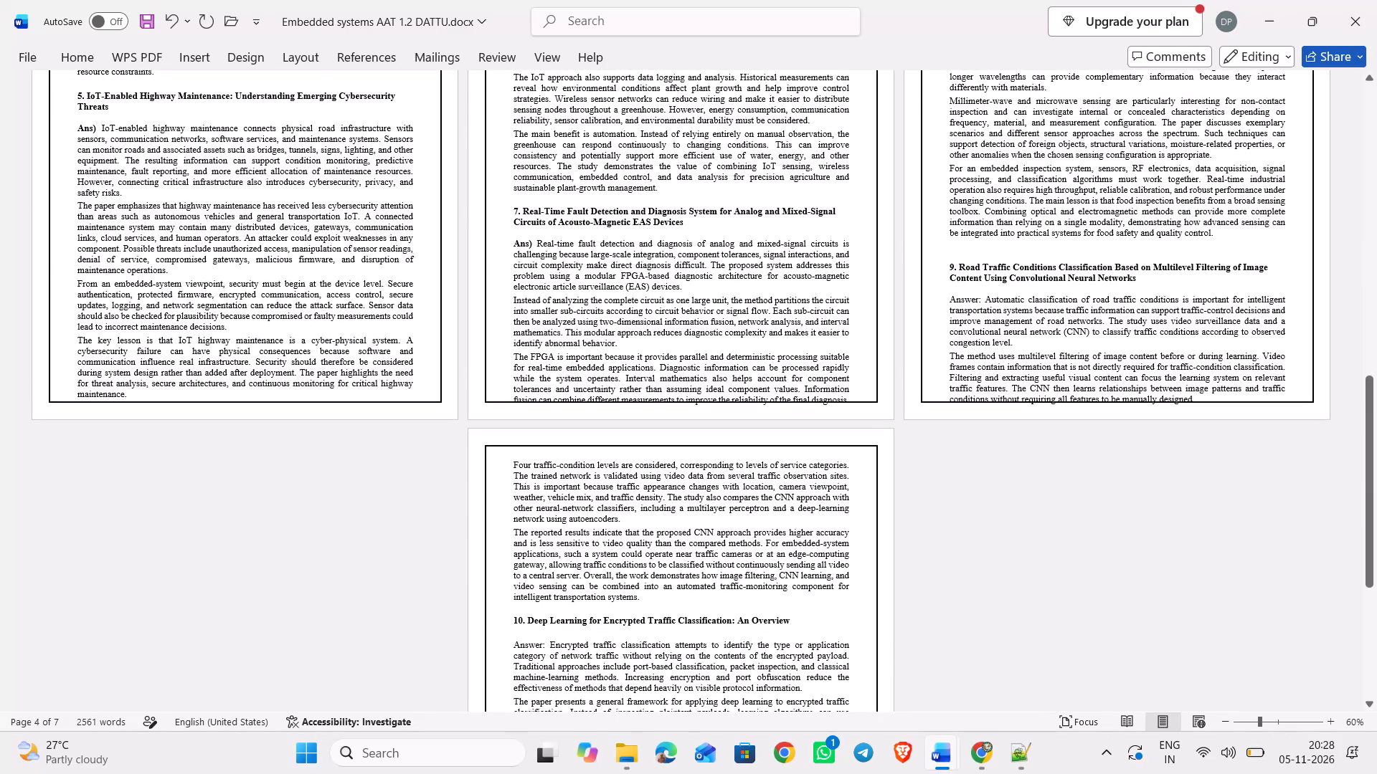
pyautogui.press('BackSpace')
pyautogui.press('BackSpace')
pyautogui.press('BackSpace')
pyautogui.press('BackSpace')
pyautogui.press('BackSpace')
pyautogui.press('BackSpace')
pyautogui.press('BackSpace')
pyautogui.press('BackSpace')
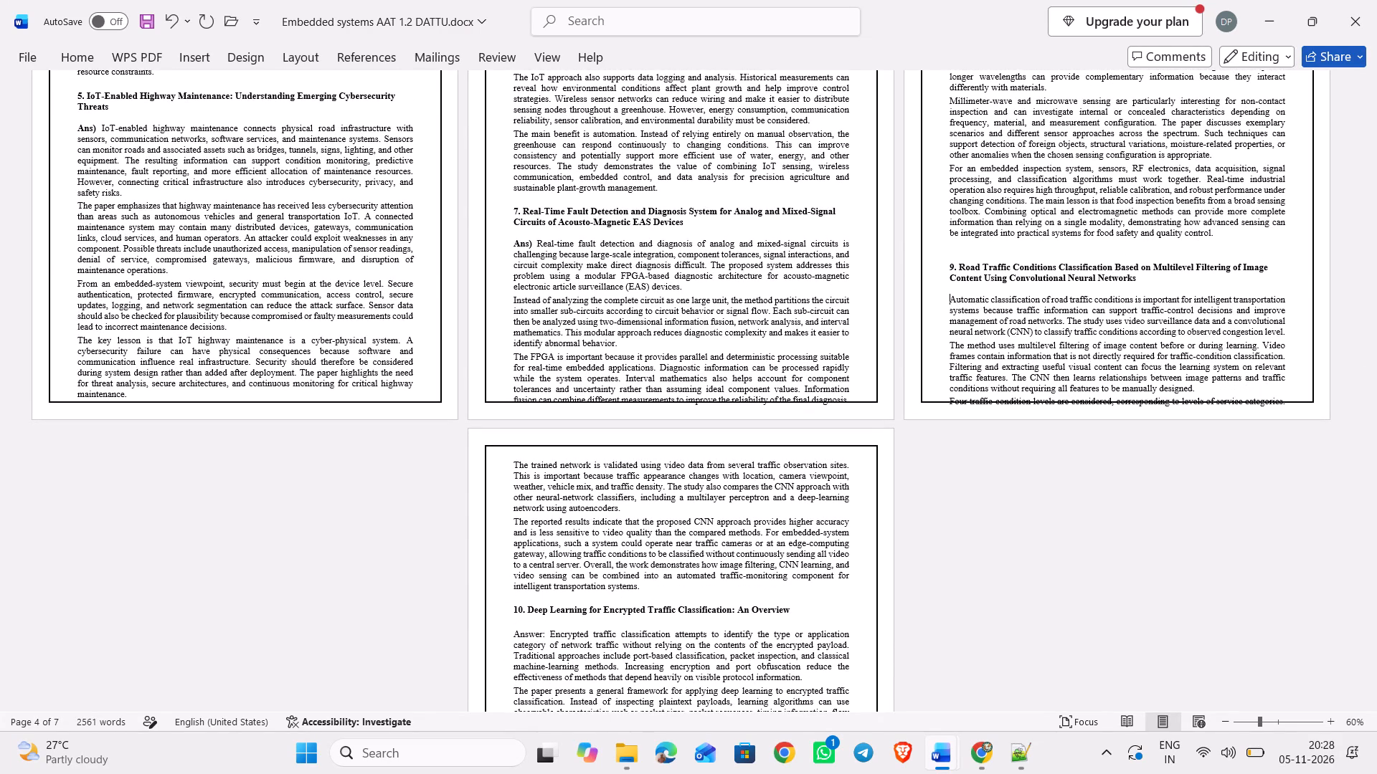
pyautogui.hotkey('ctrl', 'v')
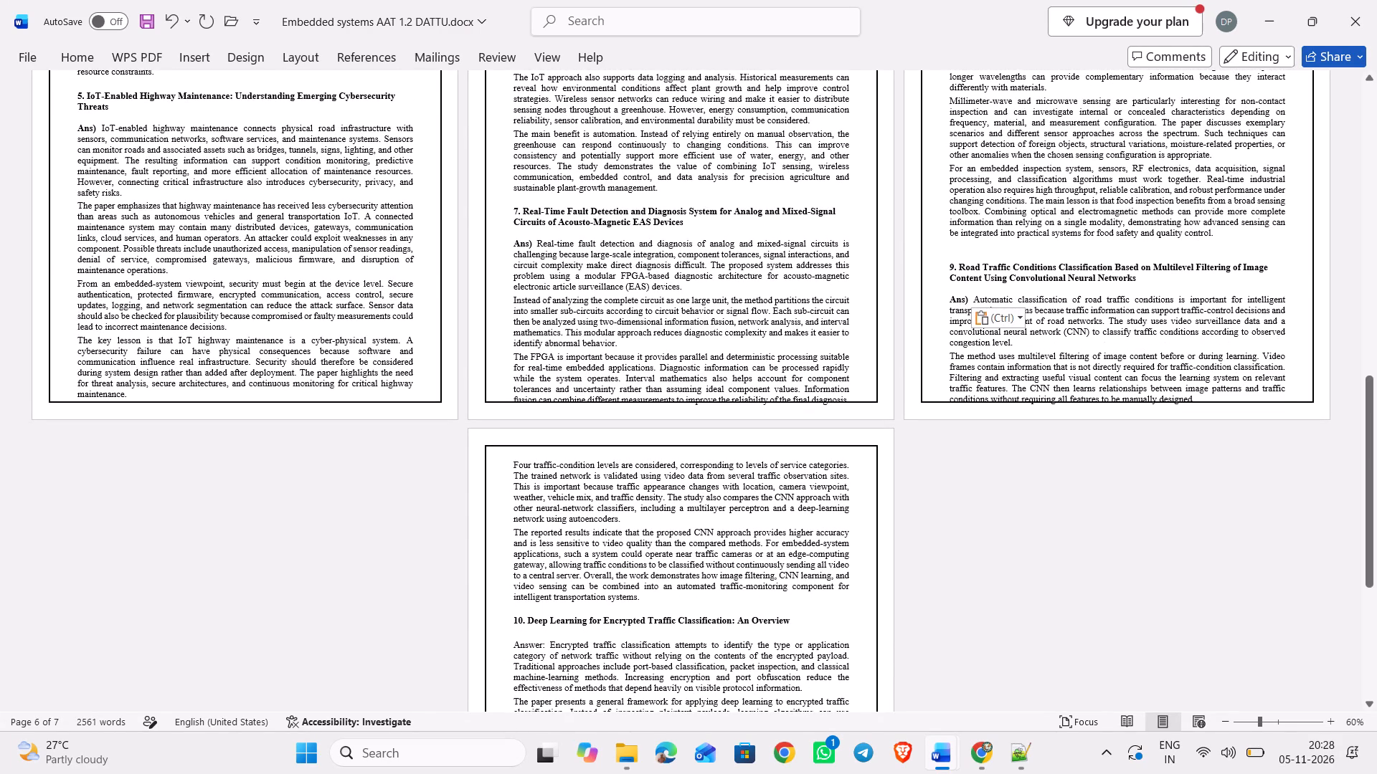
# Replace the "Answer:" label and its trailing space in question 10 with the copied bold "Ans)".
pyautogui.click(550, 643)
pyautogui.press('BackSpace')
pyautogui.press('BackSpace')
pyautogui.press('BackSpace')
pyautogui.press('BackSpace')
pyautogui.press('BackSpace')
pyautogui.press('BackSpace')
pyautogui.press('BackSpace')
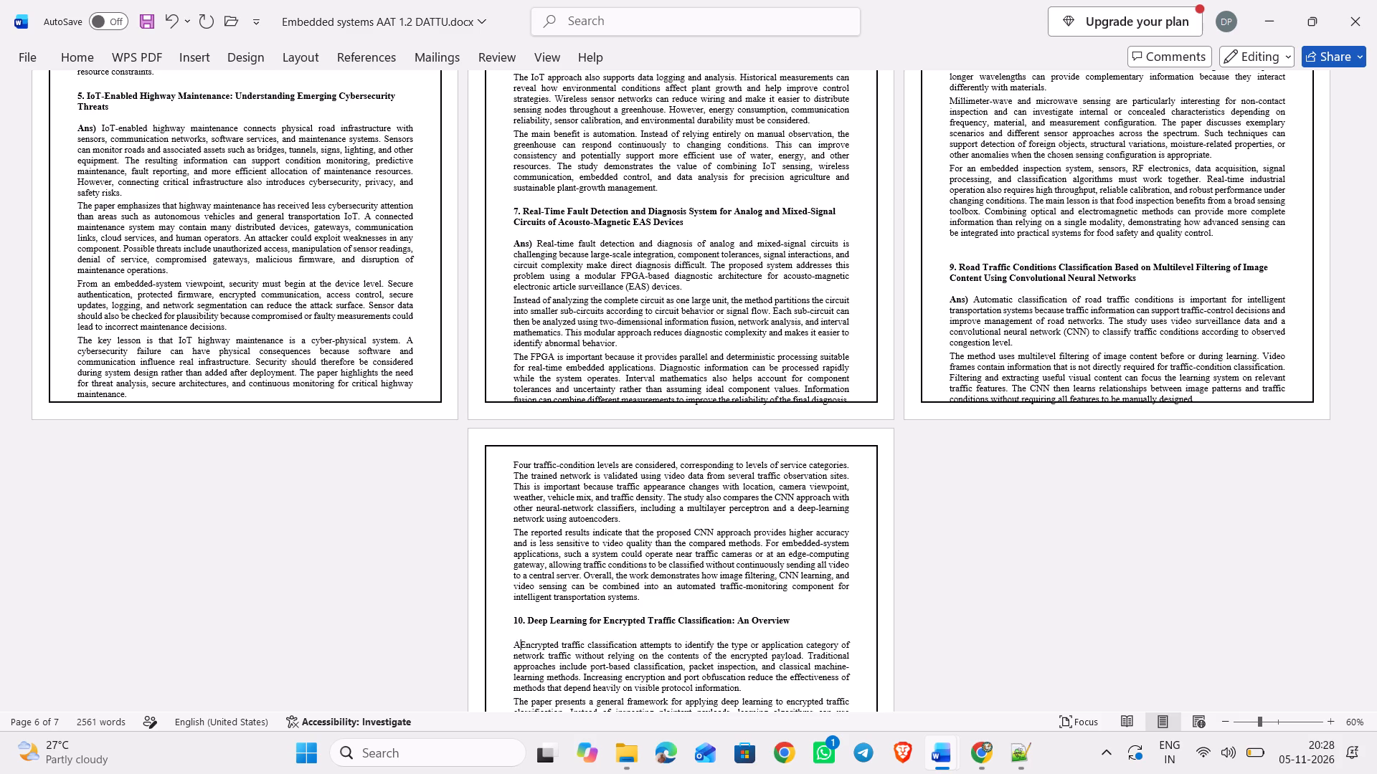
pyautogui.press('BackSpace')
pyautogui.hotkey('ctrl', 'v')
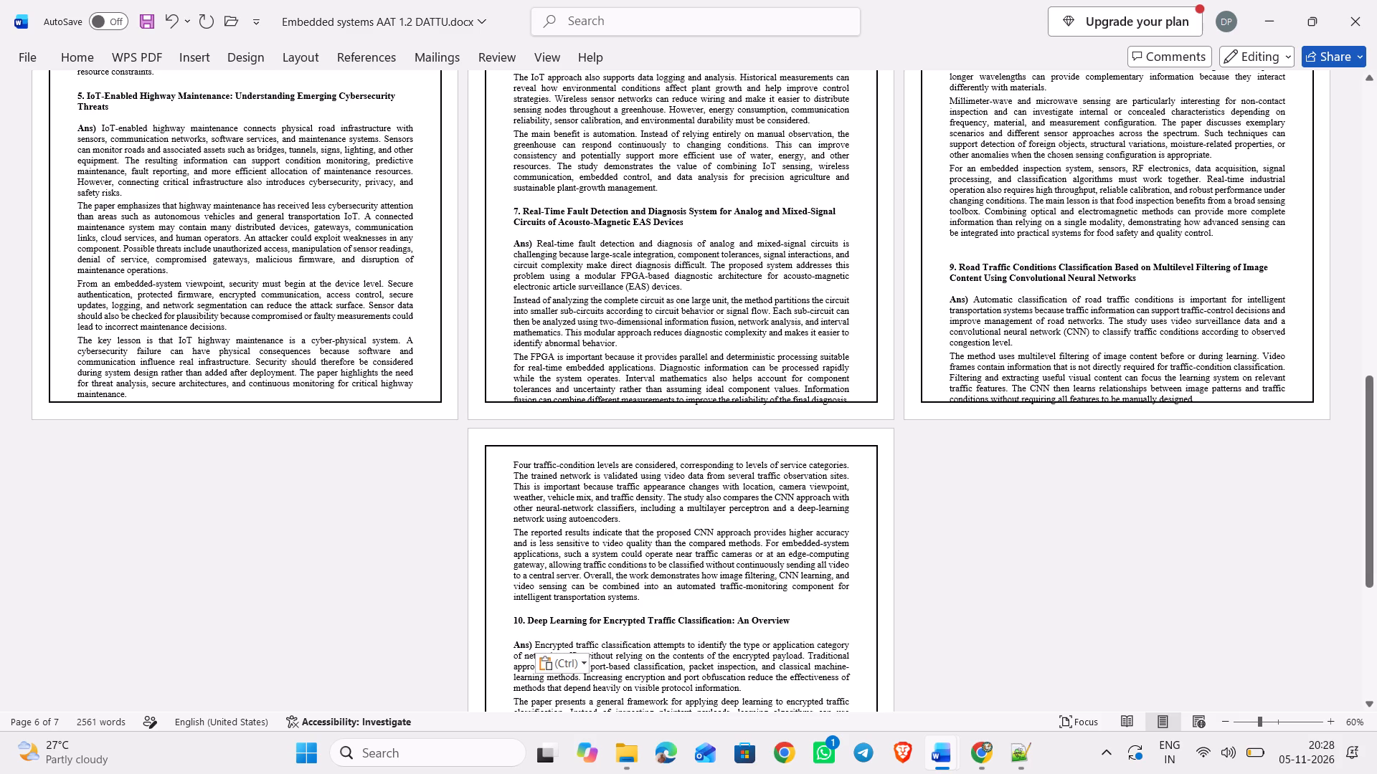
# Set the font size of all text from the question 1 heading to the end of the document to 14.
pyautogui.scroll(3, 453, 304)
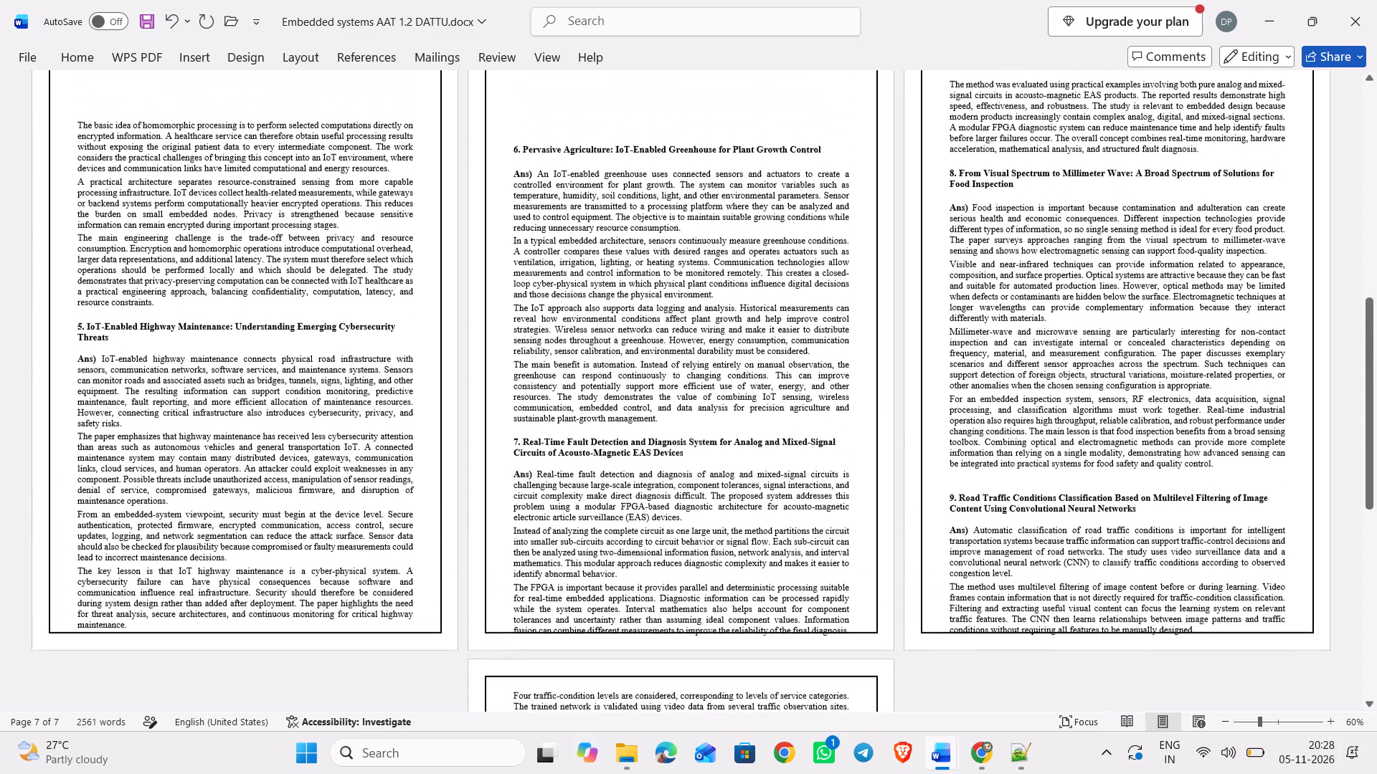
pyautogui.scroll(3, 453, 304)
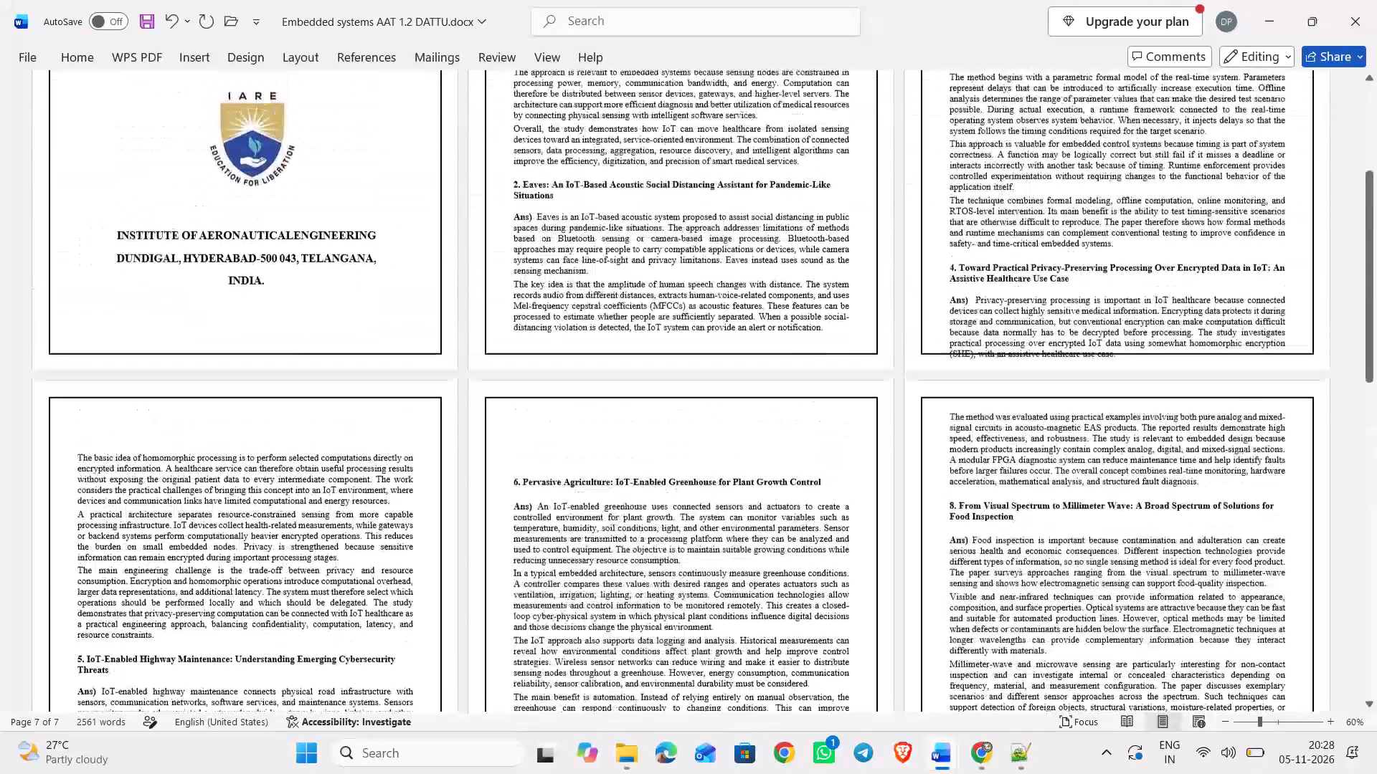
pyautogui.scroll(4, 453, 304)
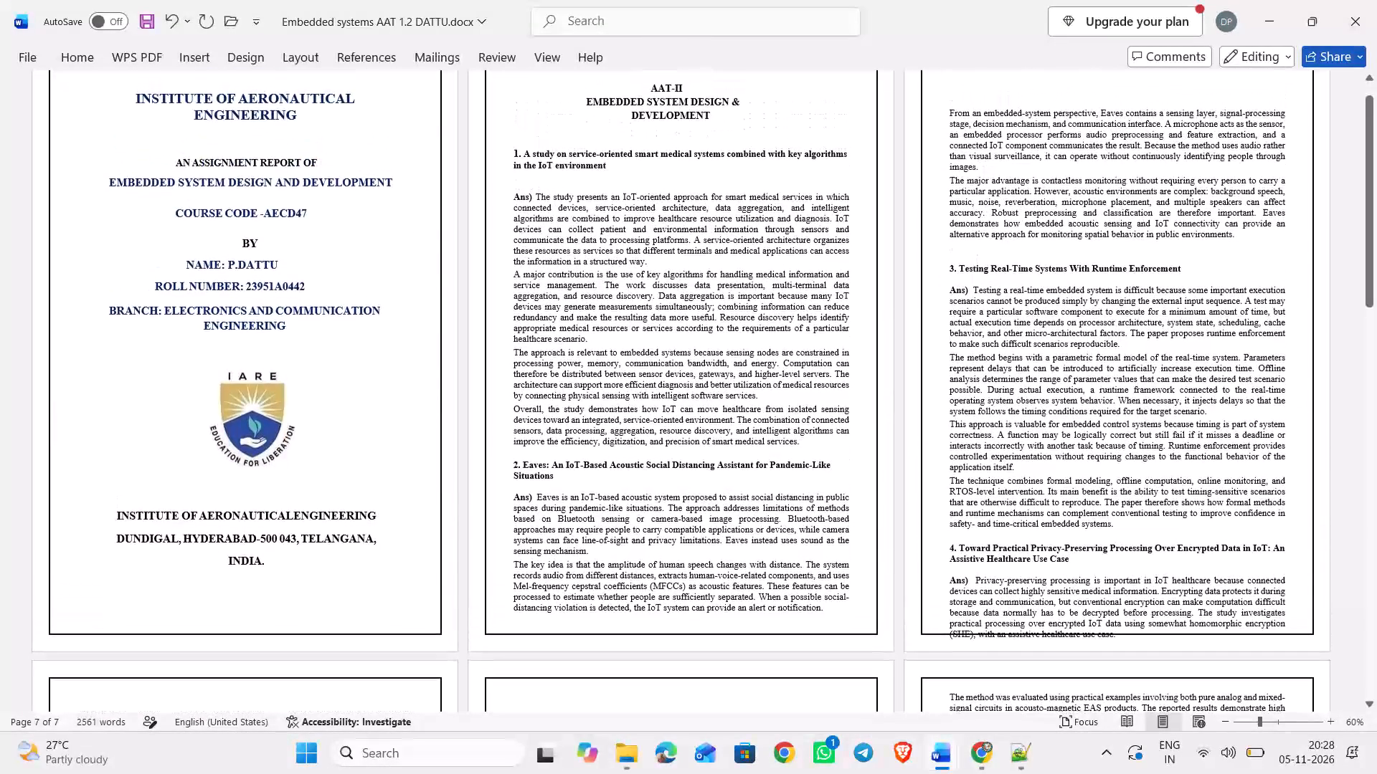
pyautogui.scroll(1, 453, 304)
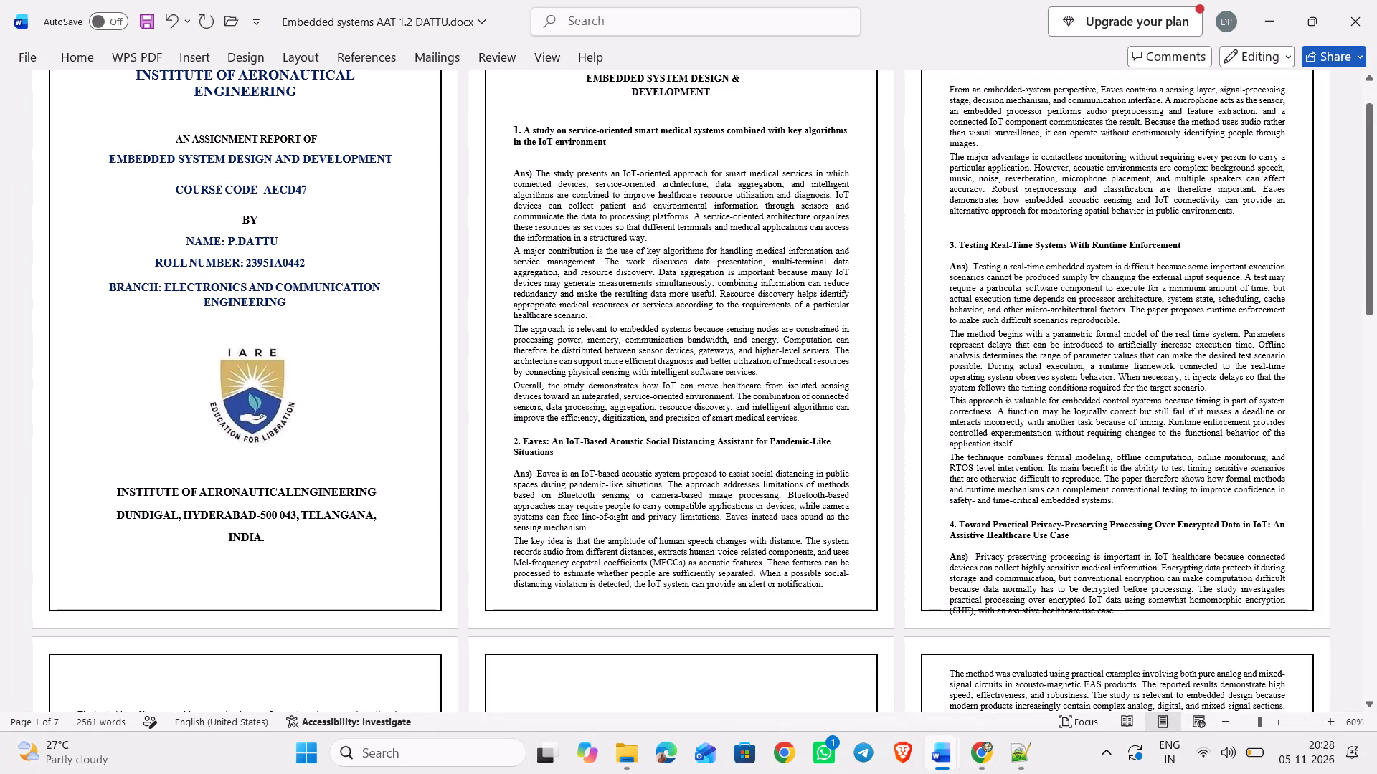
pyautogui.moveTo(524, 128); pyautogui.dragTo(729, 770)
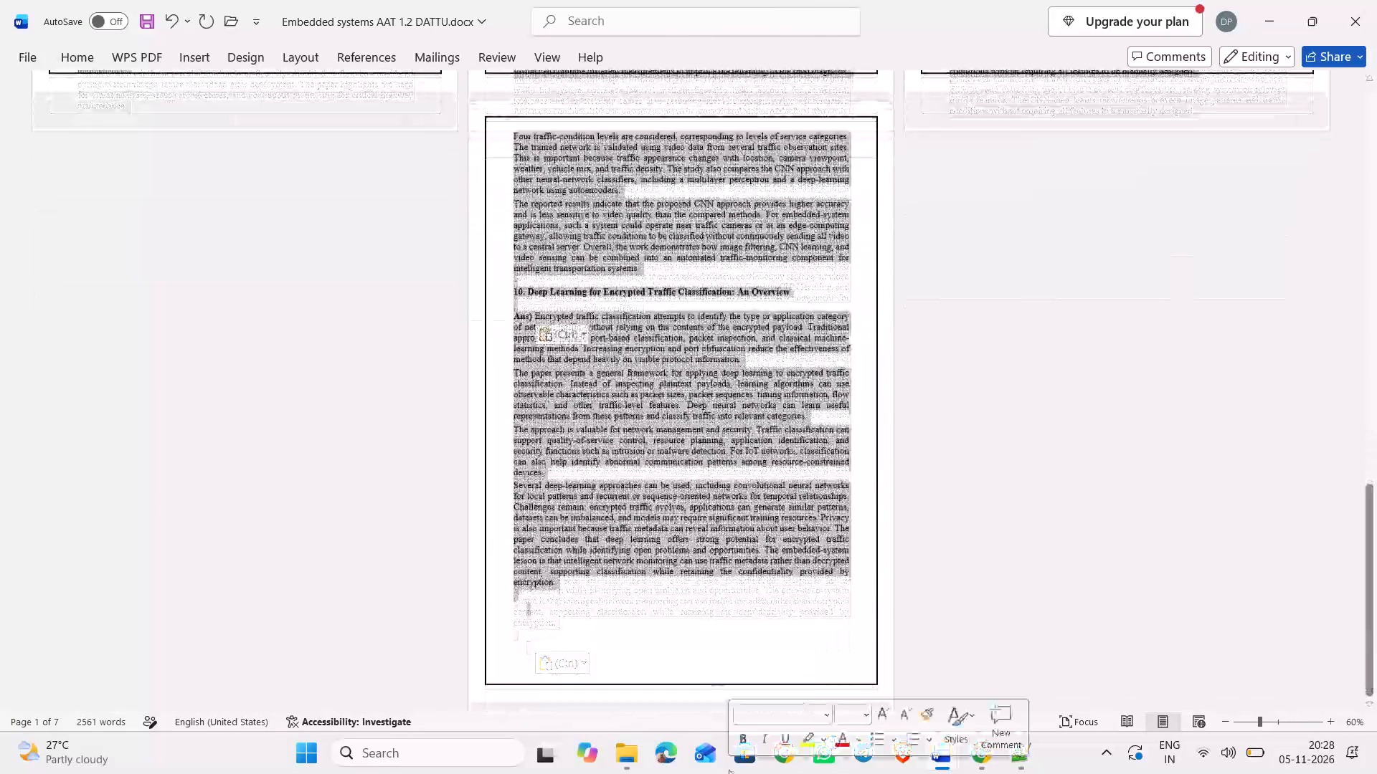
pyautogui.click(851, 719)
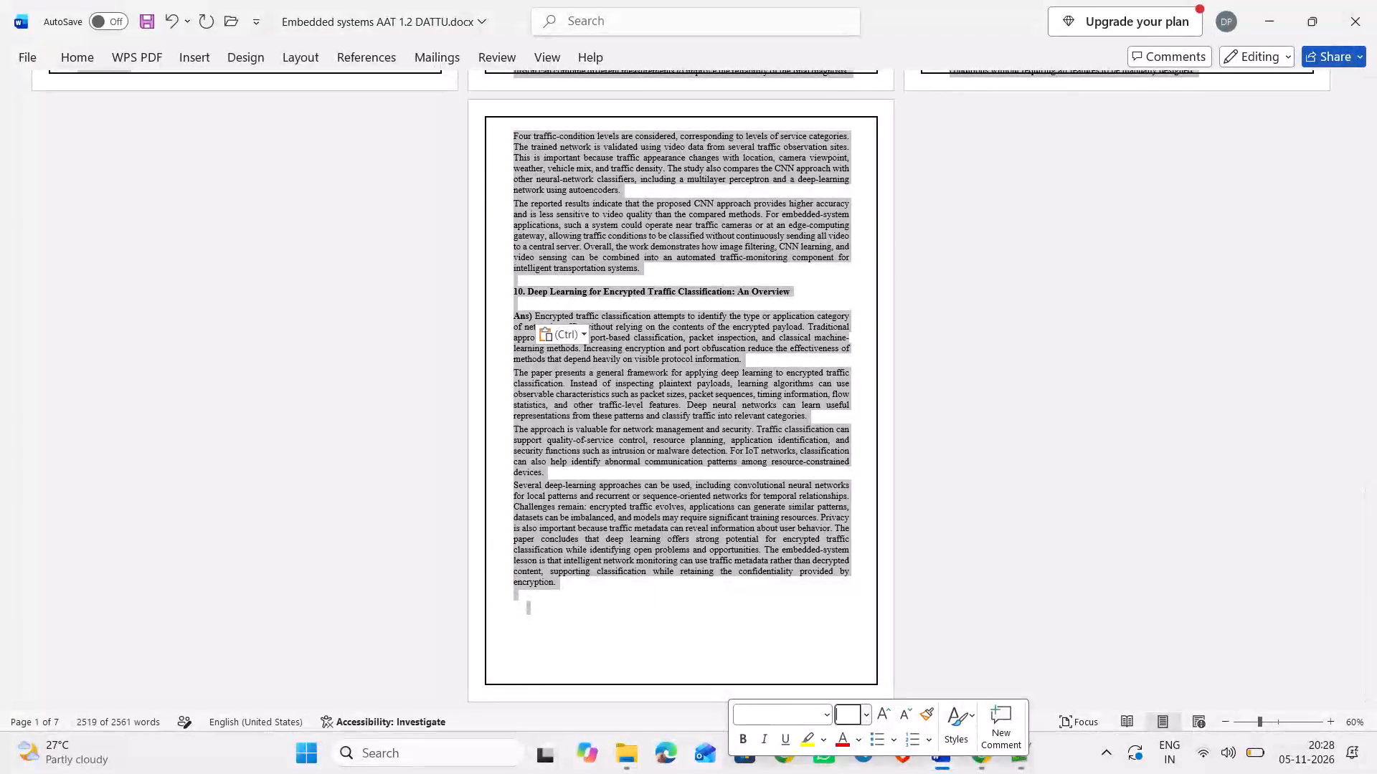
pyautogui.write('14')
pyautogui.press('Return')
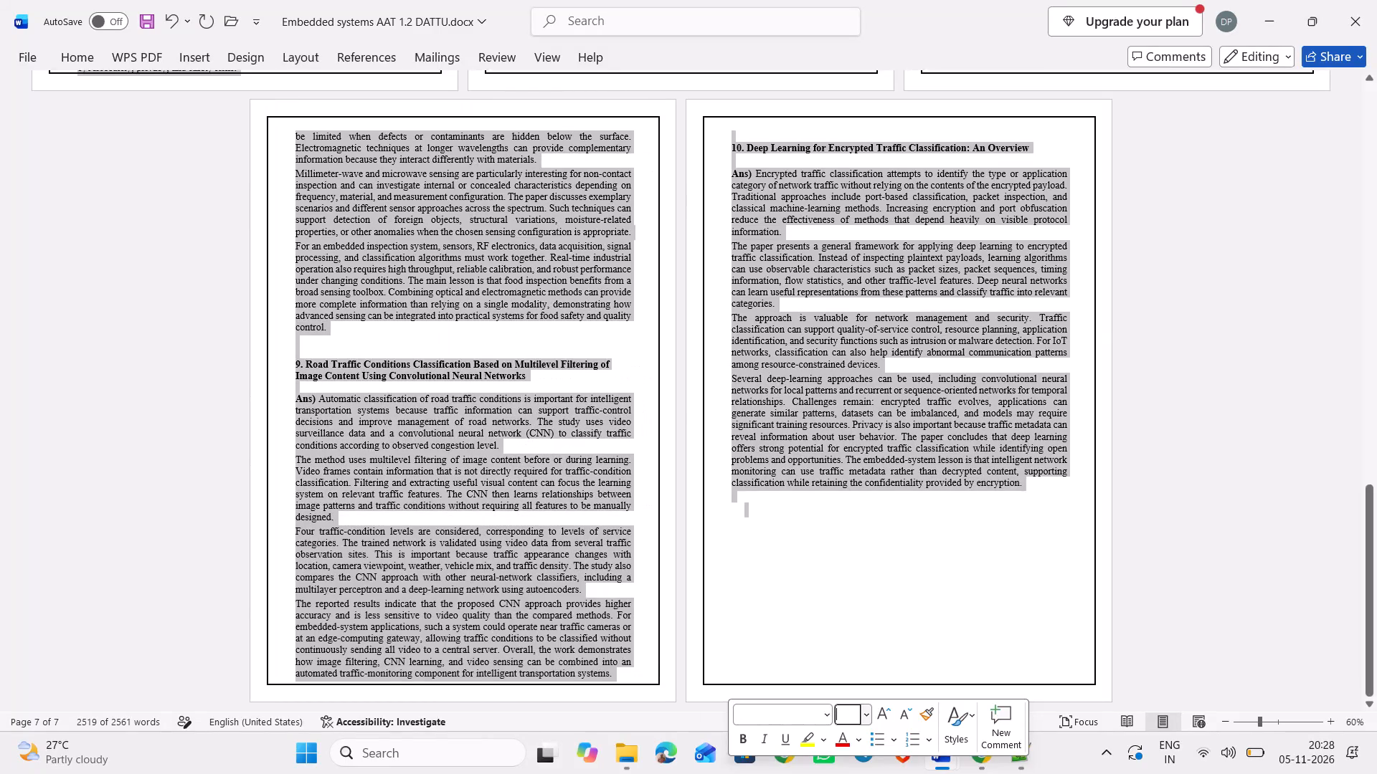
# Insert two blank lines after the first paragraph of answer 2 so "The key idea" paragraph starts on the next page.
pyautogui.scroll(17, 824, 639)
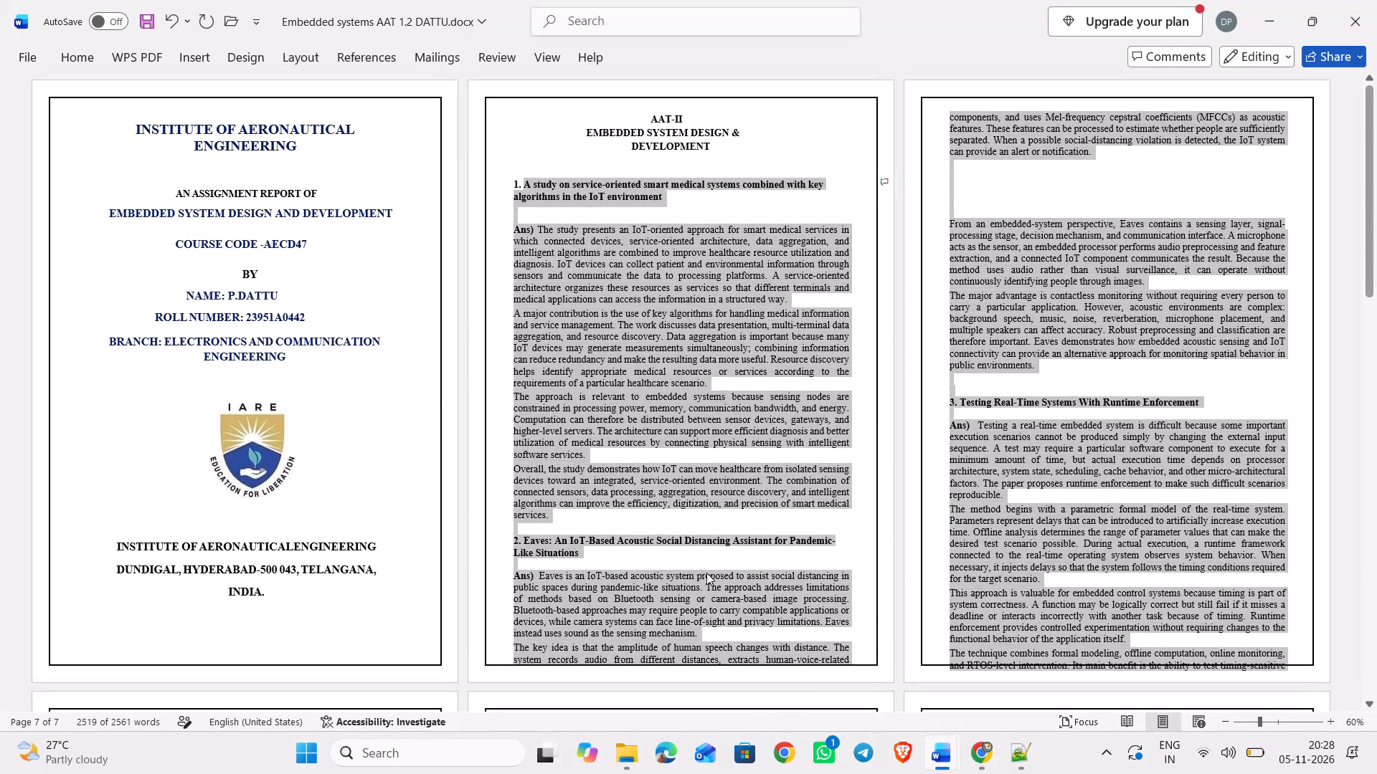
pyautogui.click(716, 636)
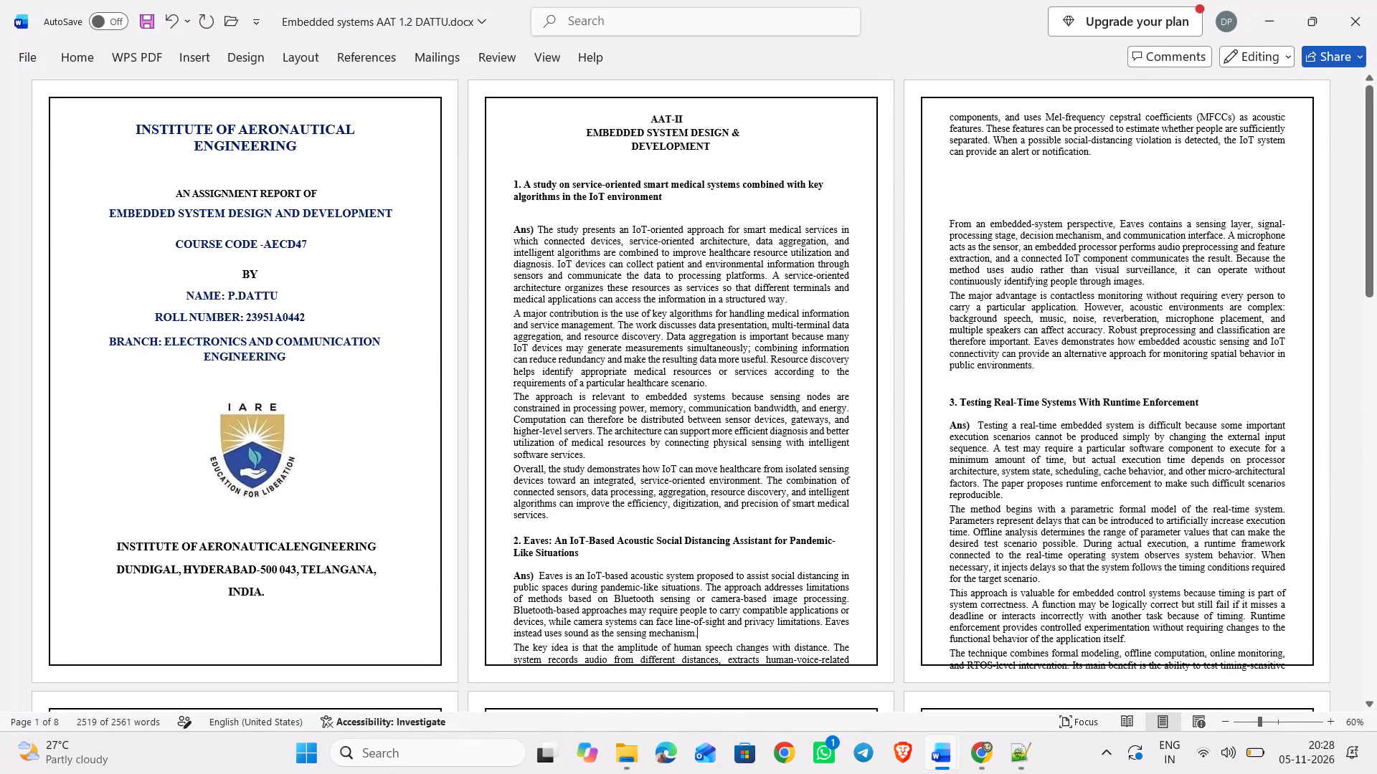
pyautogui.press('Return')
pyautogui.press('Return')
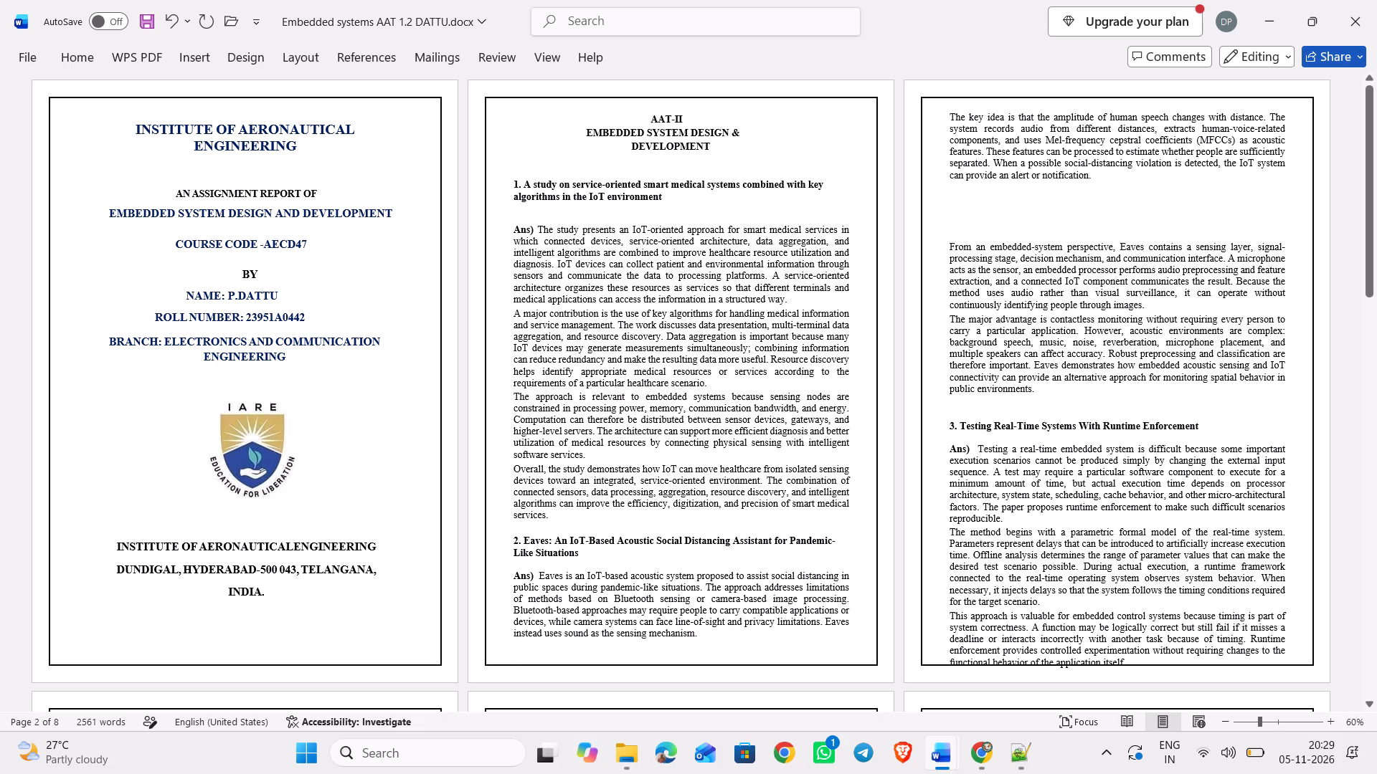
# Remove all blank lines above the "From an embedded-system perspective" paragraph in answer 2.
pyautogui.click(995, 211)
pyautogui.press('Down')
pyautogui.press('BackSpace')
pyautogui.press('Down')
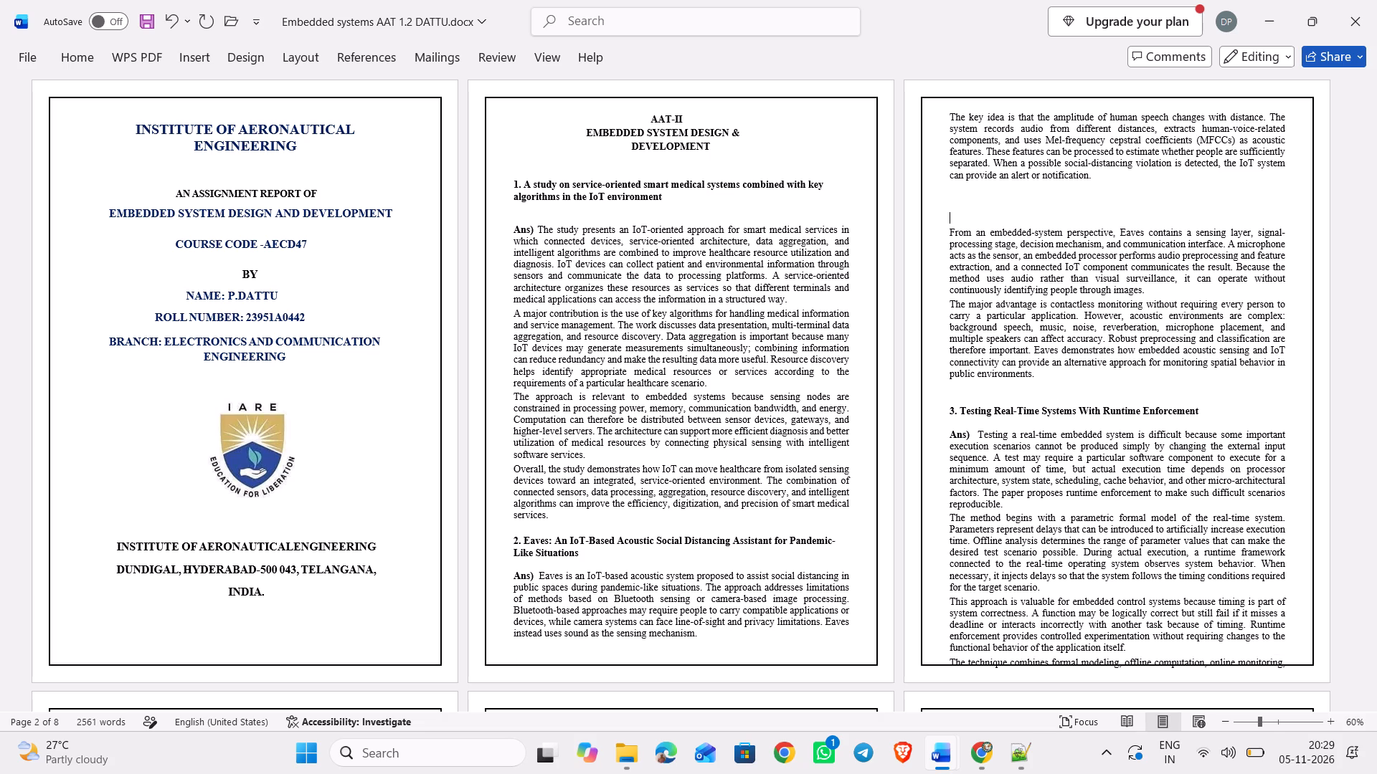
pyautogui.press('BackSpace')
pyautogui.press('BackSpace')
pyautogui.press('BackSpace')
pyautogui.press('Return')
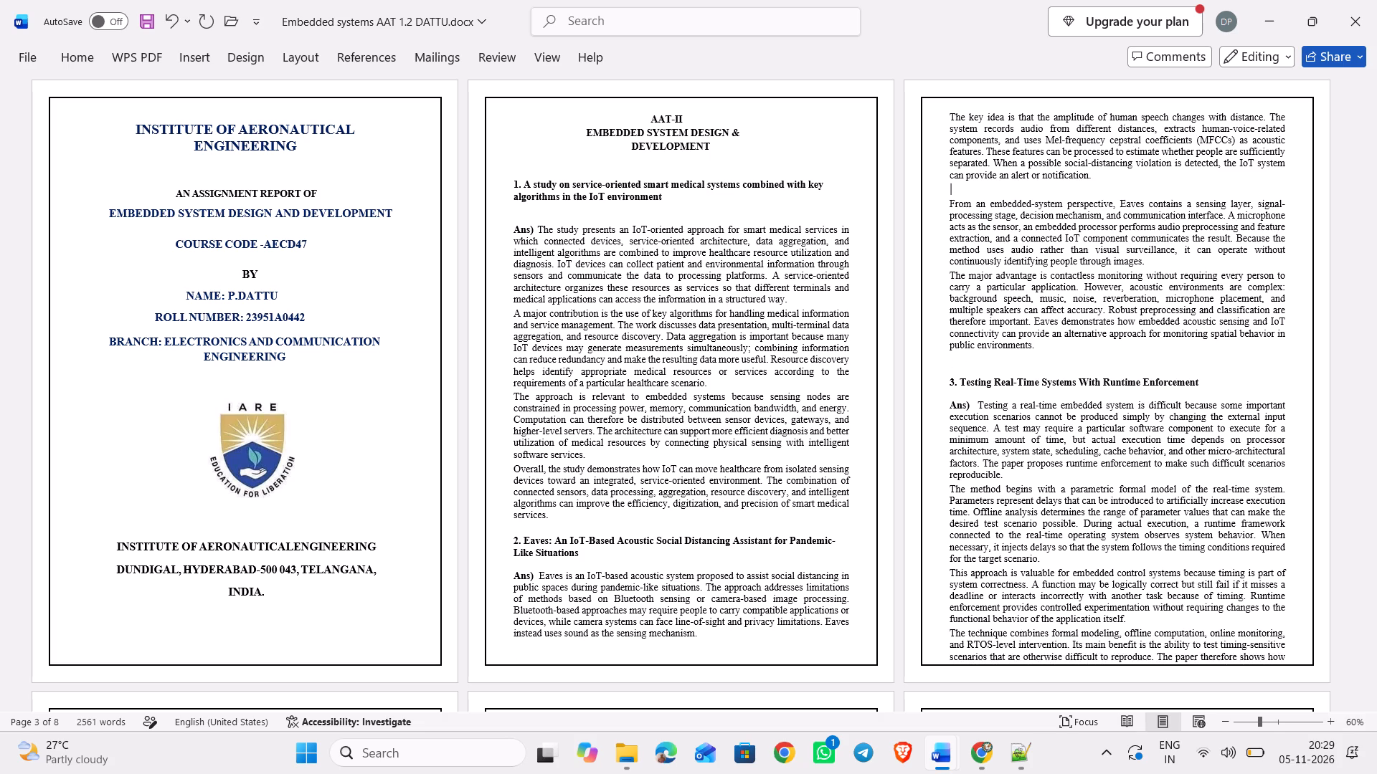
pyautogui.press('BackSpace')
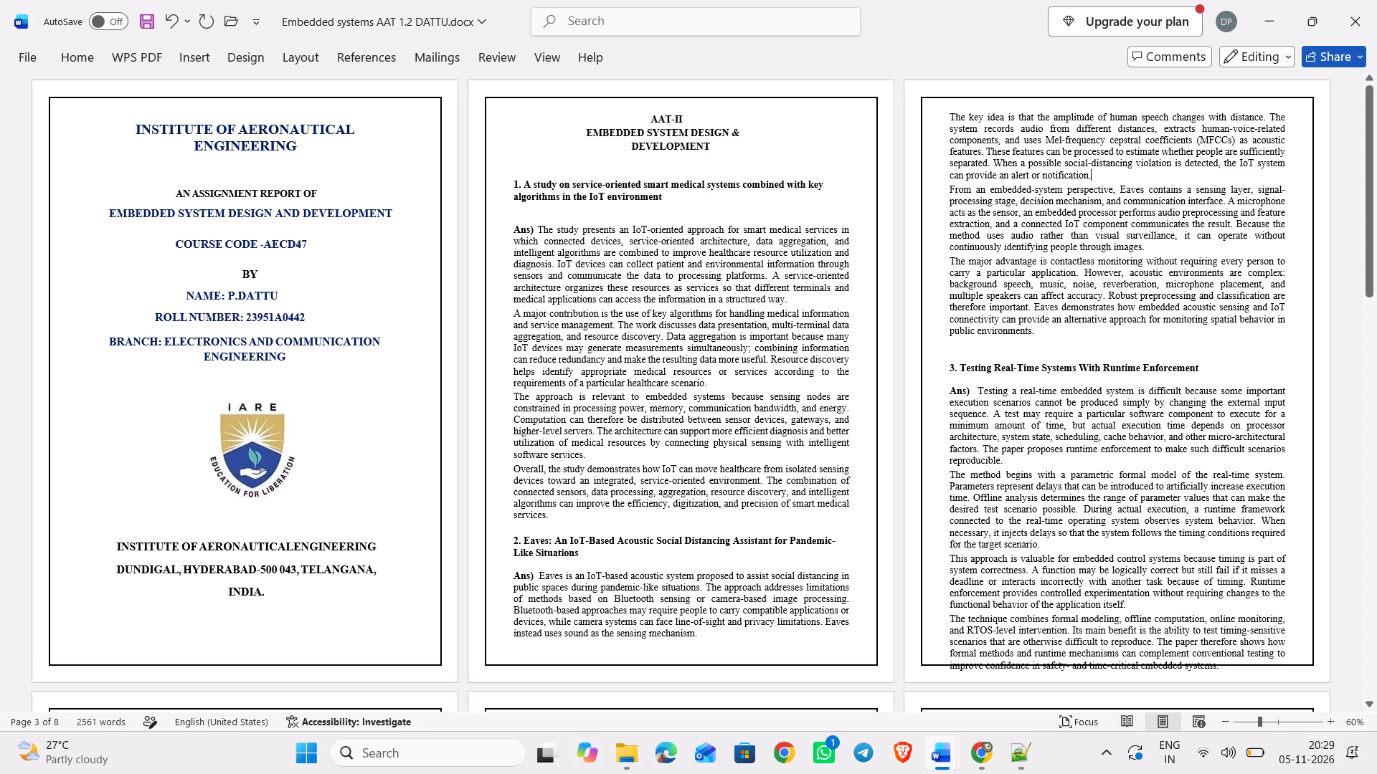
# Insert six blank lines above "The technique combines formal modeling" paragraph in answer 3 to move it to the next page.
pyautogui.click(1173, 609)
pyautogui.press('Return')
pyautogui.press('Return')
pyautogui.press('Return')
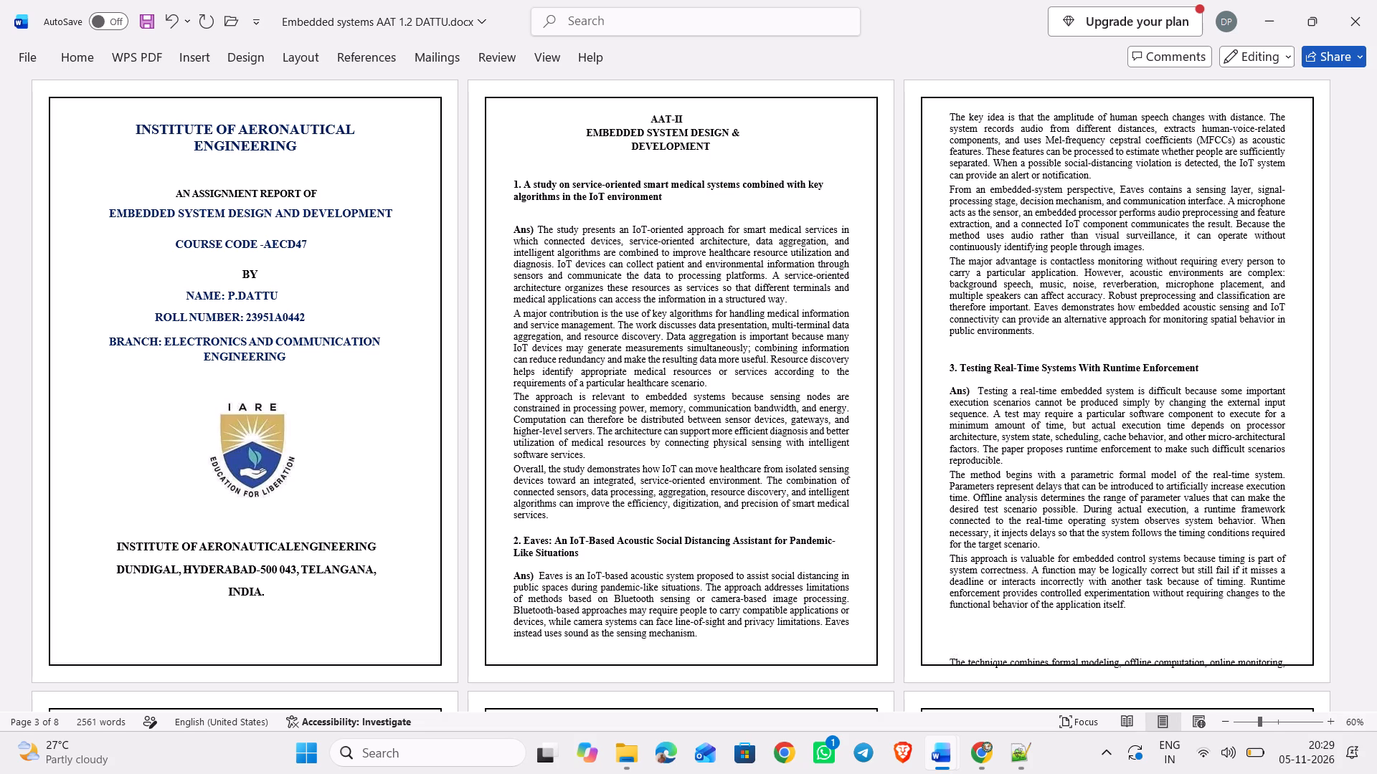
pyautogui.press('Return')
pyautogui.press('Return')
pyautogui.press('Return')
# Remove all blank lines above "The basic idea of homomorphic processing" paragraph in answer 4.
pyautogui.scroll(-2, 1173, 609)
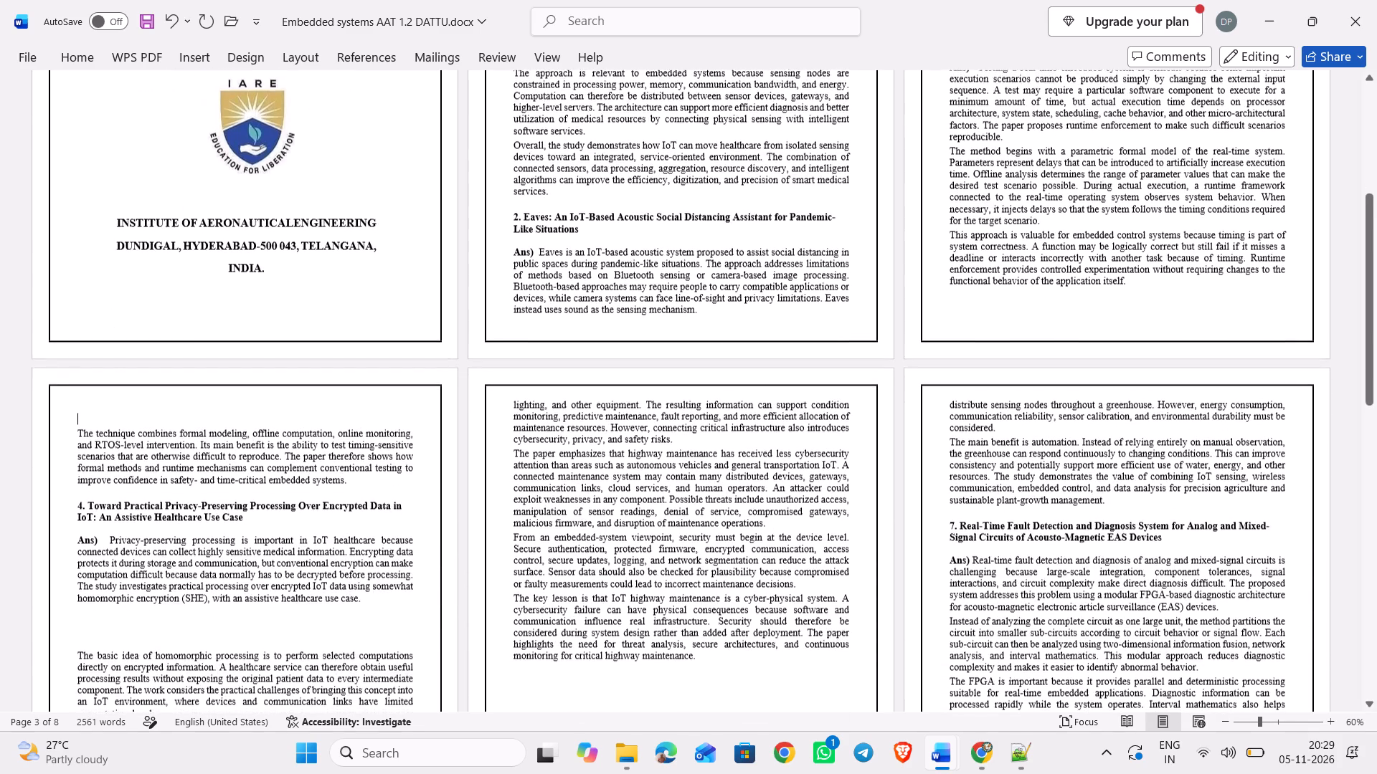
pyautogui.scroll(-2, 1173, 609)
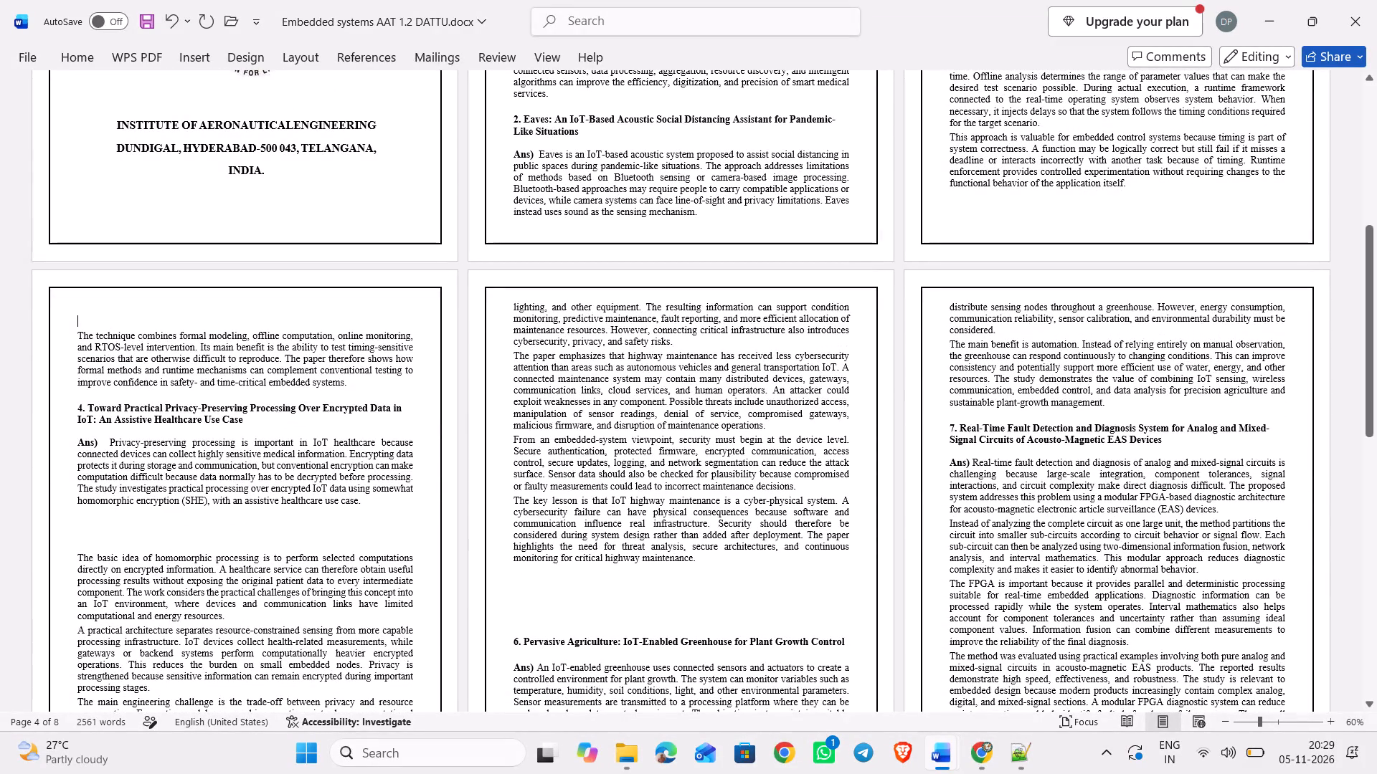
pyautogui.click(262, 528)
pyautogui.press('Down')
pyautogui.press('BackSpace')
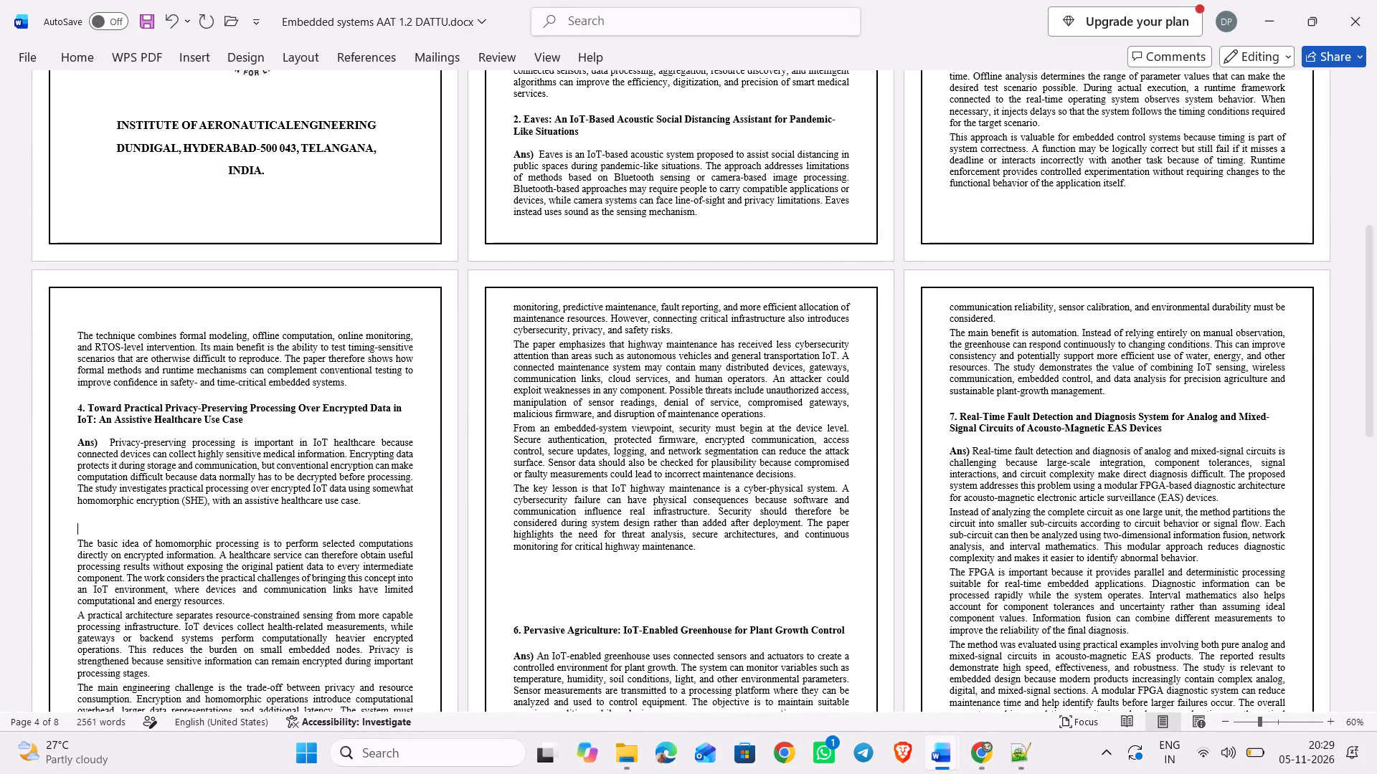
pyautogui.press('BackSpace')
pyautogui.press('BackSpace')
# Remove the extra blank lines above the question 6 heading, "Pervasive Agriculture", leaving normal heading spacing.
pyautogui.scroll(-2, 262, 528)
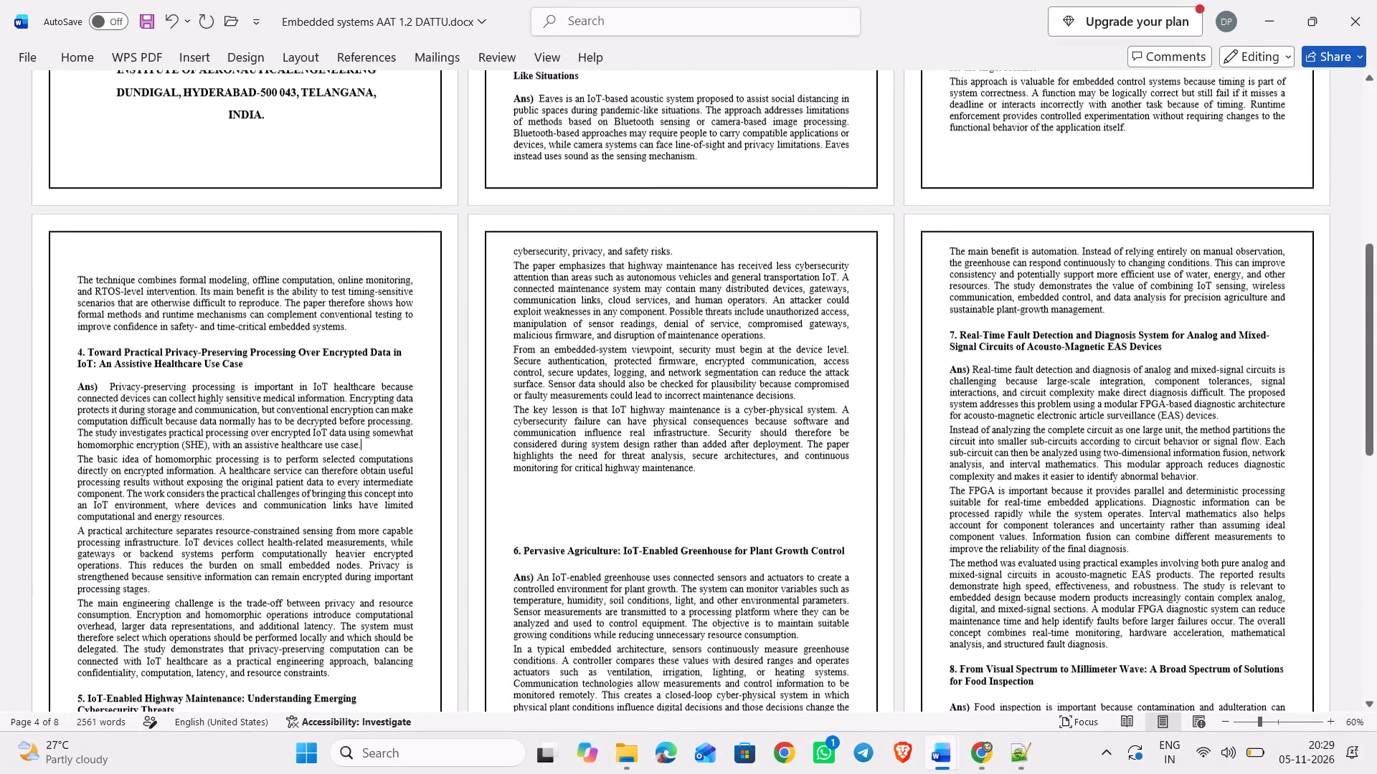
pyautogui.scroll(-1, 262, 528)
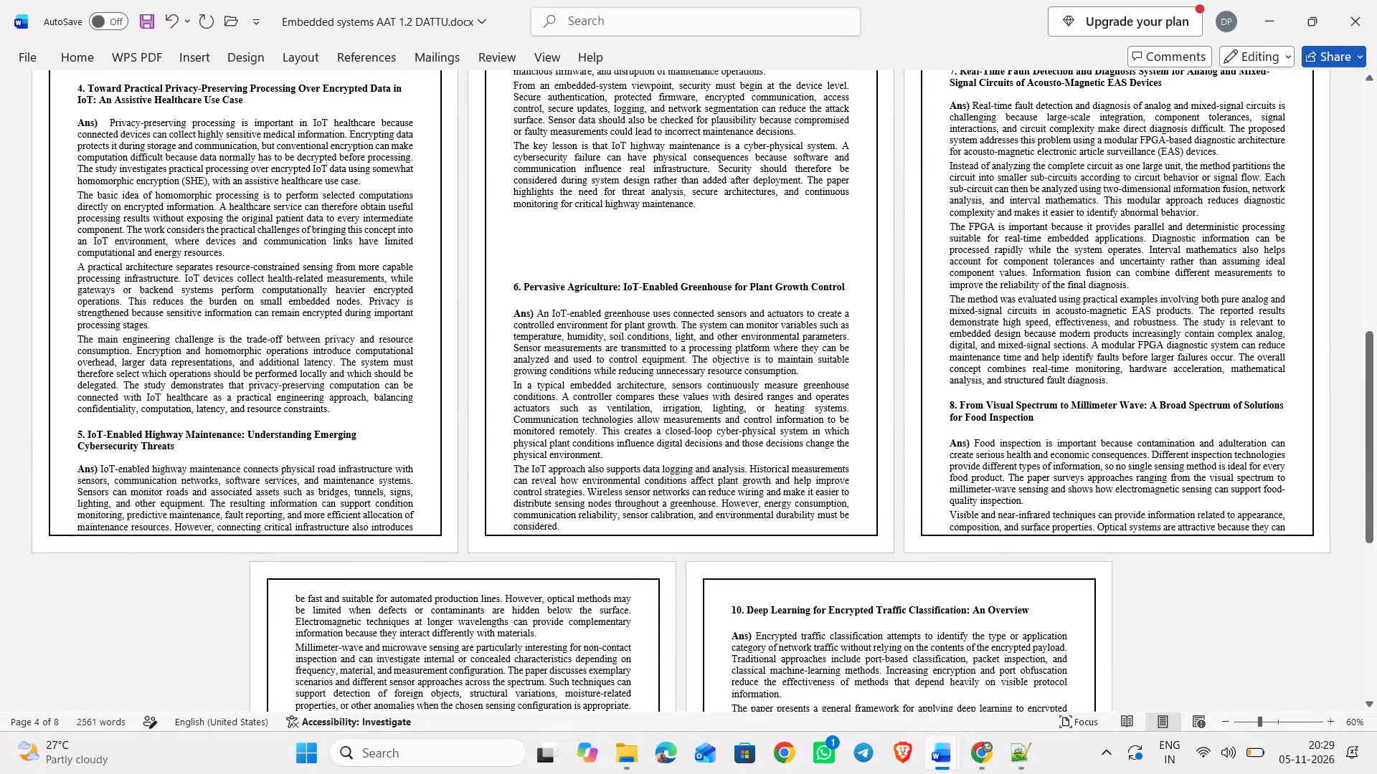
pyautogui.scroll(2, 442, 476)
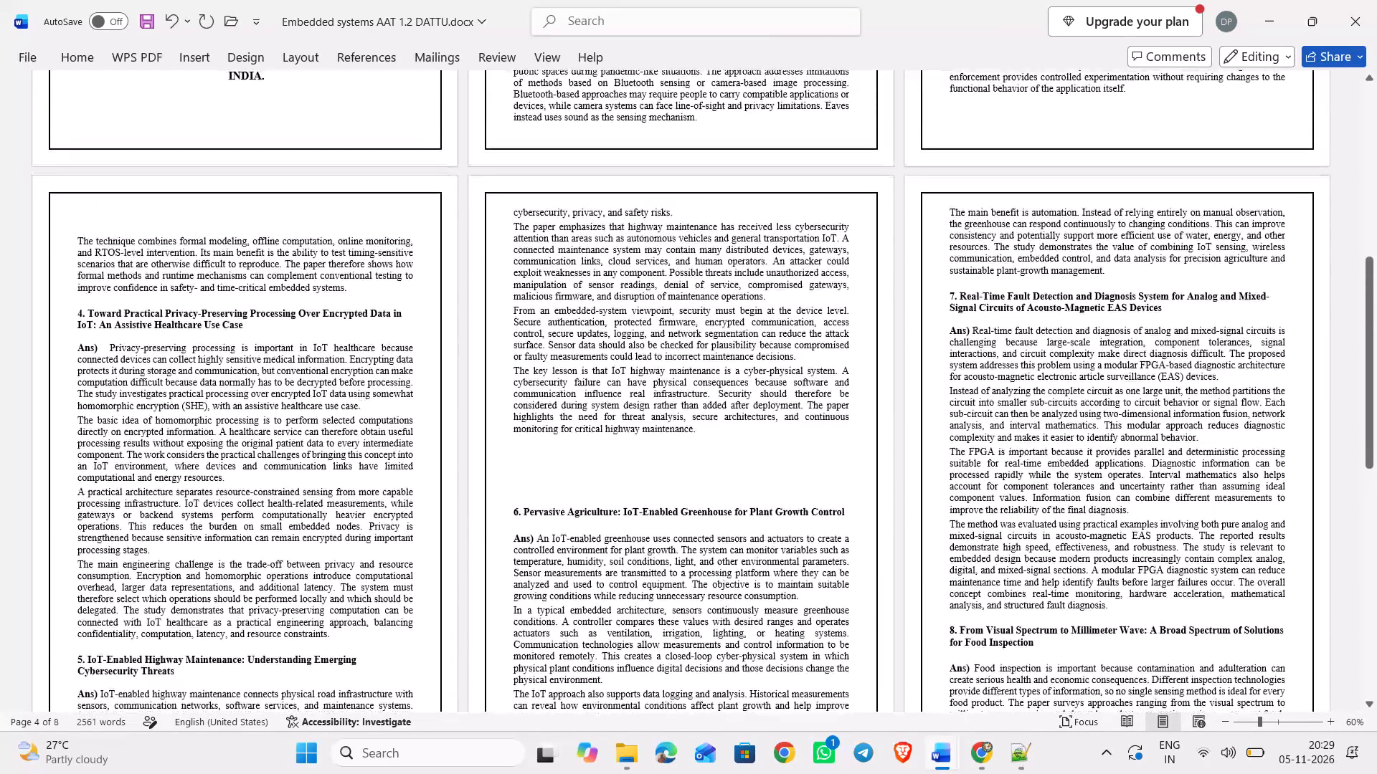
pyautogui.click(570, 493)
pyautogui.press('BackSpace')
pyautogui.press('BackSpace')
pyautogui.press('Down')
pyautogui.press('BackSpace')
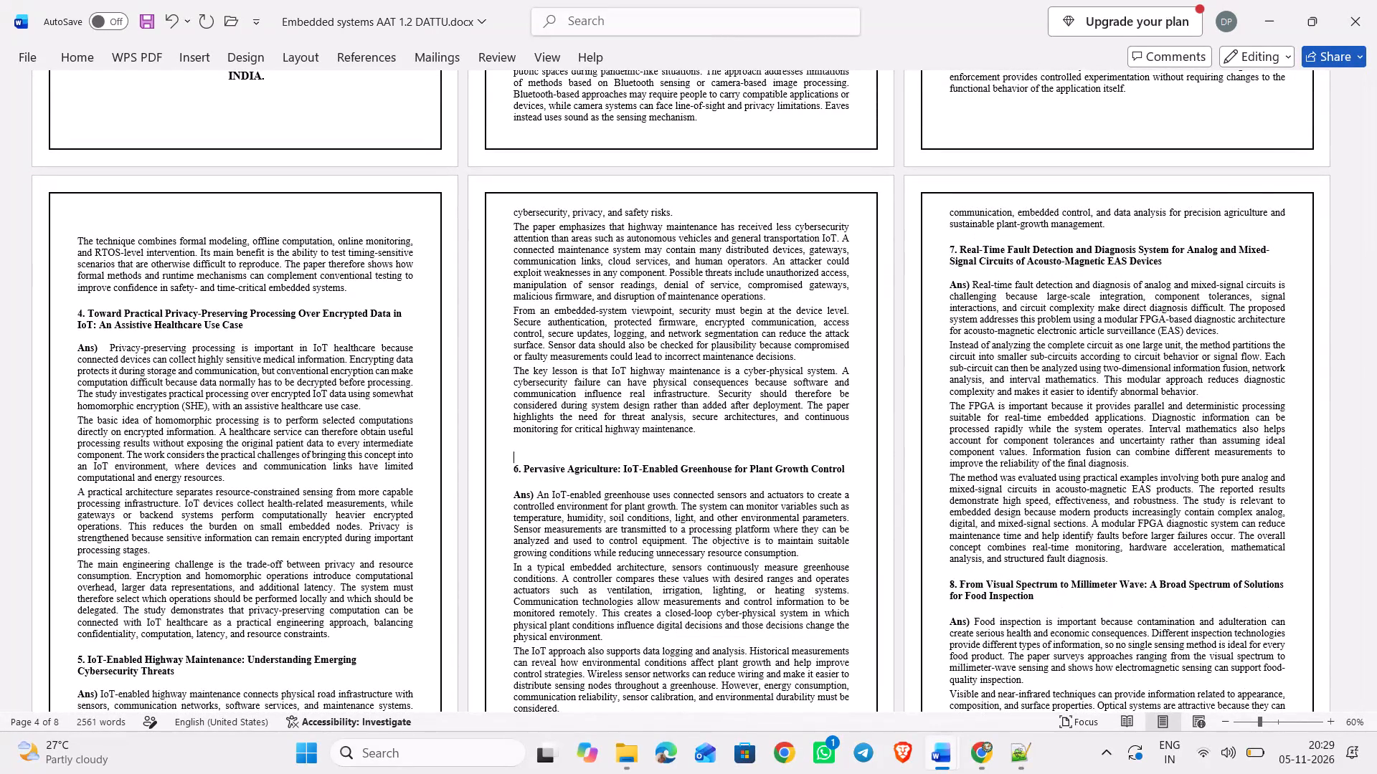
pyautogui.press('BackSpace')
# Insert six blank lines above "The main benefit is automation" paragraph in answer 6 to move it to the next page.
pyautogui.press('Down')
pyautogui.press('Down')
pyautogui.press('Down')
pyautogui.press('Down')
pyautogui.press('Down')
pyautogui.press('Down')
pyautogui.press('Down')
pyautogui.press('Down')
pyautogui.press('Down')
pyautogui.press('Down')
pyautogui.press('Down')
pyautogui.press('Down')
pyautogui.press('Down')
pyautogui.press('Down')
pyautogui.press('Down')
pyautogui.press('Down')
pyautogui.press('Down')
pyautogui.press('Down')
pyautogui.press('Down')
pyautogui.press('Down')
pyautogui.press('Down')
pyautogui.press('Down')
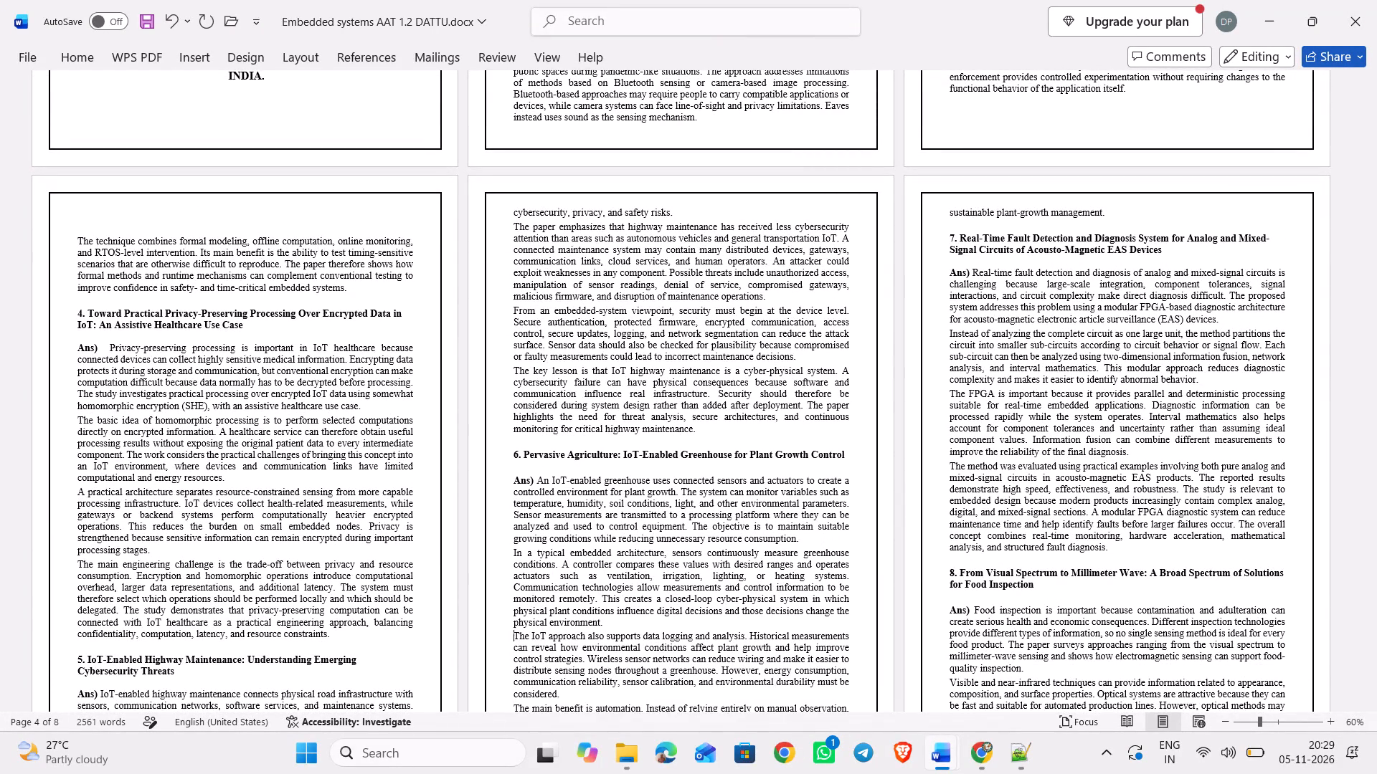
pyautogui.scroll(1, 570, 493)
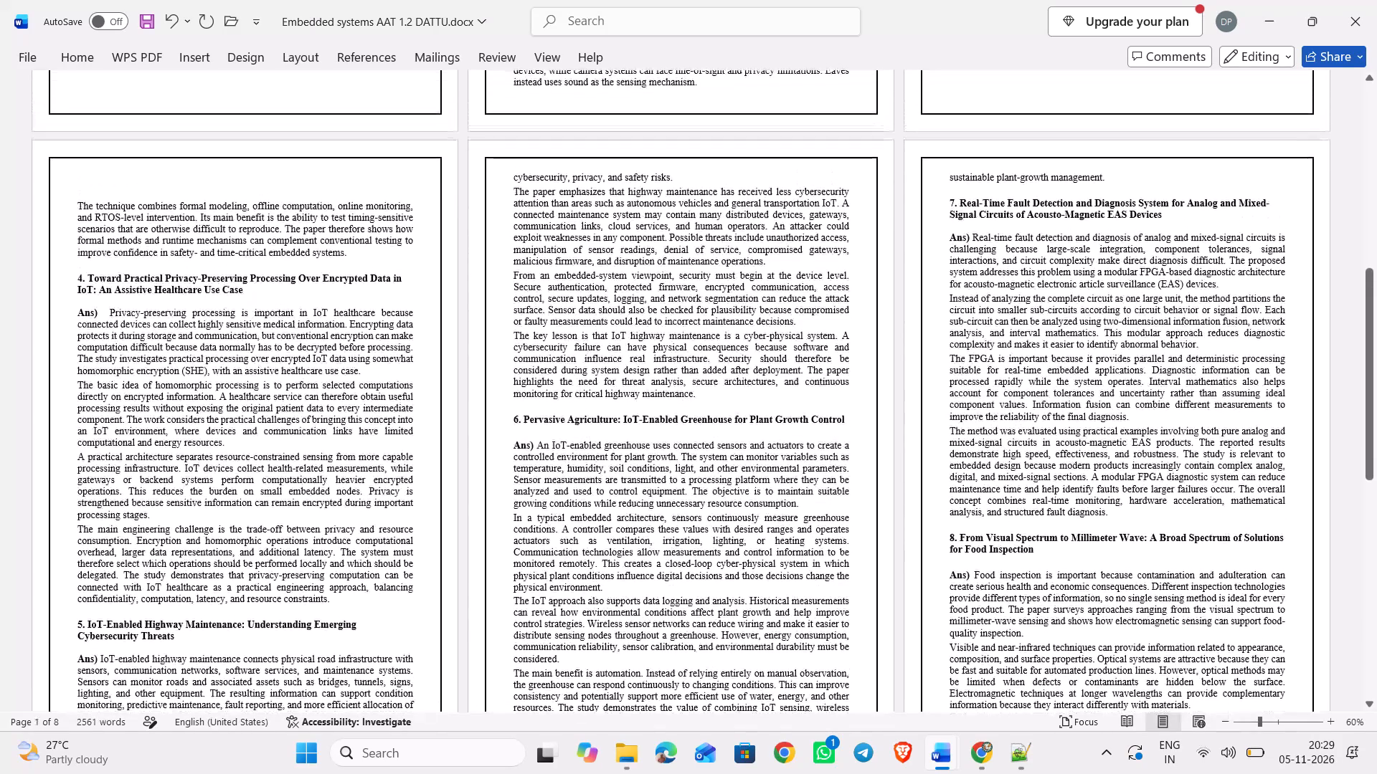
pyautogui.click(691, 663)
pyautogui.press('Return')
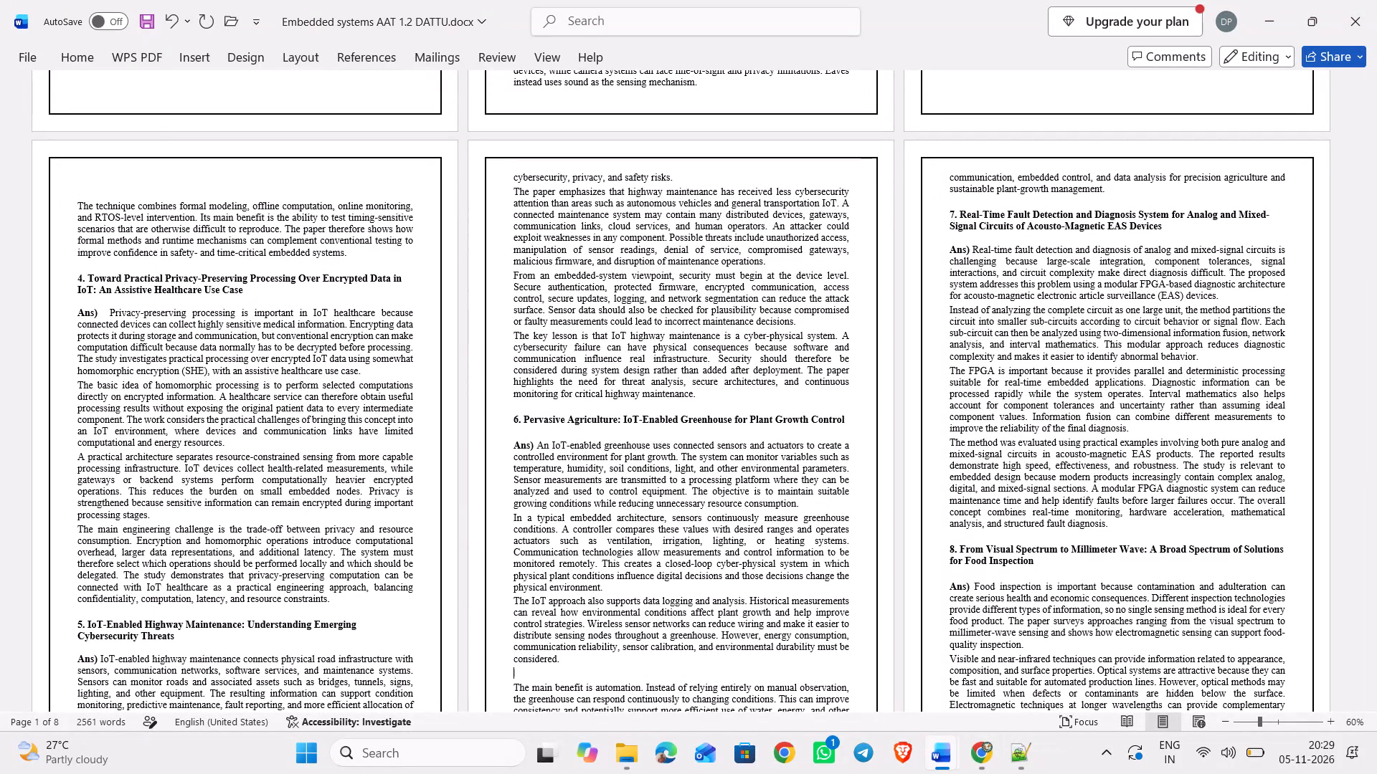
pyautogui.press('Return')
pyautogui.press('Return')
pyautogui.press('Return')
pyautogui.press('Return')
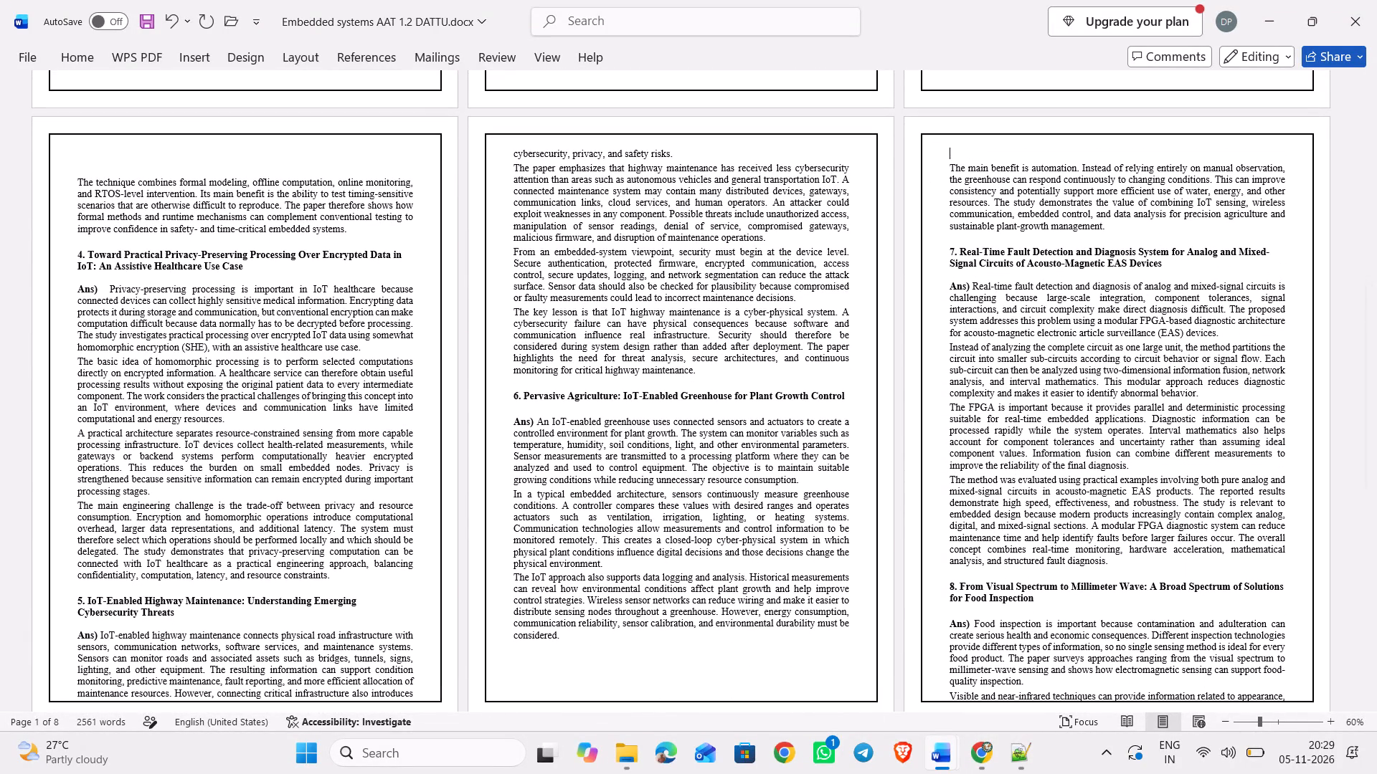
pyautogui.press('Return')
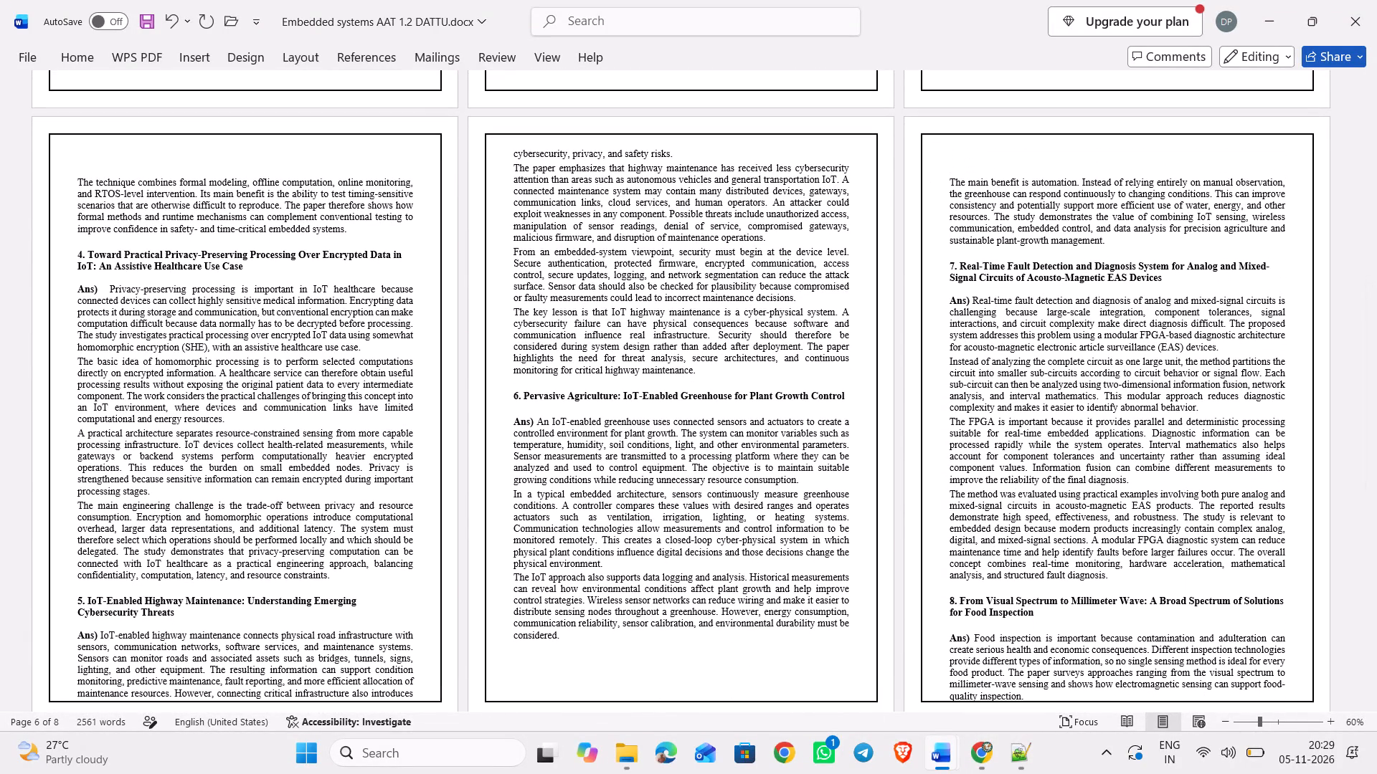
# Insert four blank lines after the "Four traffic-condition levels" paragraph in answer 9 so "The reported results" paragraph starts on the next page.
pyautogui.scroll(-1, 691, 663)
pyautogui.scroll(-4, 706, 495)
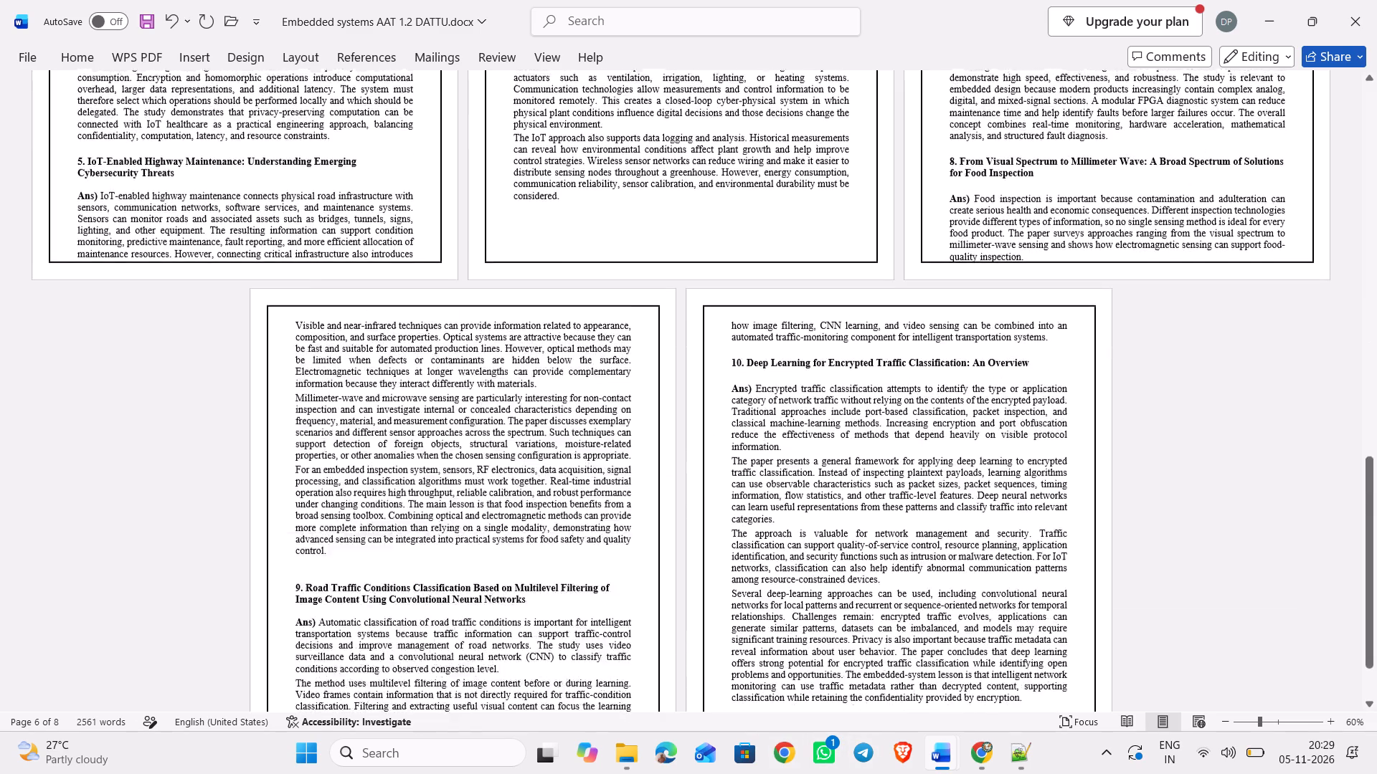
pyautogui.scroll(-2, 505, 477)
pyautogui.scroll(-1, 429, 483)
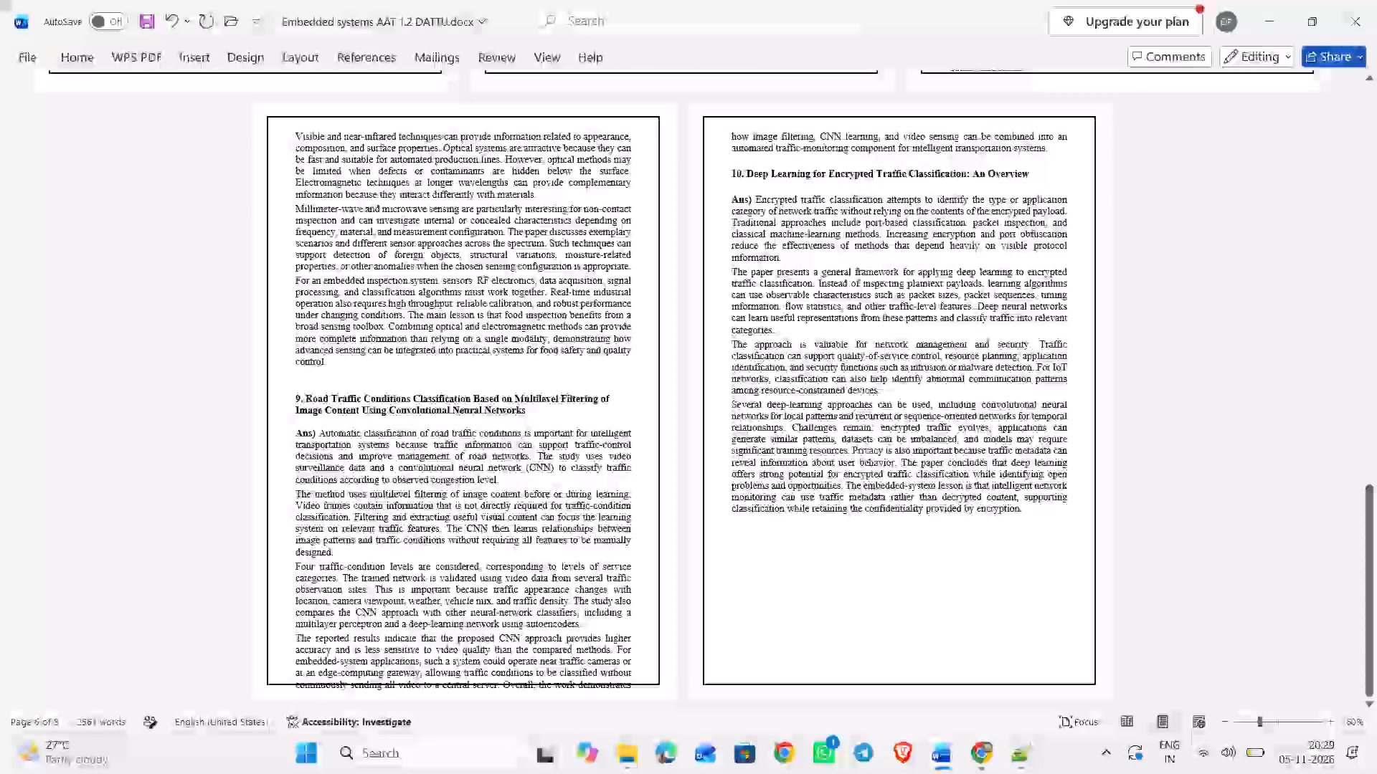
pyautogui.scroll(-1, 429, 483)
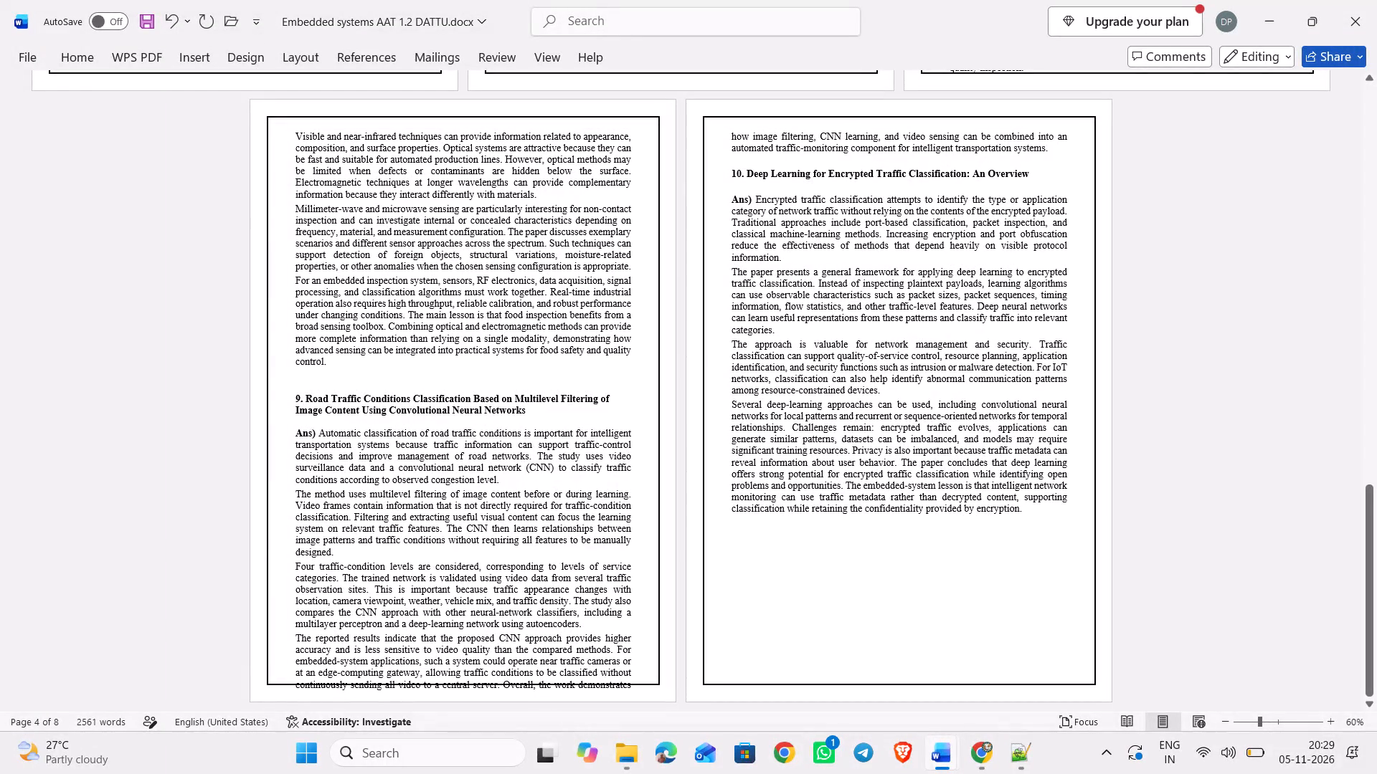
pyautogui.click(592, 627)
pyautogui.press('Return')
pyautogui.press('Return')
pyautogui.press('Return')
pyautogui.press('Return')
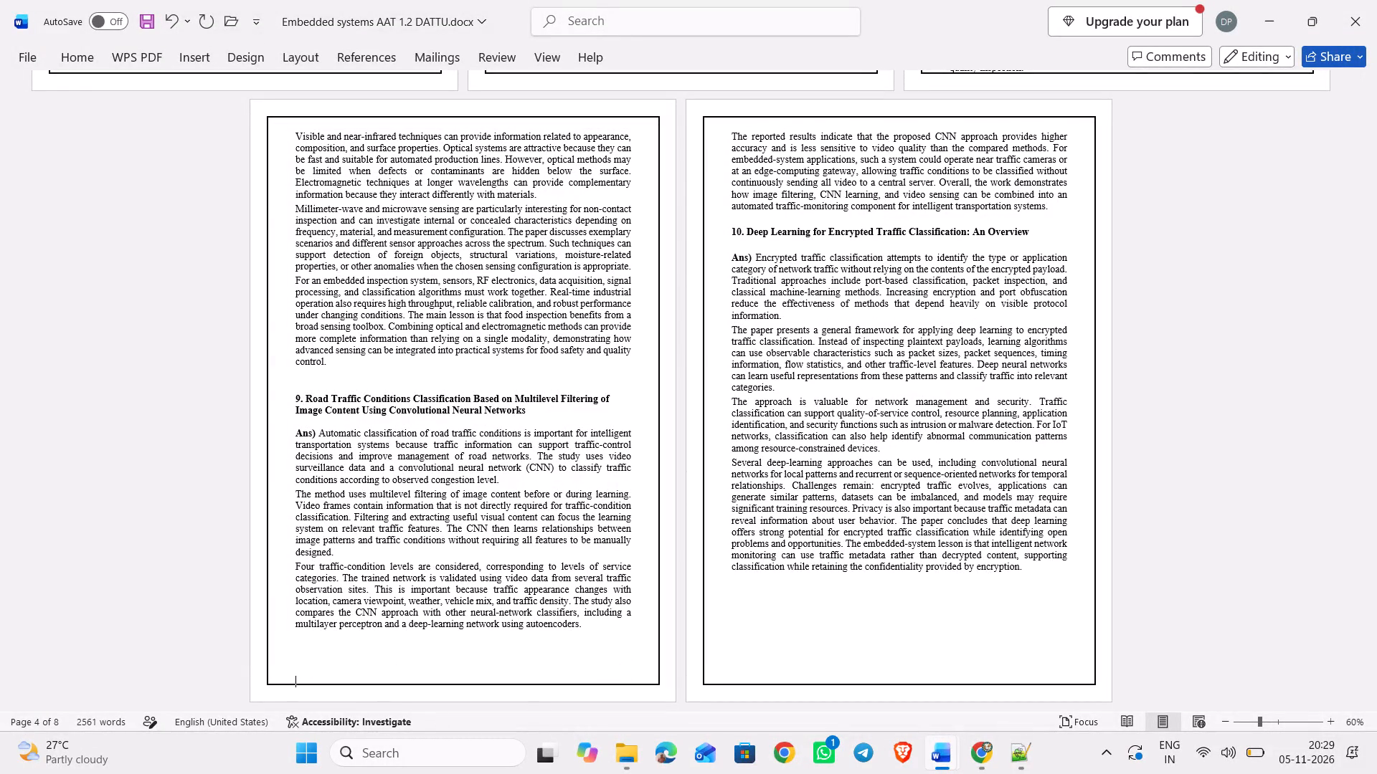
# Insert two more blank lines before "The reported results" paragraph in answer 9, leaving one blank line above it on its page.
pyautogui.press('Return')
pyautogui.press('Return')
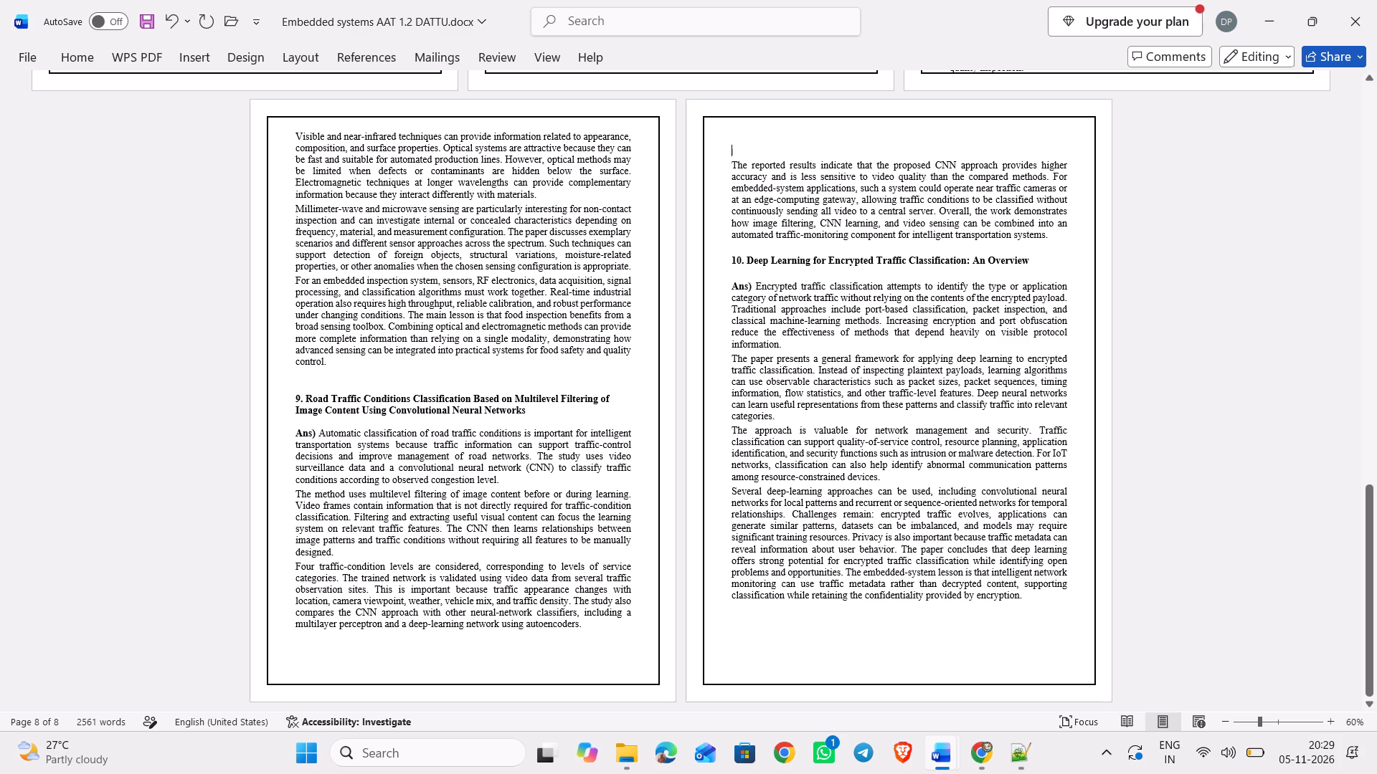
# Insert one blank line above "The key idea" paragraph of answer 2 at the start of page 3.
pyautogui.scroll(8, 273, 441)
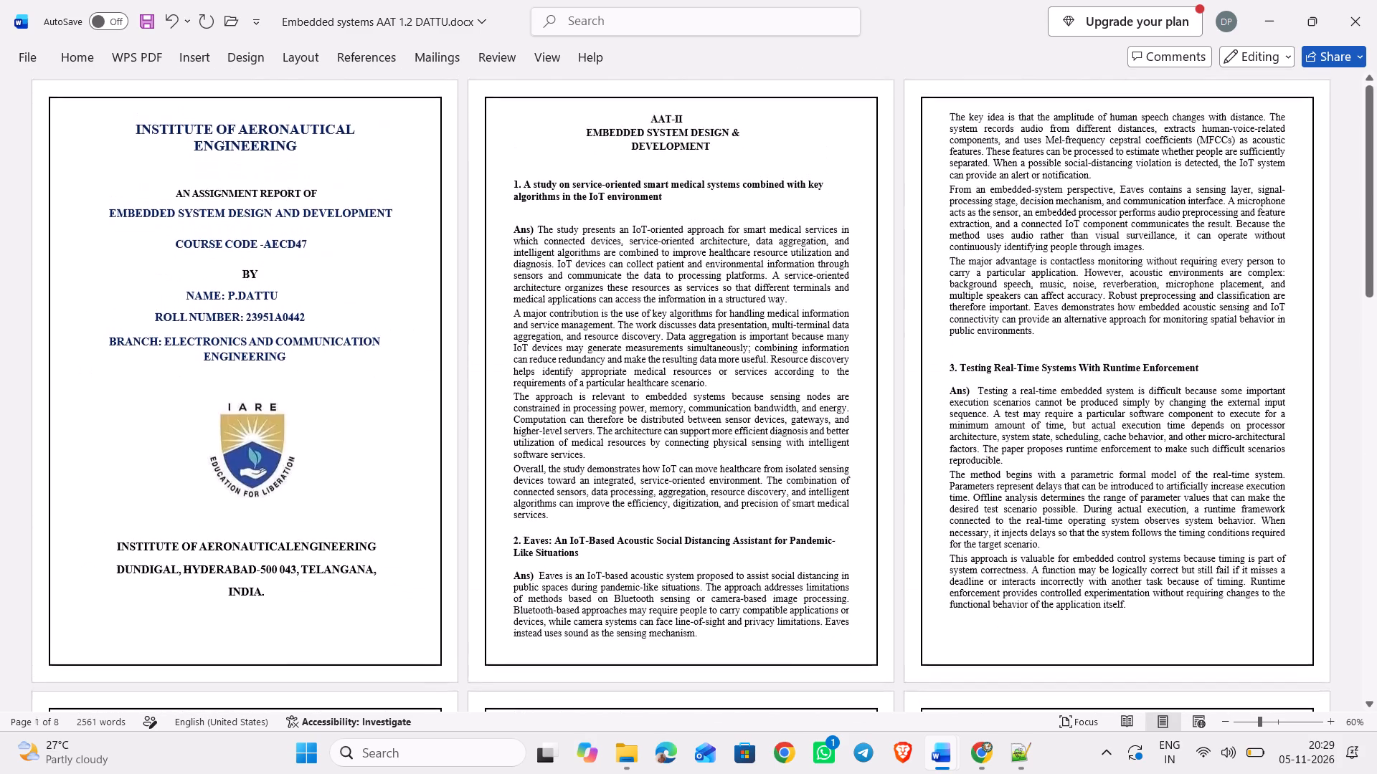
pyautogui.click(955, 115)
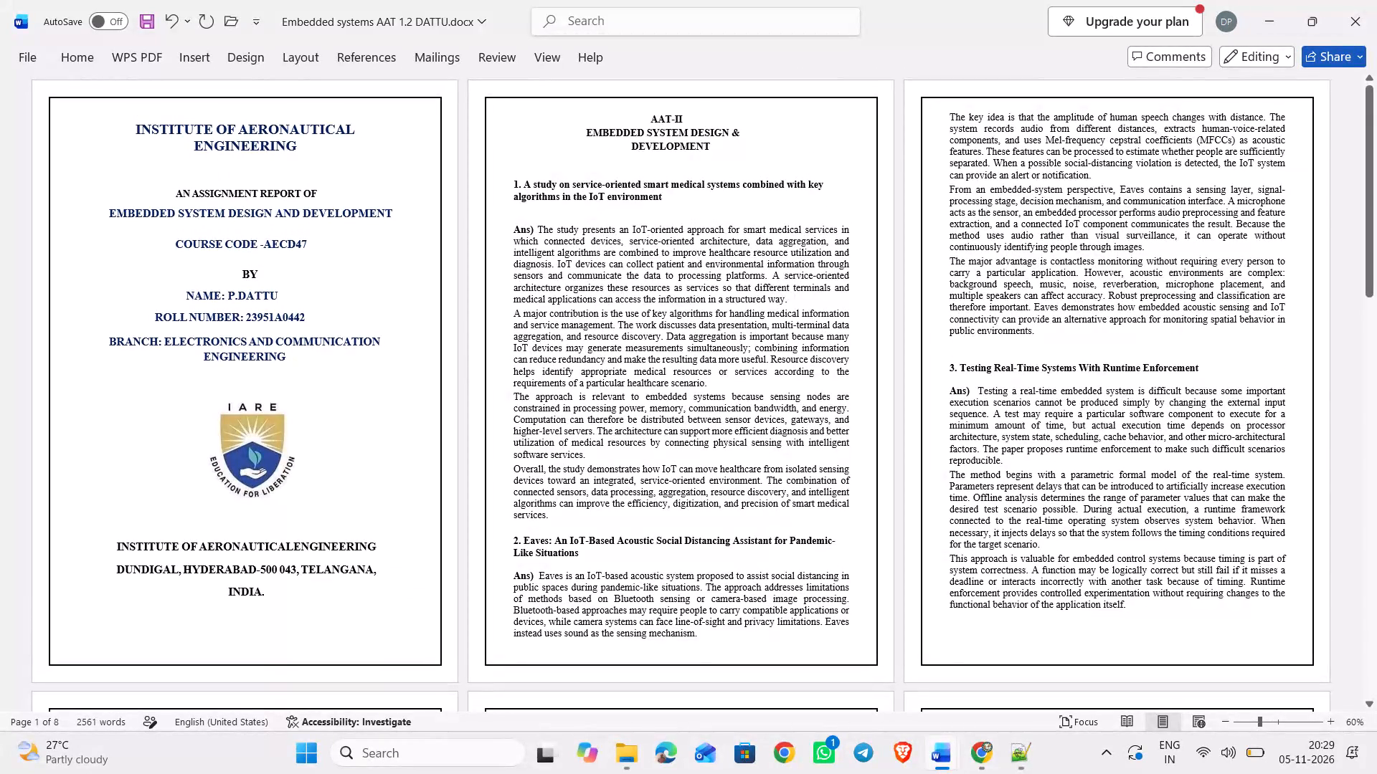
pyautogui.press('Left')
pyautogui.press('Return')
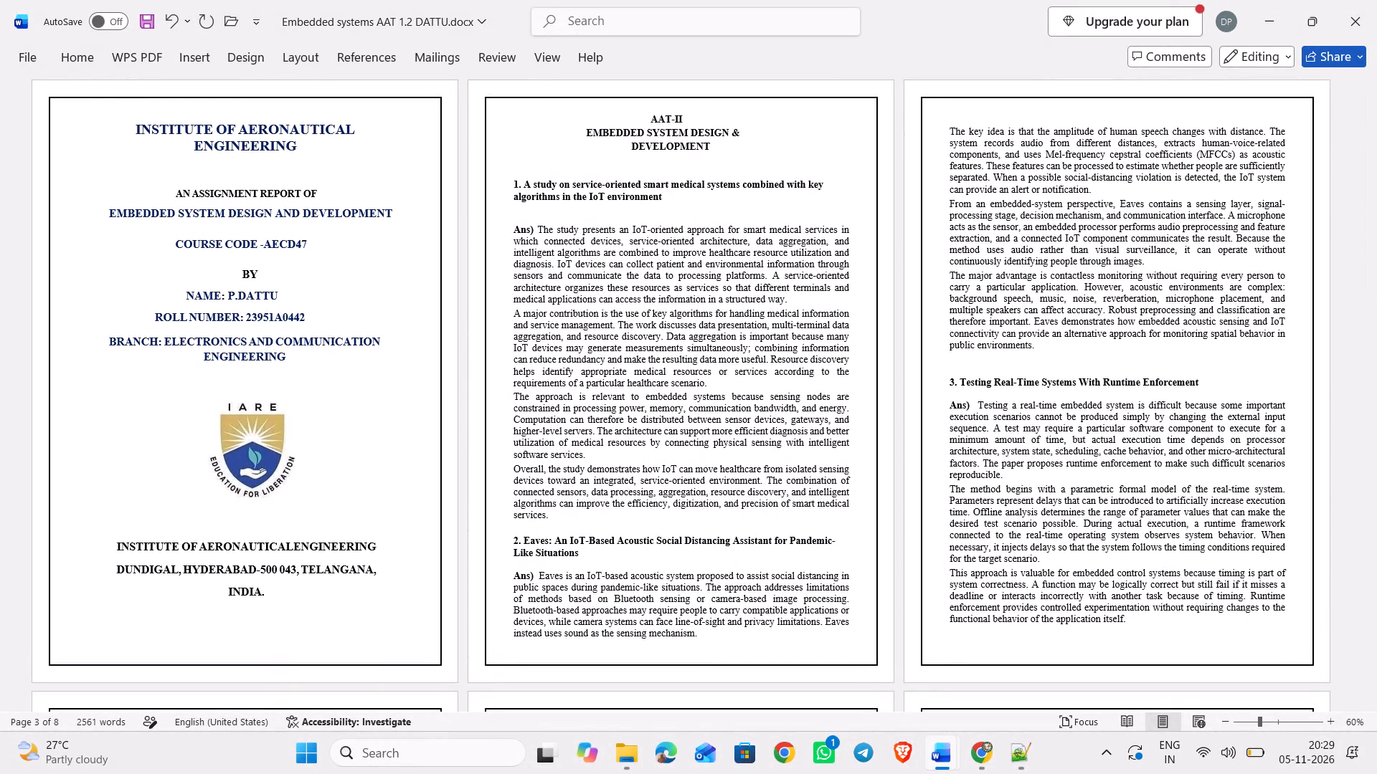
# Remove two blank lines above "The technique combines formal modeling" paragraph on page 4, leaving a single blank line.
pyautogui.scroll(-4, 955, 115)
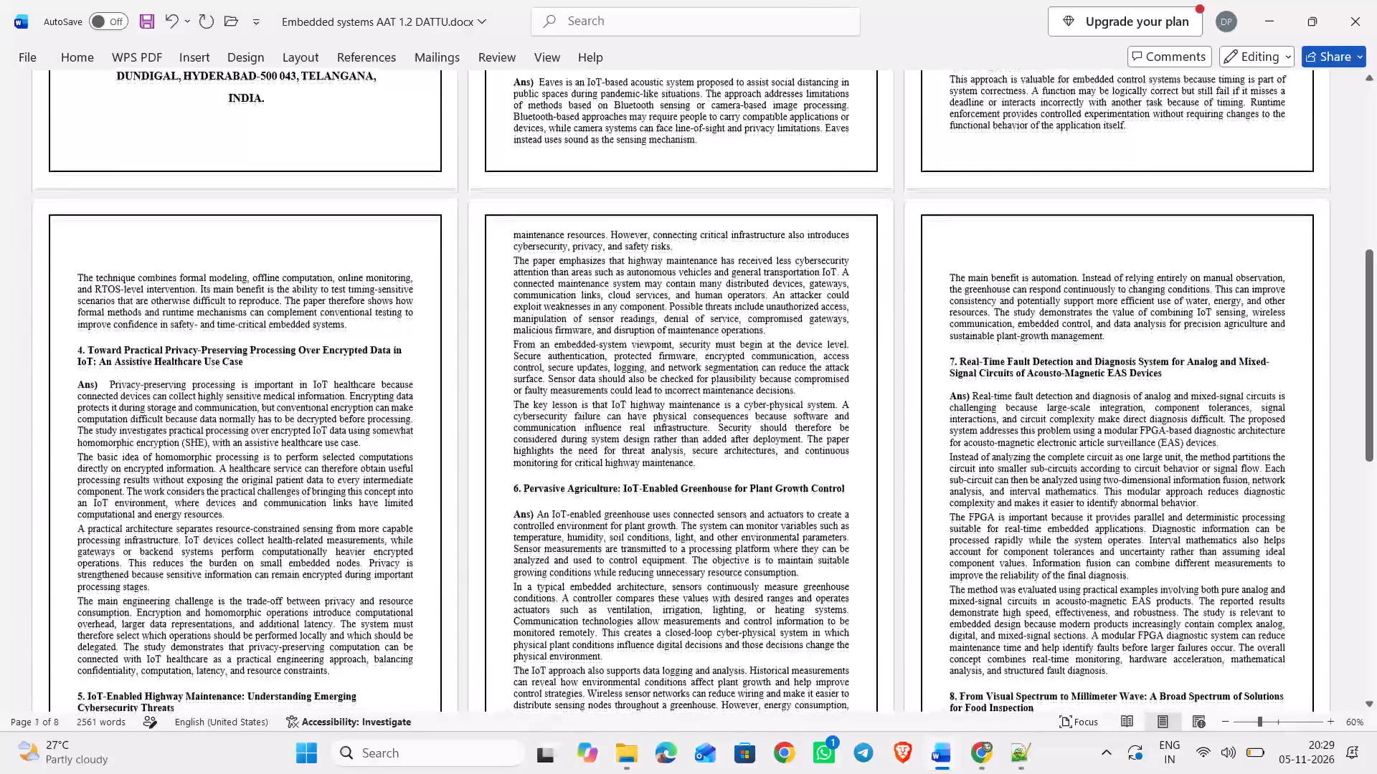
pyautogui.click(179, 257)
pyautogui.press('BackSpace')
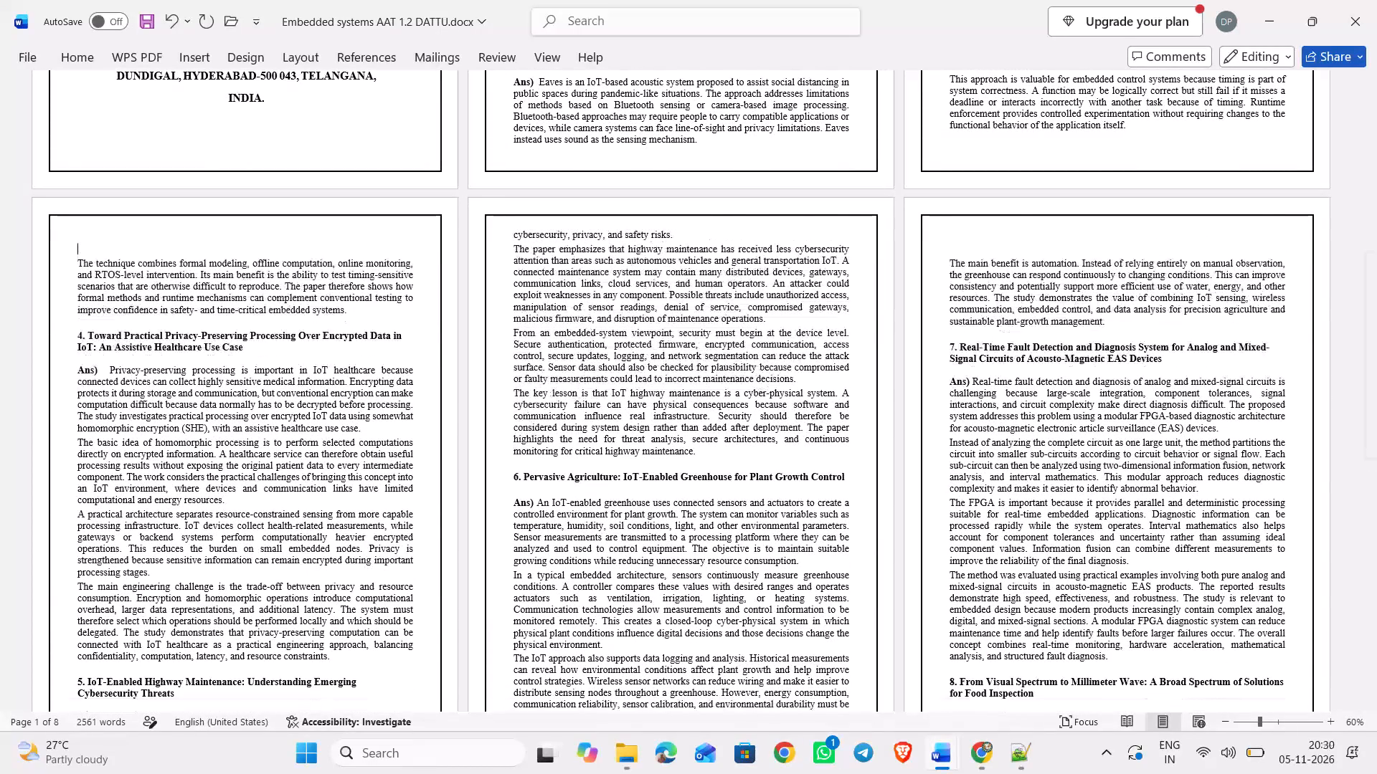
pyautogui.scroll(6, 179, 257)
pyautogui.scroll(-4, 179, 257)
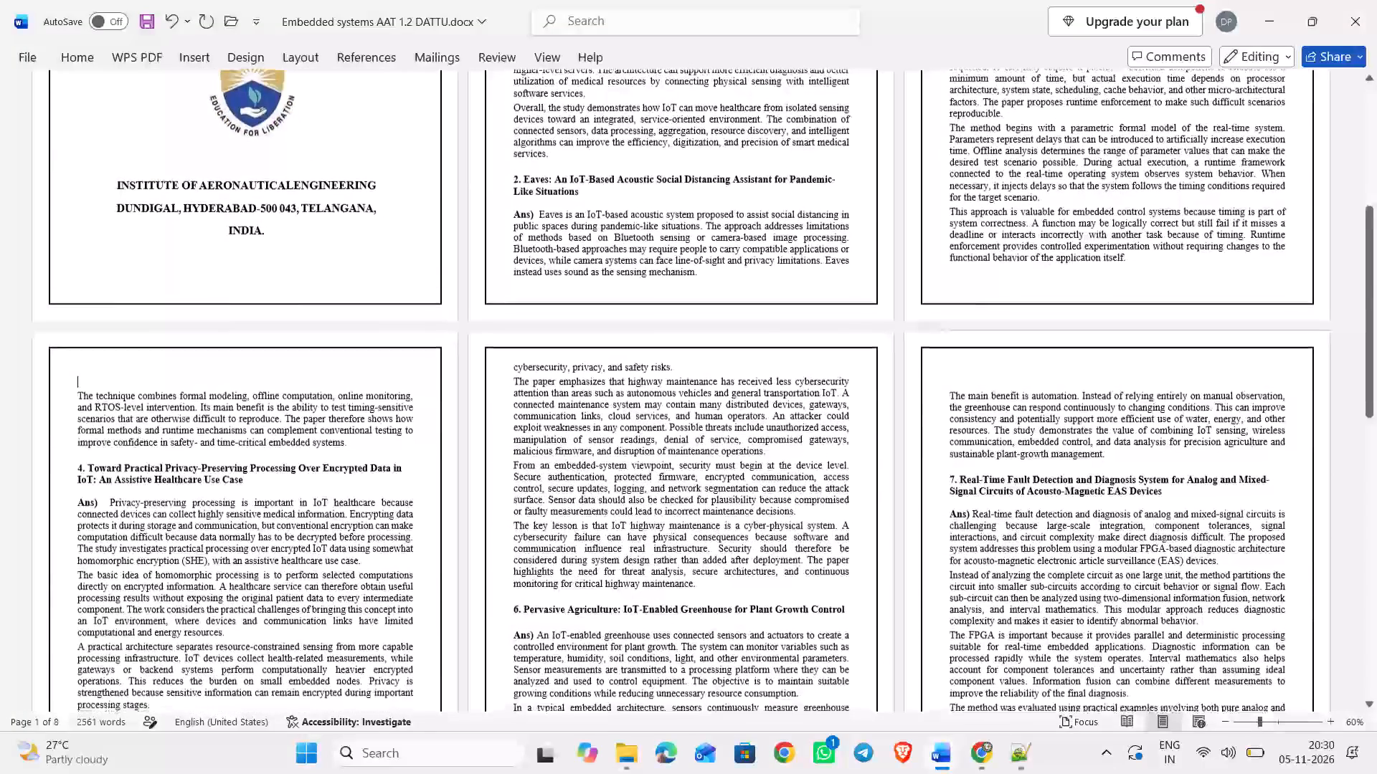
pyautogui.scroll(-1, 179, 257)
pyautogui.press('BackSpace')
# Split answer 5's first paragraph before "The resulting information" with five paragraph breaks so that text starts on page 5 below one blank line.
pyautogui.scroll(8, 179, 257)
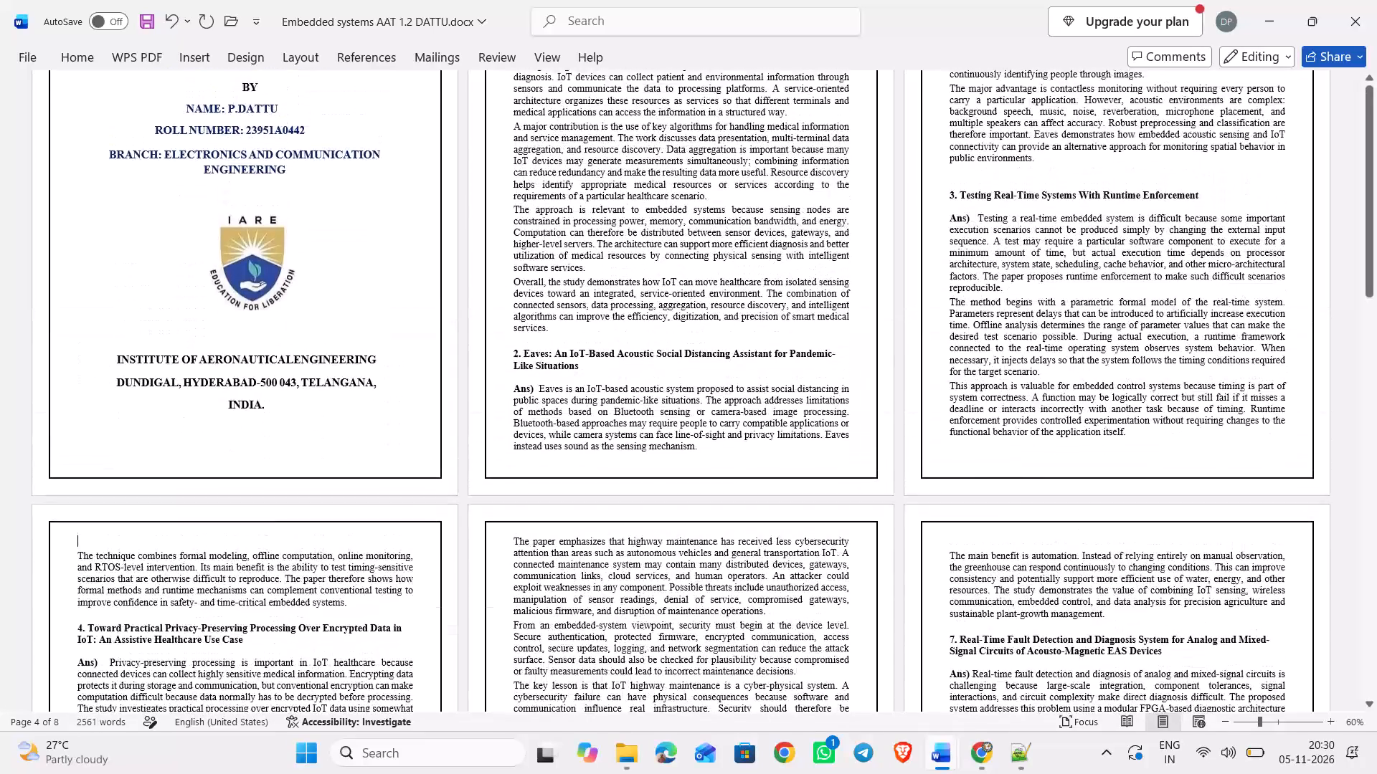
pyautogui.scroll(3, 179, 257)
pyautogui.scroll(-6, 179, 257)
pyautogui.scroll(1, 179, 257)
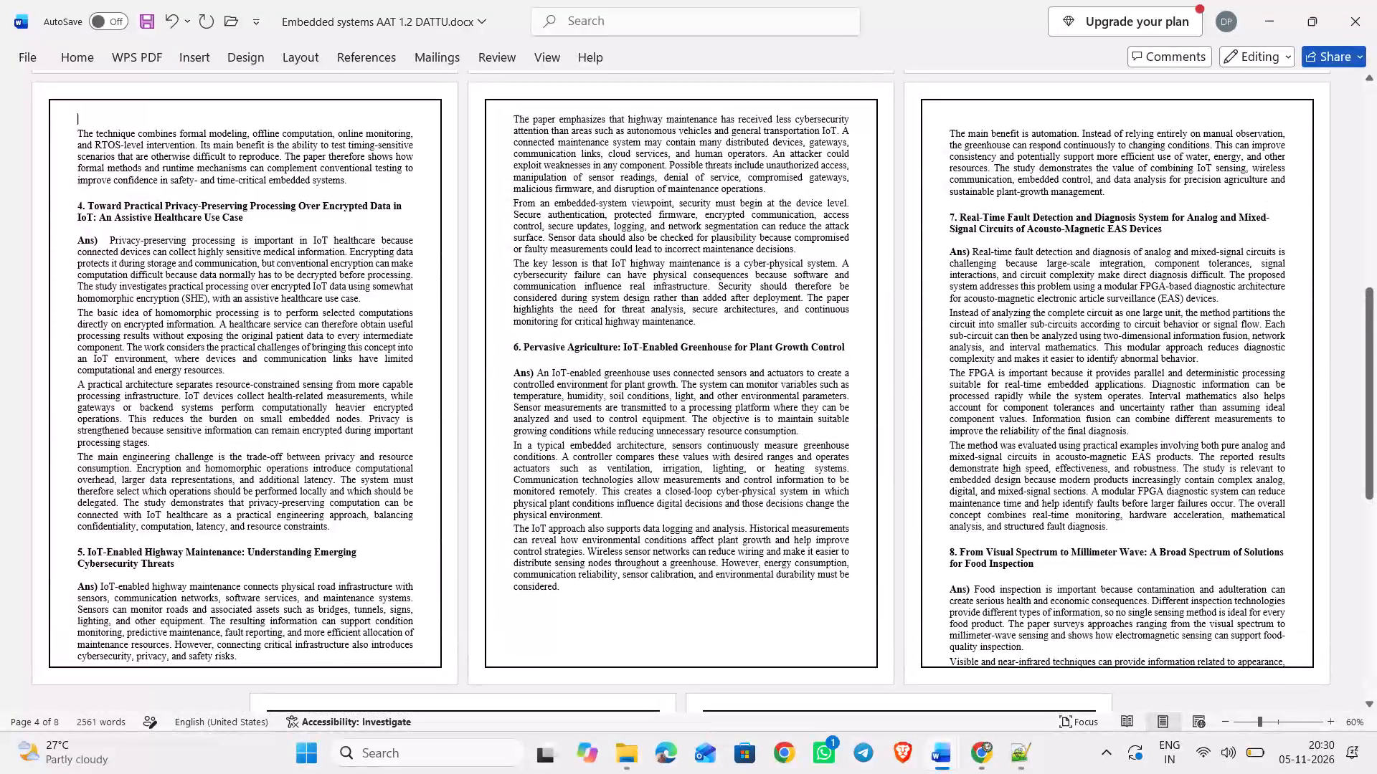
pyautogui.click(209, 618)
pyautogui.press('Return')
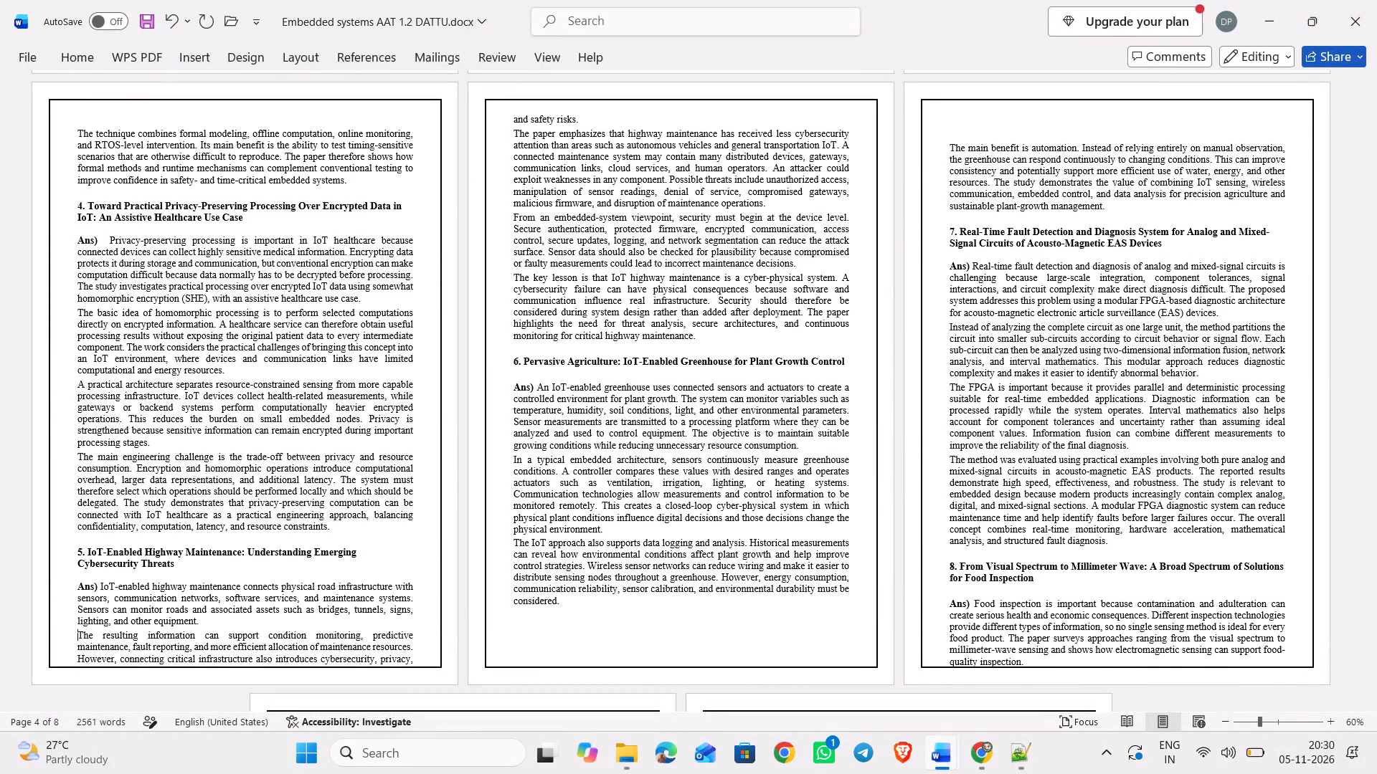
pyautogui.press('Return')
pyautogui.press('Return')
pyautogui.press('Return')
pyautogui.press('Return')
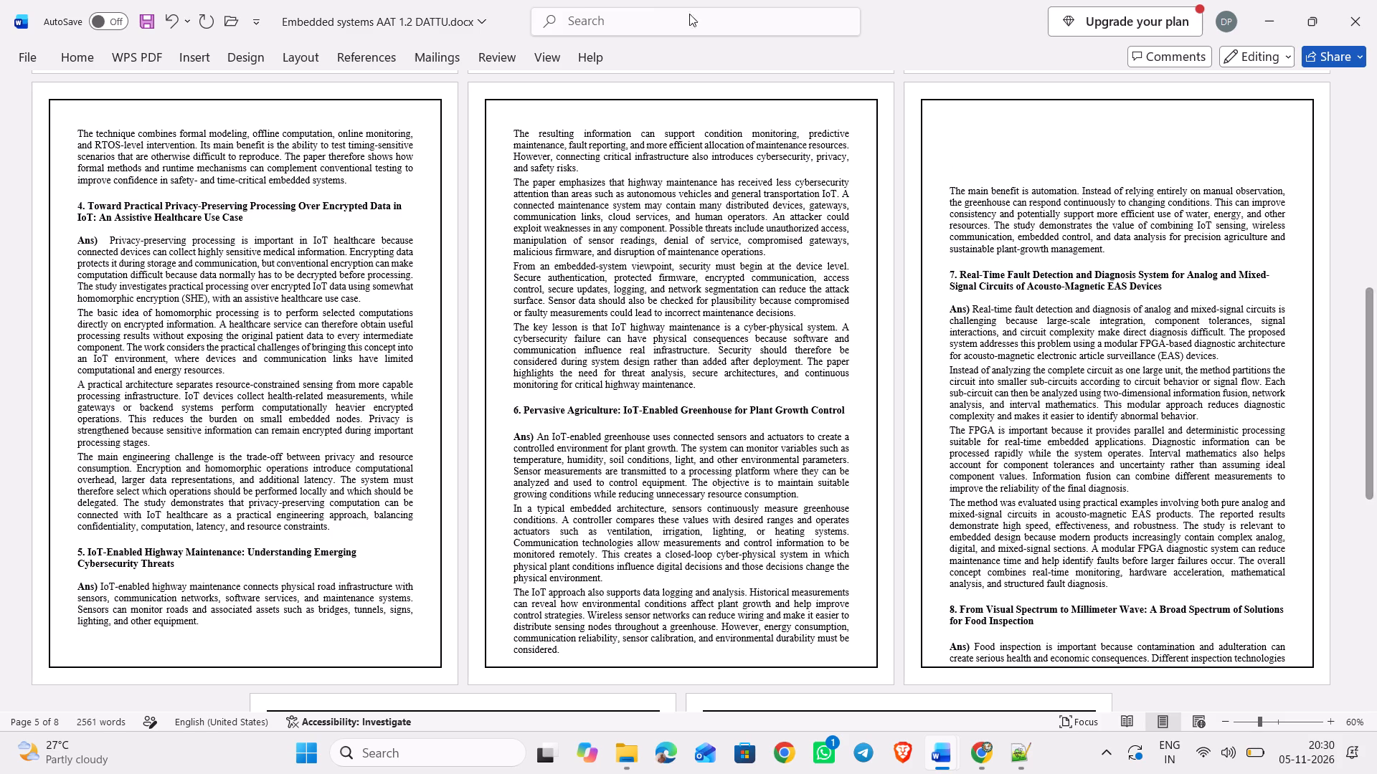
# Remove four blank lines above "The main benefit is automation" paragraph on page 6, leaving a single blank line.
pyautogui.click(965, 169)
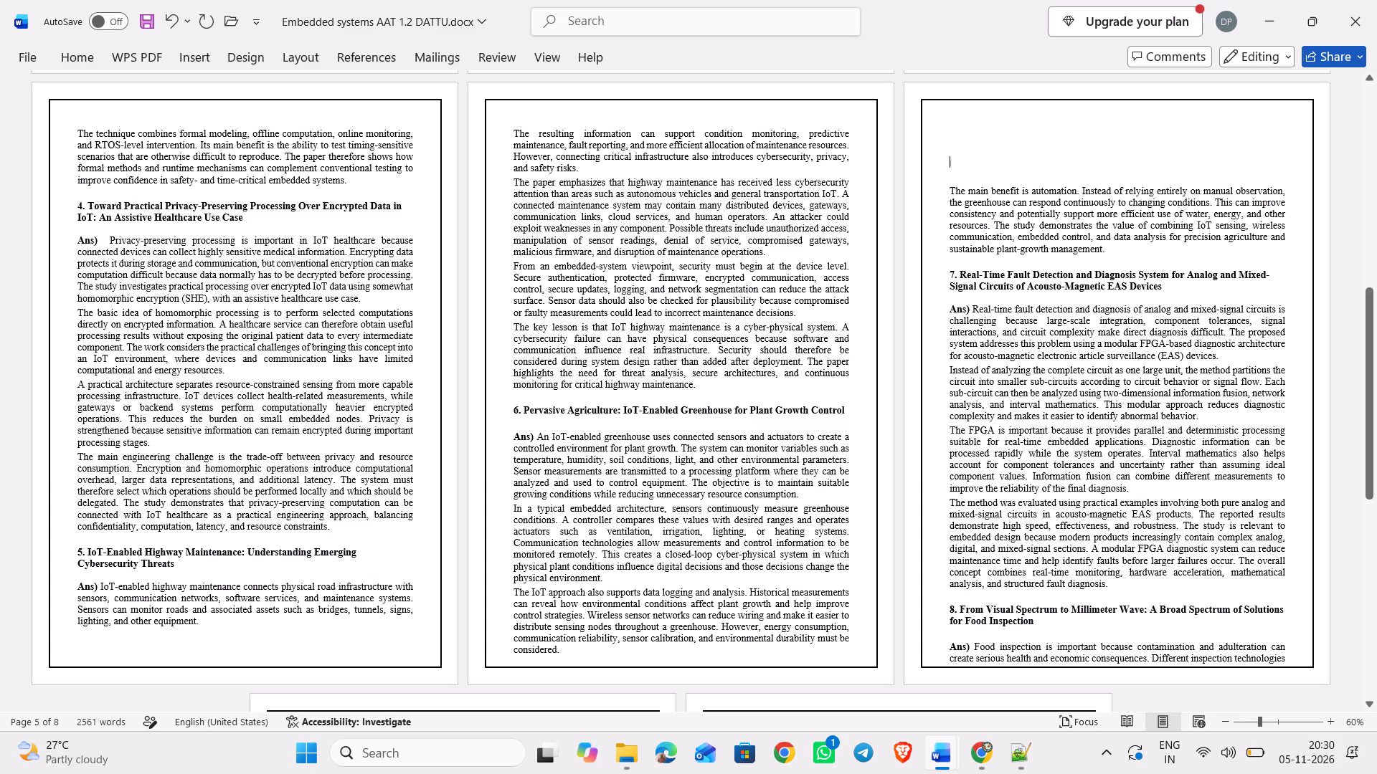
pyautogui.press('Down')
pyautogui.press('BackSpace')
pyautogui.press('BackSpace')
pyautogui.press('BackSpace')
pyautogui.press('BackSpace')
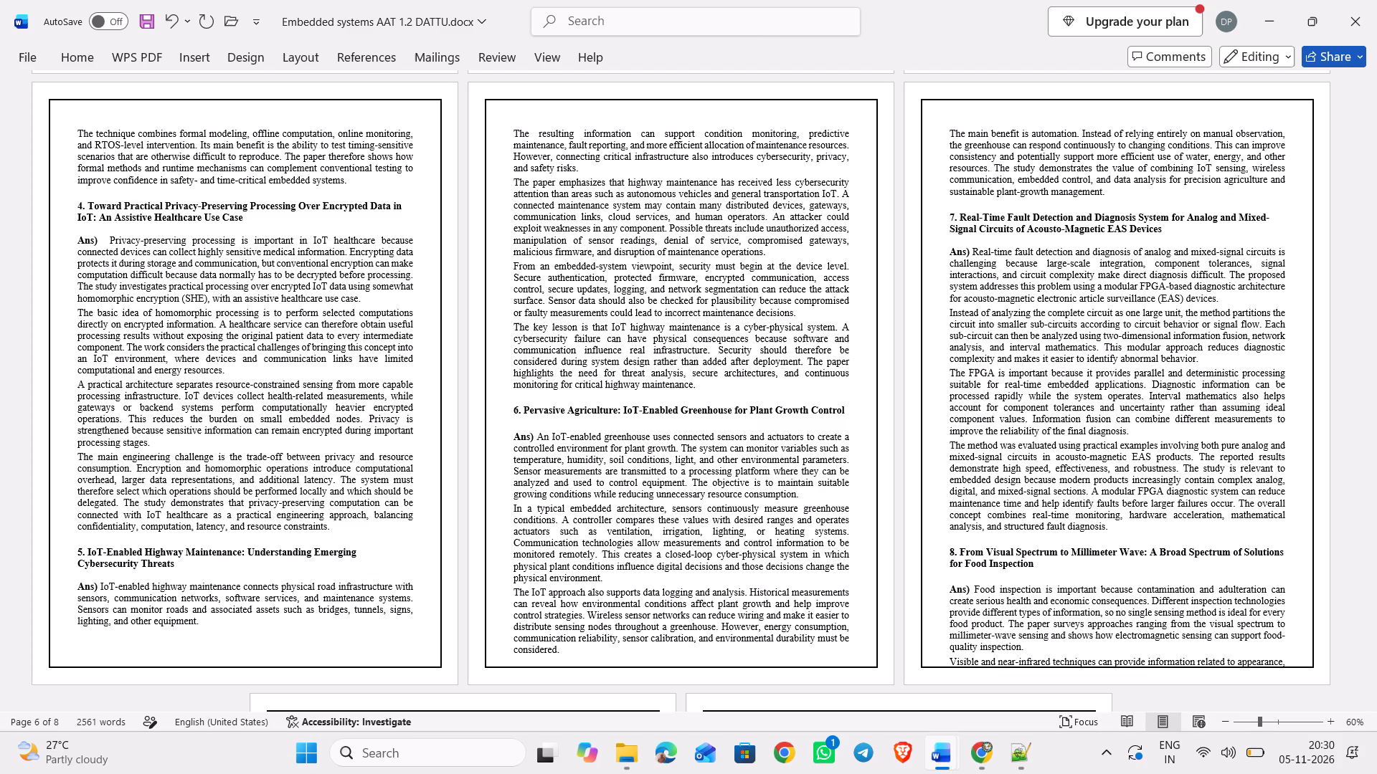
# Insert two blank lines before the "Visible and near-infrared techniques" paragraph in answer 8 so it starts on page 7 below one blank line.
pyautogui.scroll(-3, 965, 169)
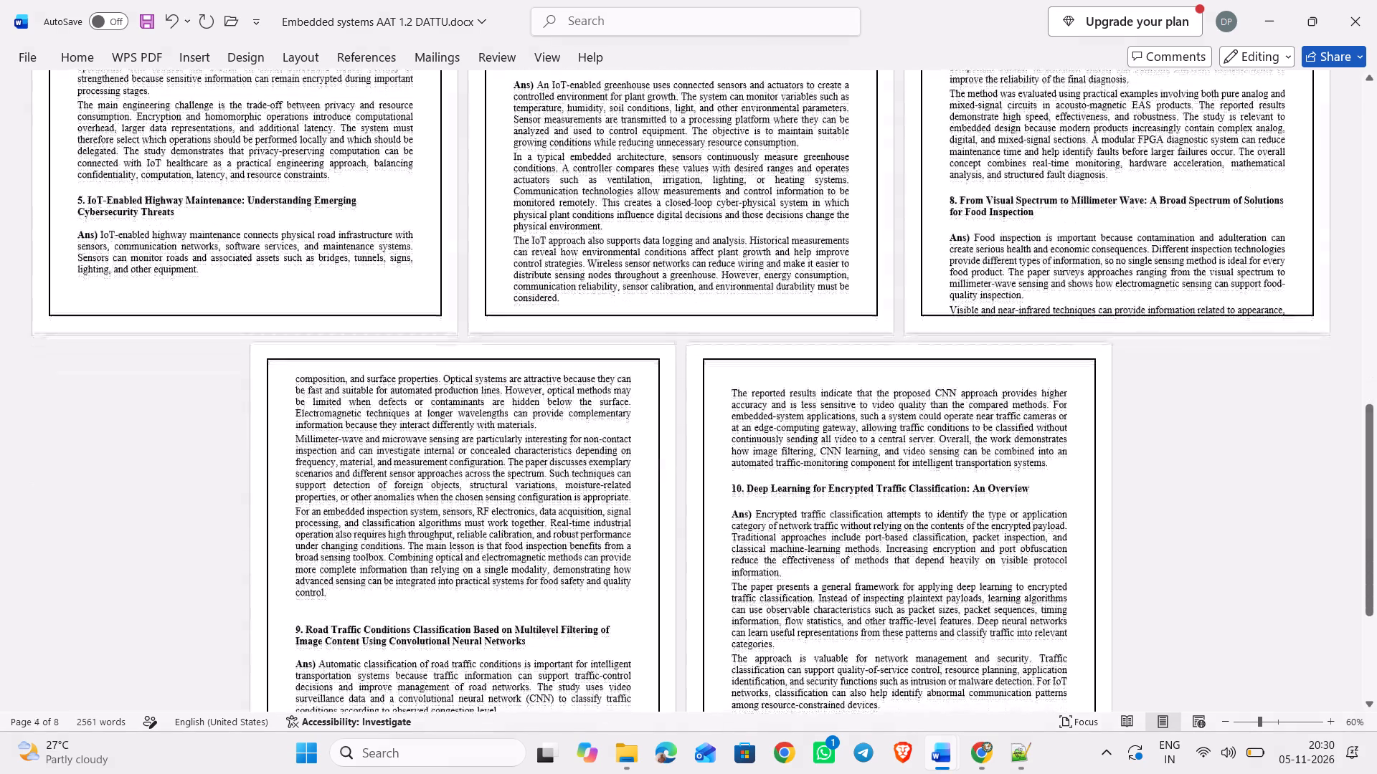
pyautogui.click(1069, 295)
pyautogui.press('Return')
pyautogui.press('Return')
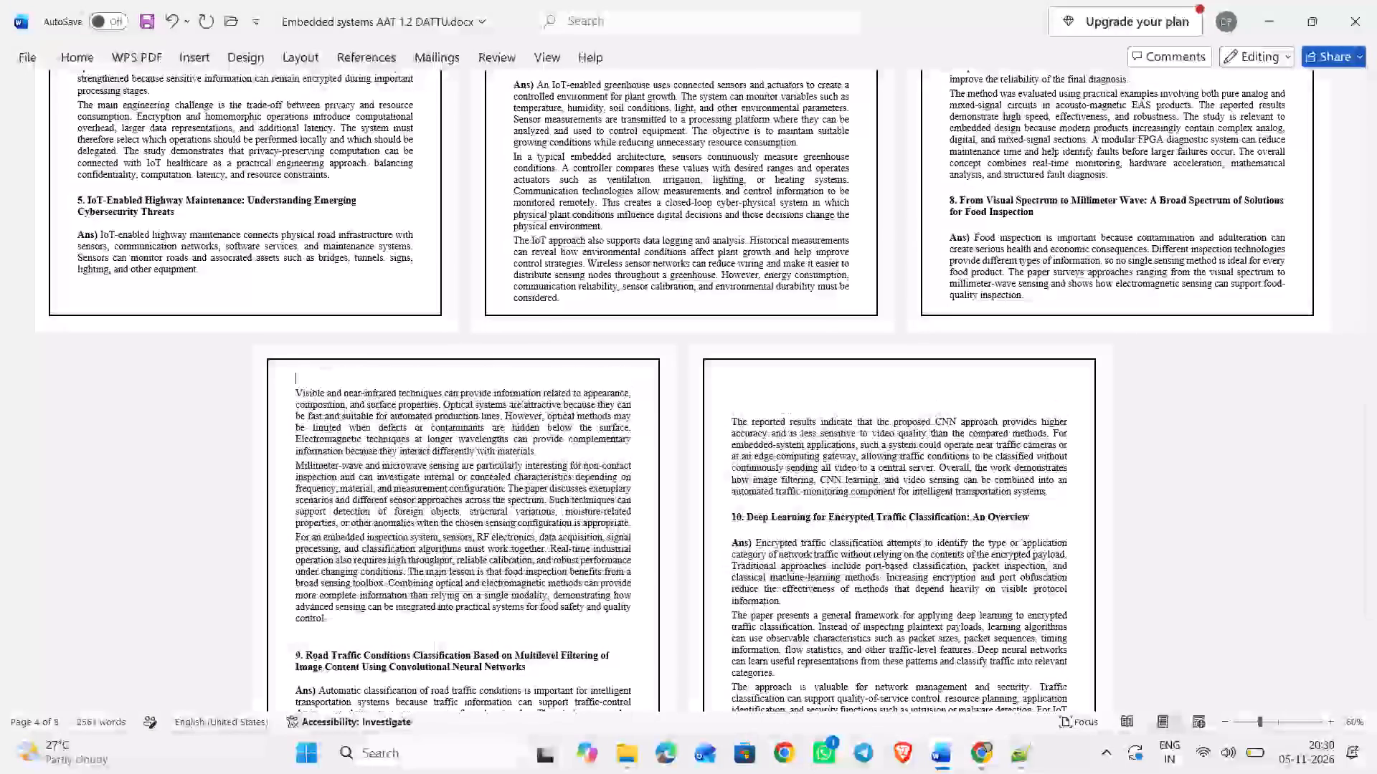
# Remove one blank line above "The reported results" paragraph on page 8, leaving a single blank line.
pyautogui.scroll(-2, 1069, 295)
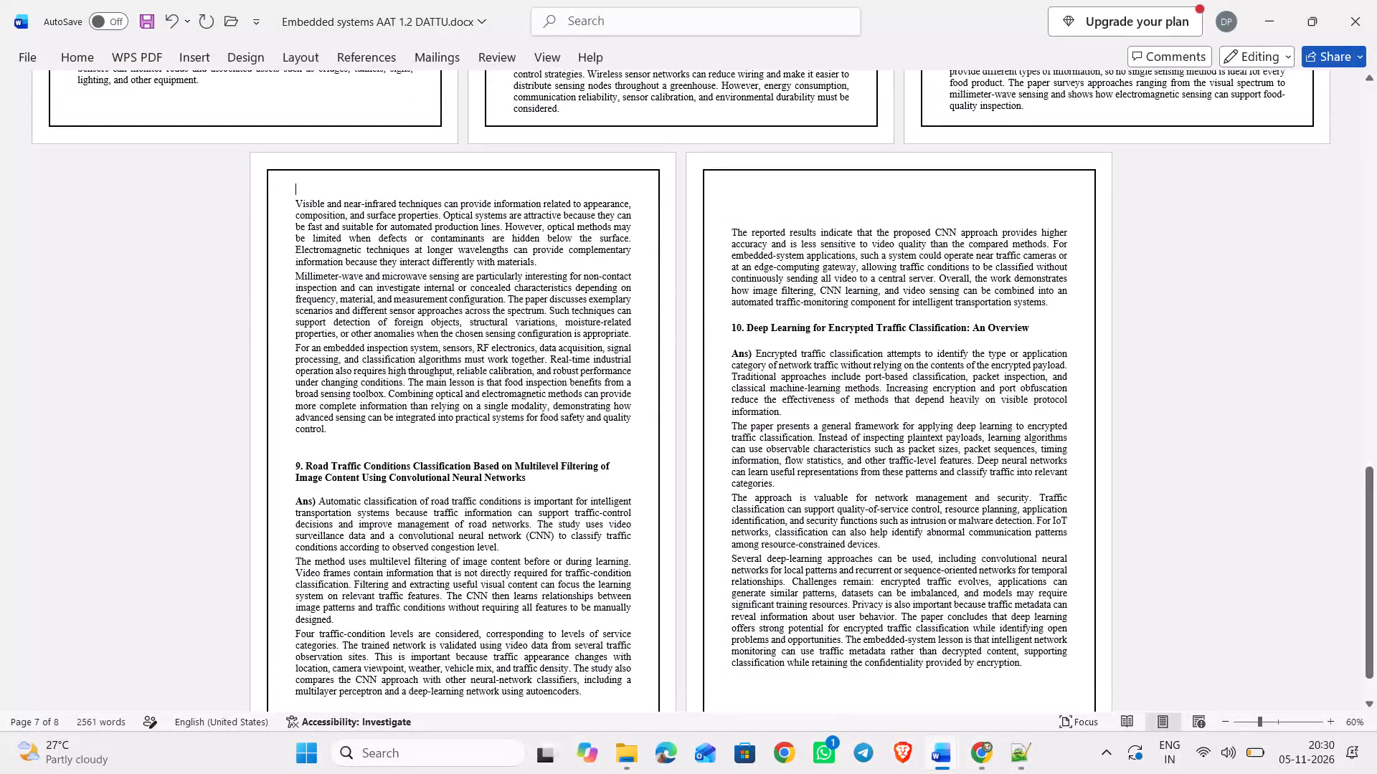
pyautogui.scroll(-1, 800, 295)
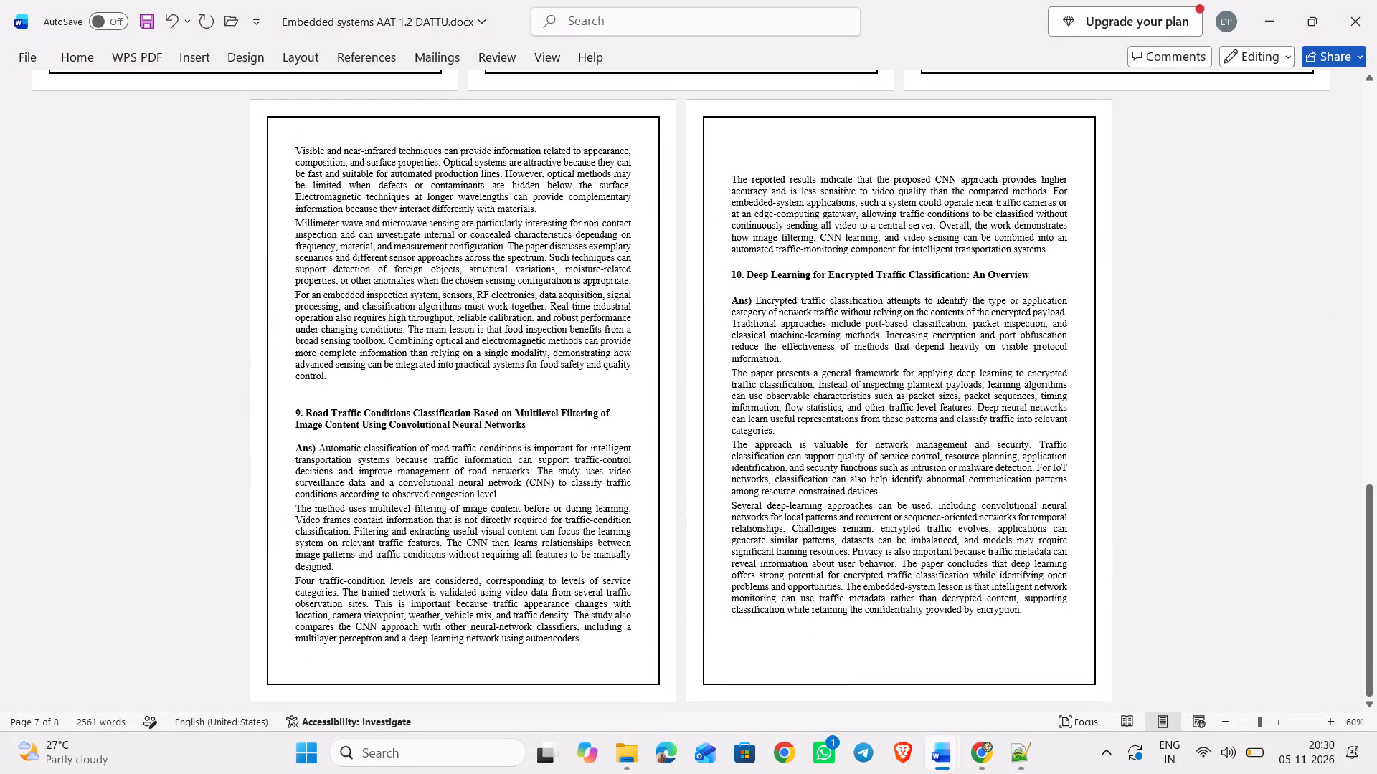
pyautogui.click(780, 151)
pyautogui.press('Down')
pyautogui.press('BackSpace')
# Review the layout and page breaks across all pages of the report.
pyautogui.scroll(-3, 780, 151)
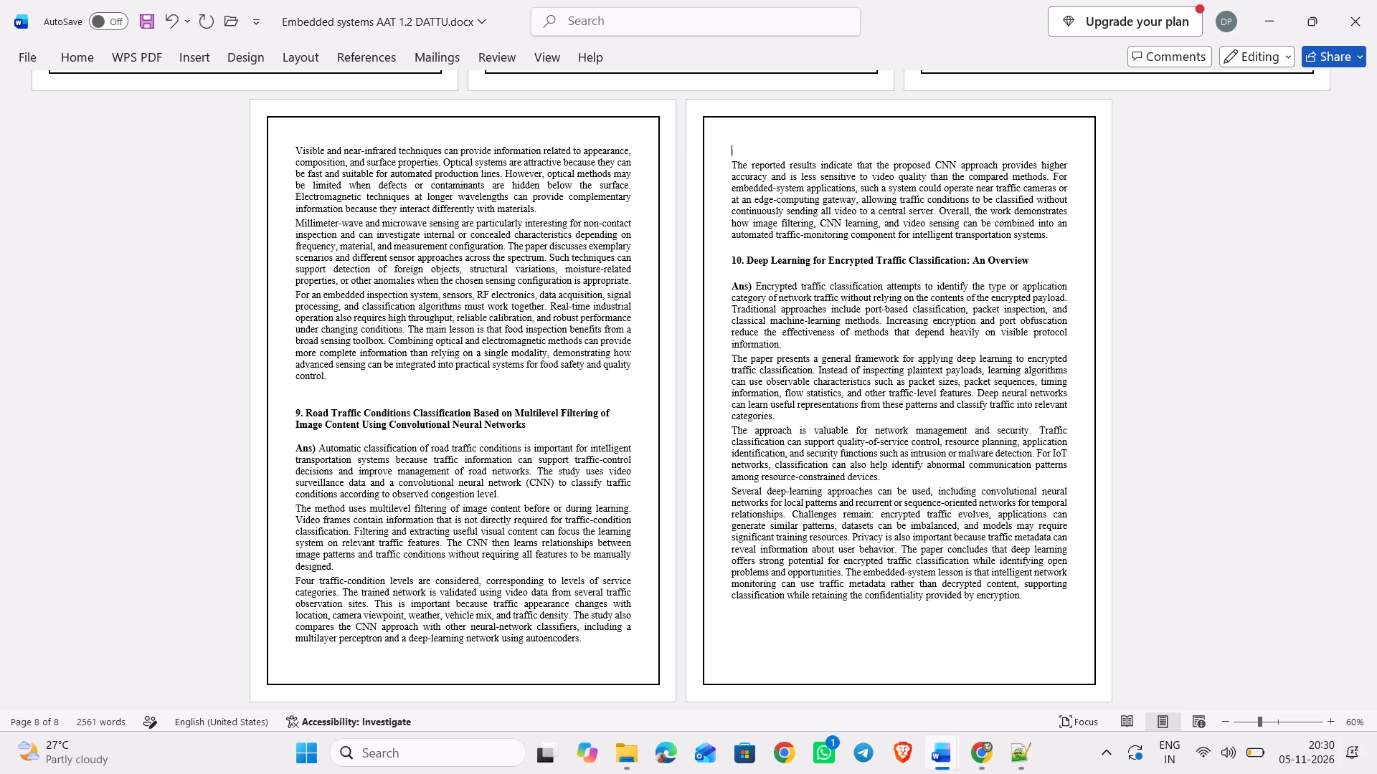
pyautogui.keyDown('ctrl'); pyautogui.scroll(-4, 780, 151); pyautogui.keyUp('ctrl')
pyautogui.scroll(1, 780, 151)
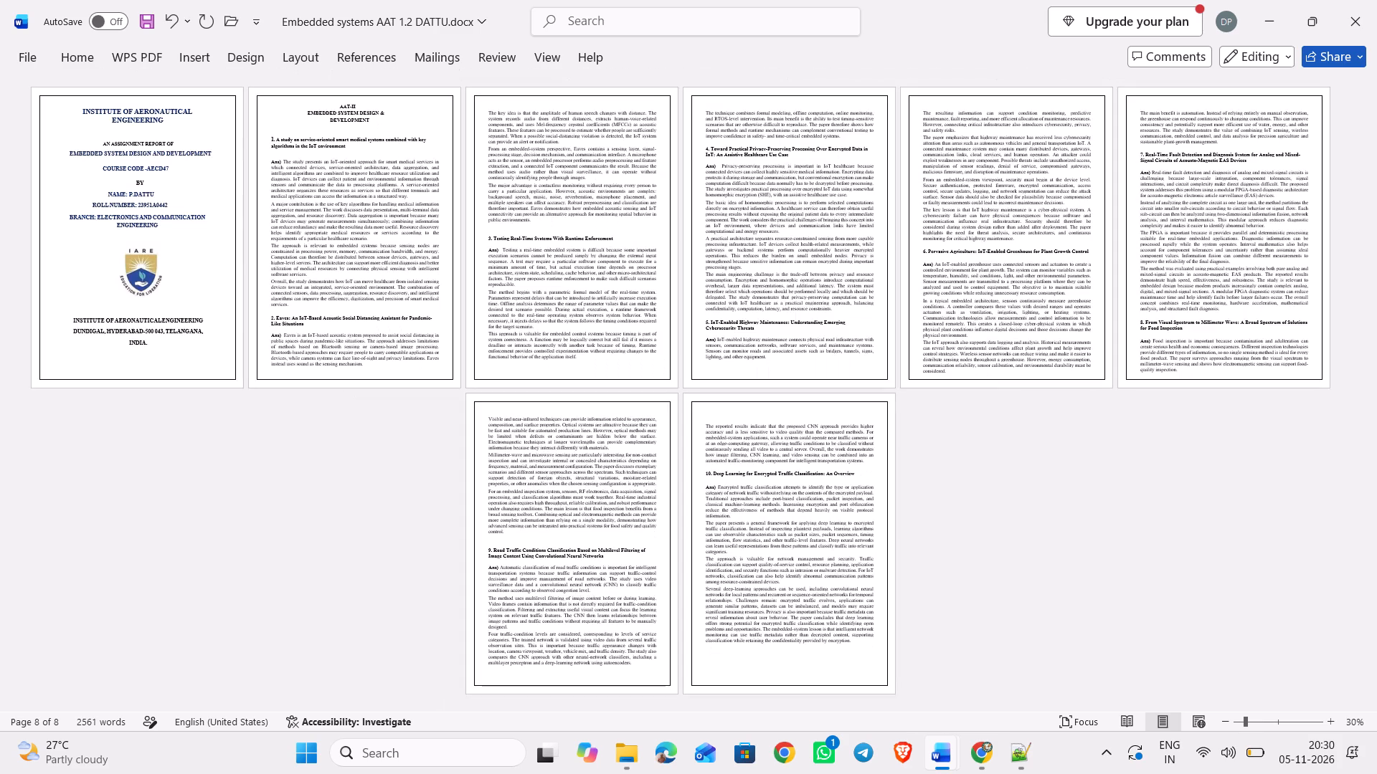
pyautogui.scroll(2, 780, 151)
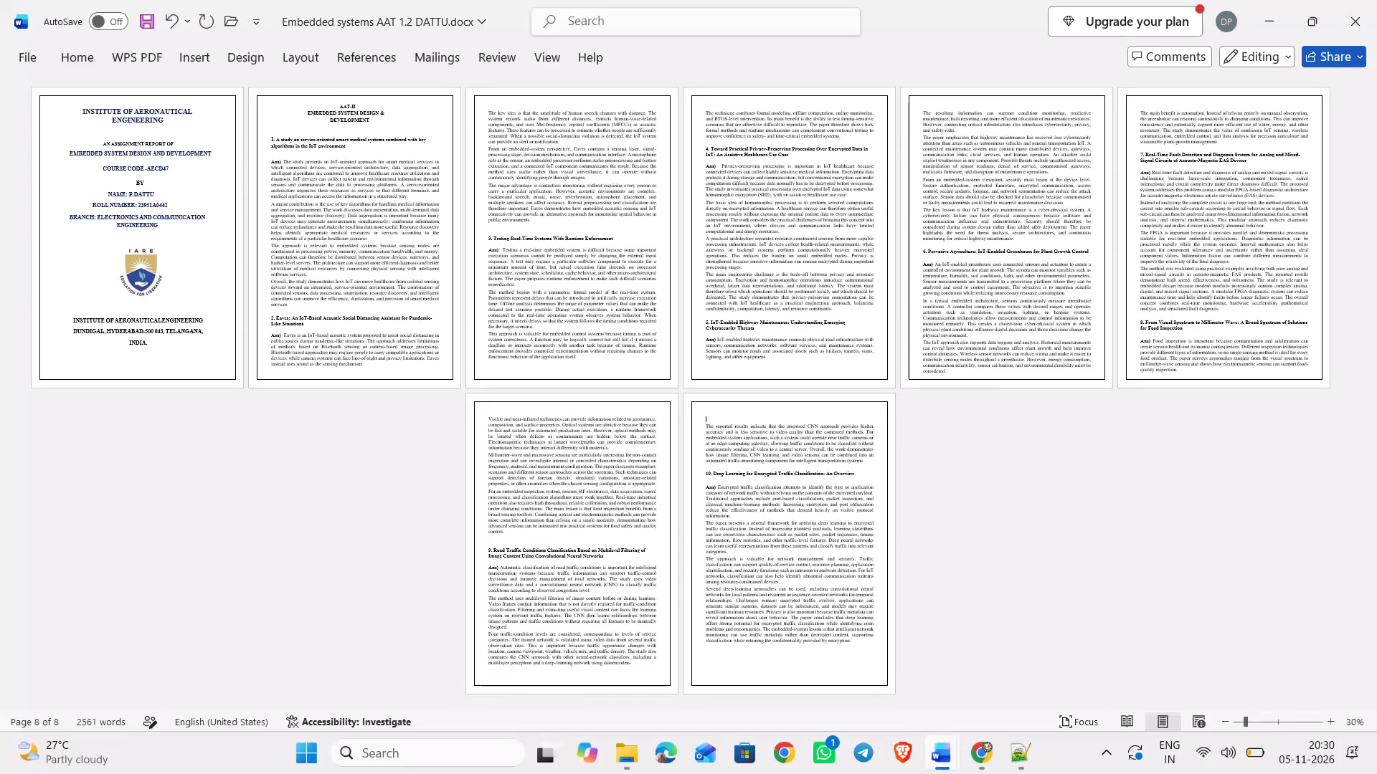
pyautogui.keyDown('ctrl'); pyautogui.scroll(4, 602, 101); pyautogui.keyUp('ctrl')
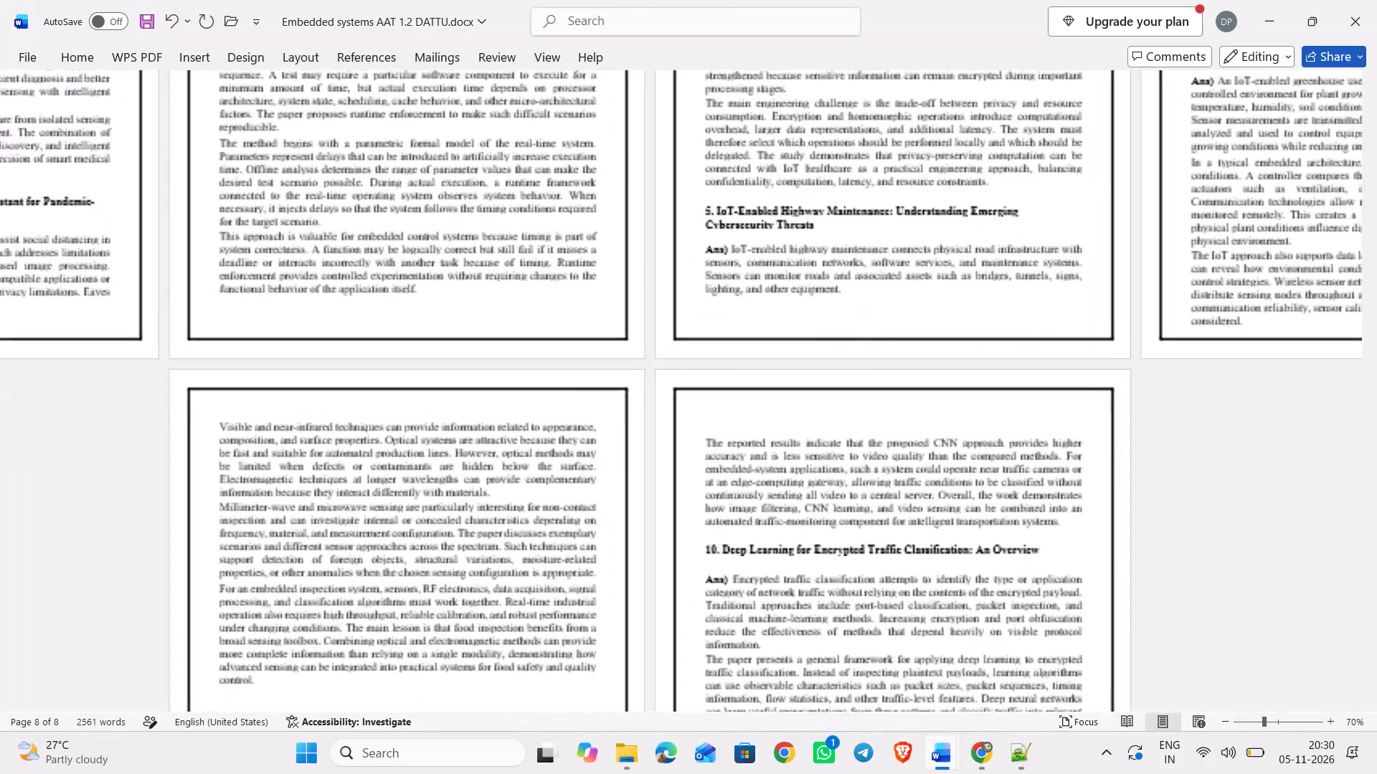
pyautogui.scroll(17, 592, 135)
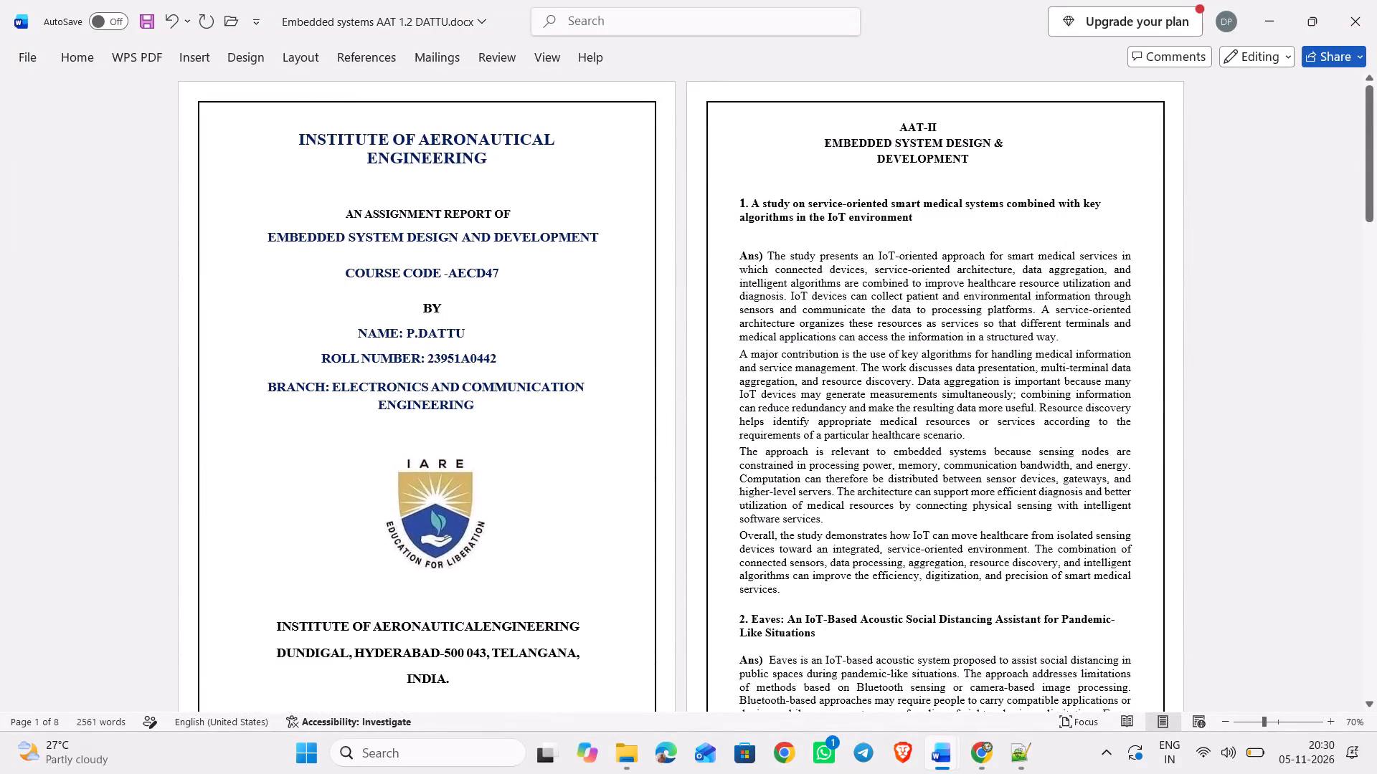
pyautogui.scroll(-1, 290, 391)
# Save the report as a new copy named "Embedded systems AAT 2.2 DATTU.docx" in the EMBEDDED SYSTEMS folder.
pyautogui.click(23, 59)
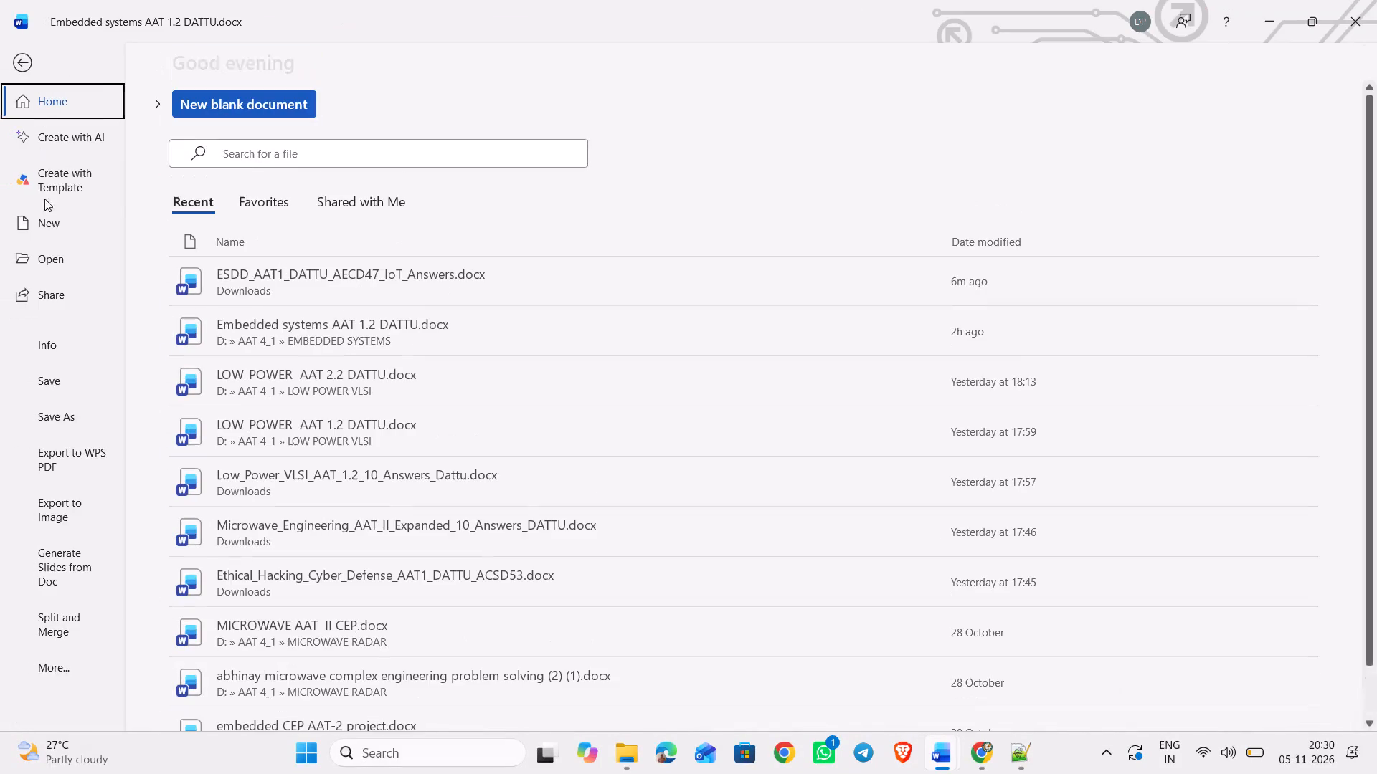
pyautogui.click(65, 418)
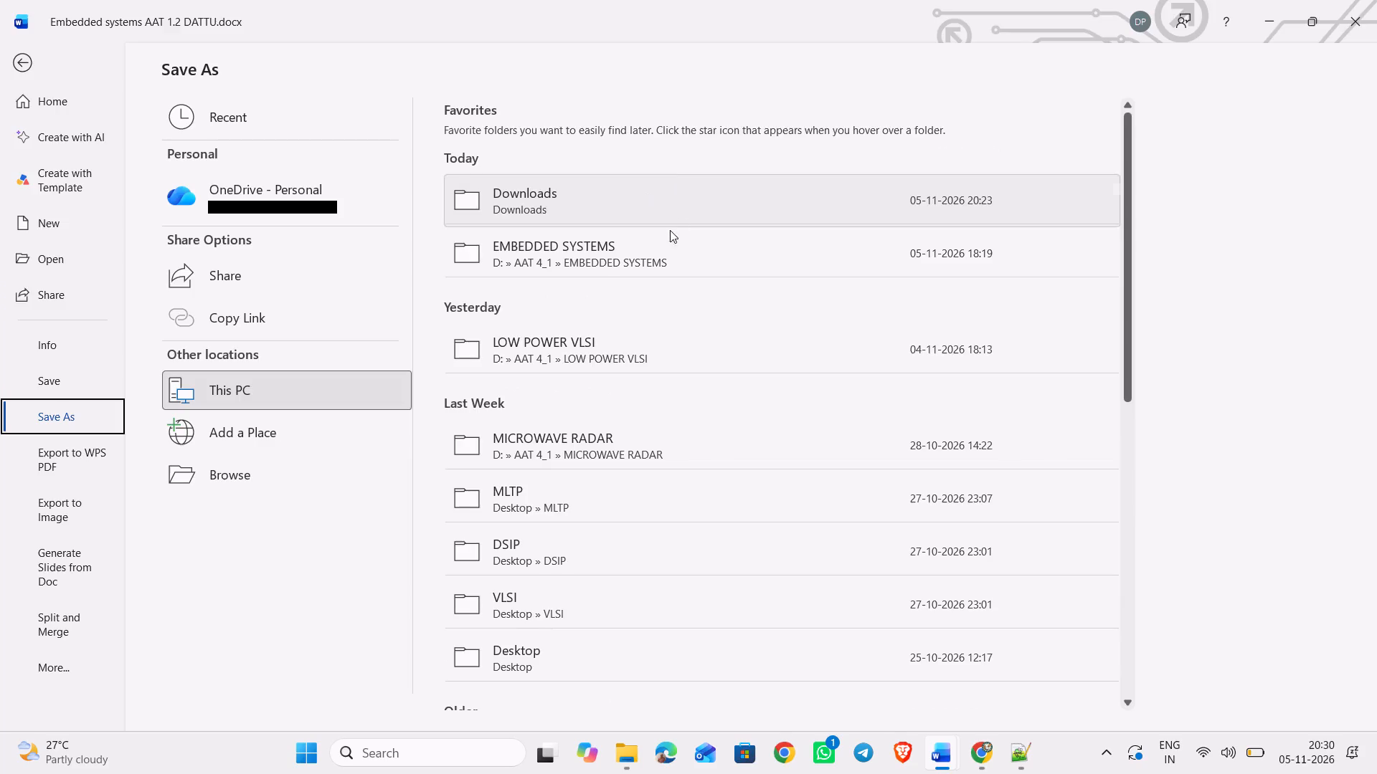
pyautogui.click(666, 237)
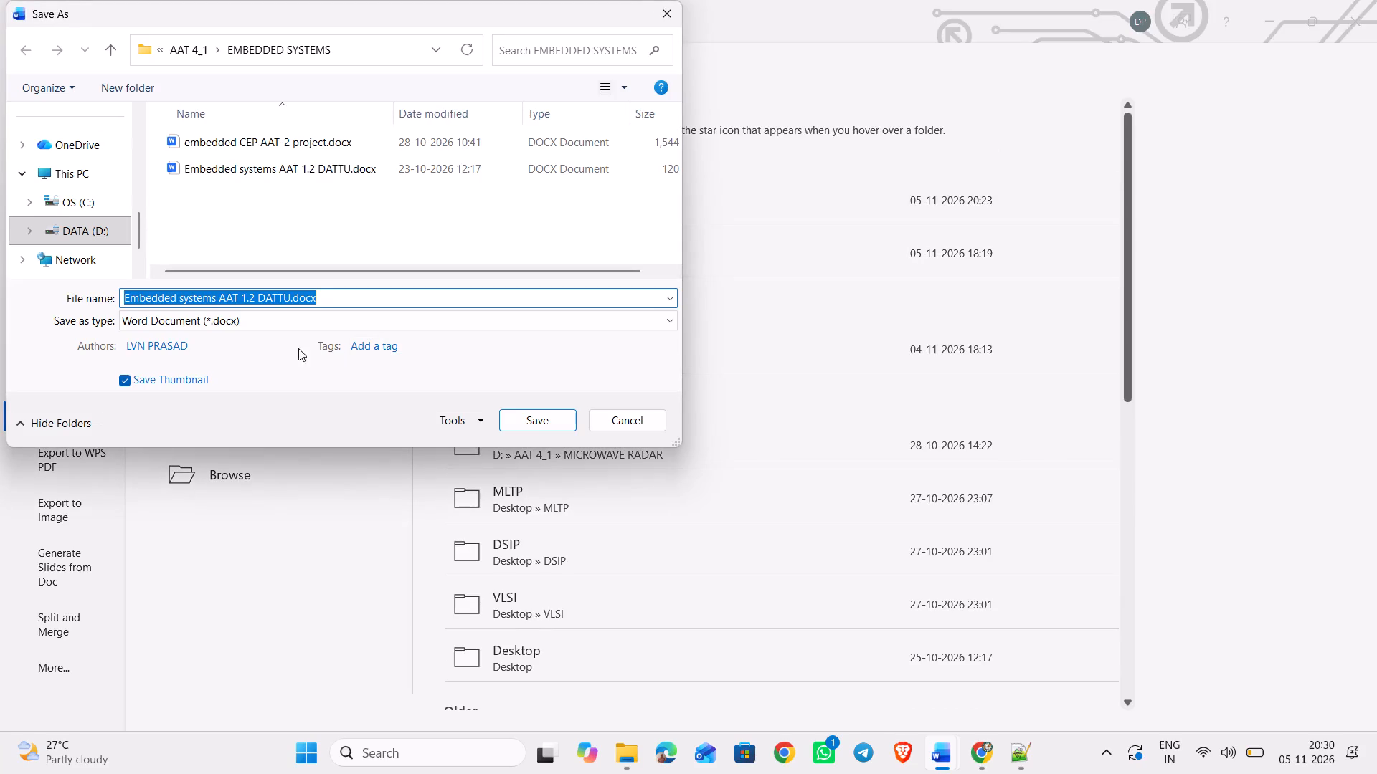
pyautogui.click(248, 292)
pyautogui.press('Left')
pyautogui.press('BackSpace')
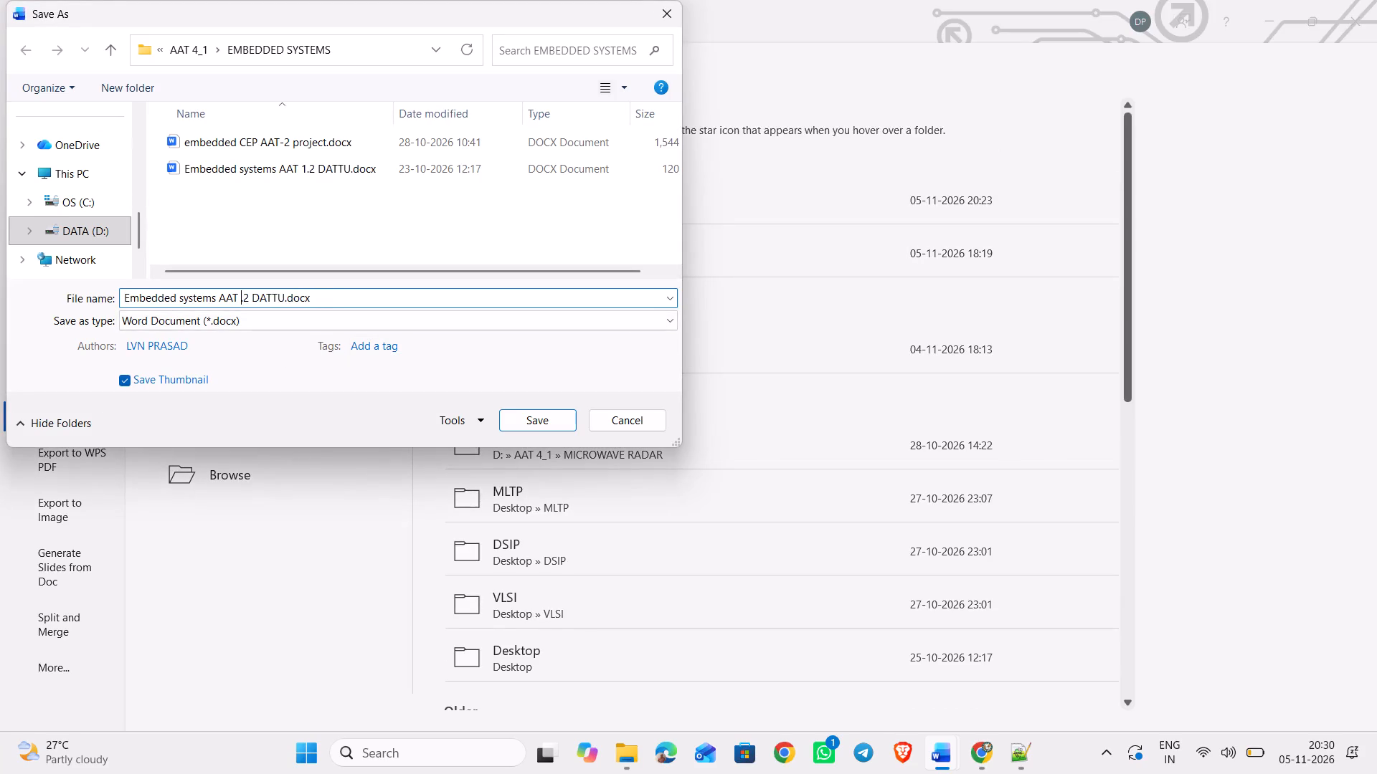
pyautogui.press('2')
pyautogui.press('Return')
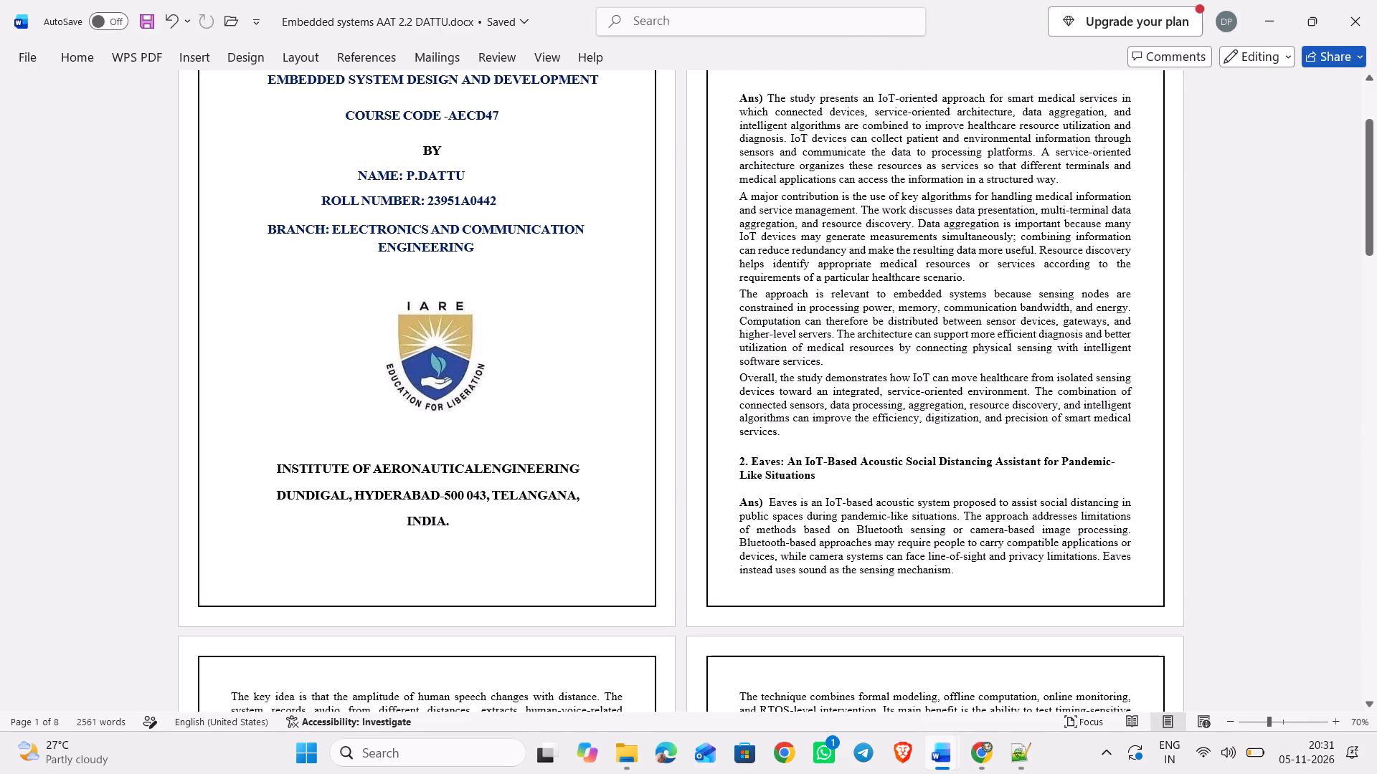
# Save the report as a PDF named "Embedded systems AAT 2.2 DATTU.pdf" in the EMBEDDED SYSTEMS folder.
pyautogui.click(31, 70)
pyautogui.click(64, 421)
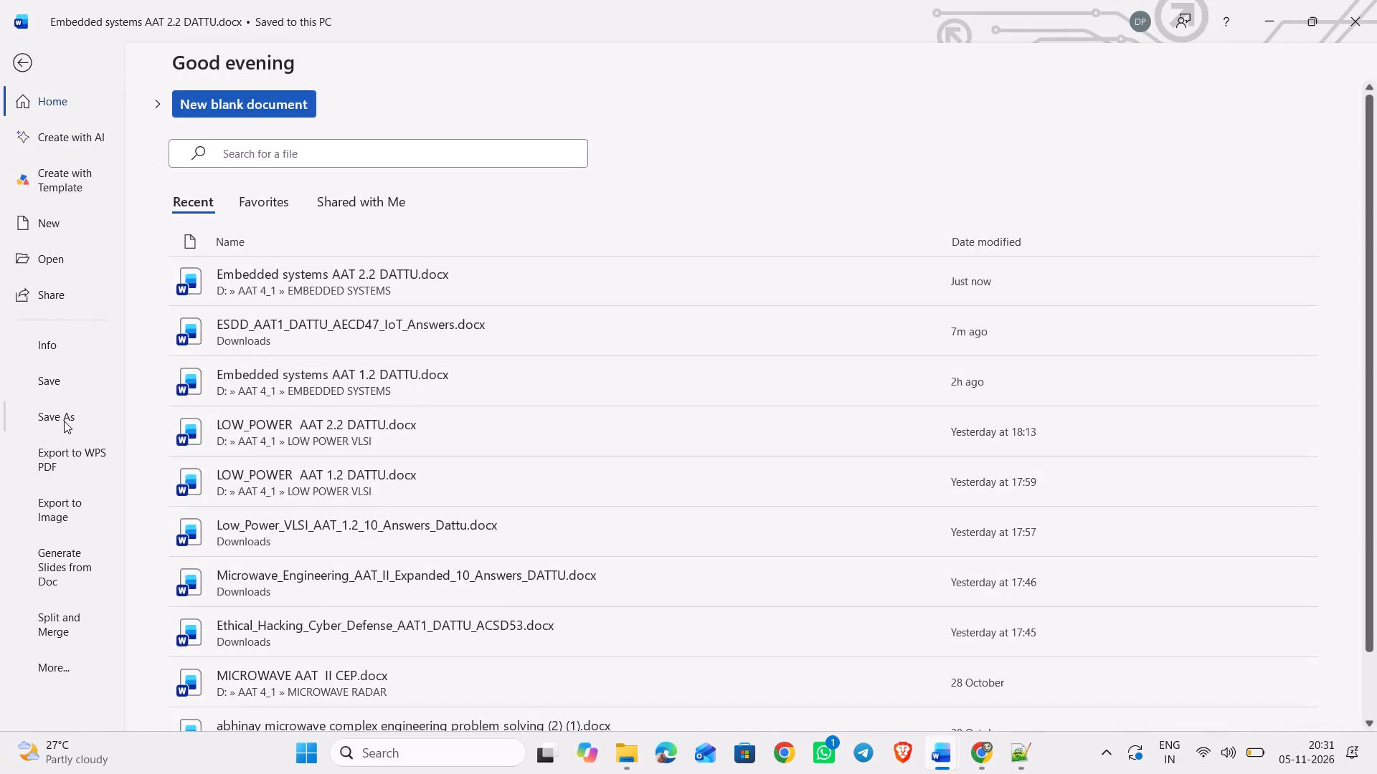
pyautogui.click(637, 193)
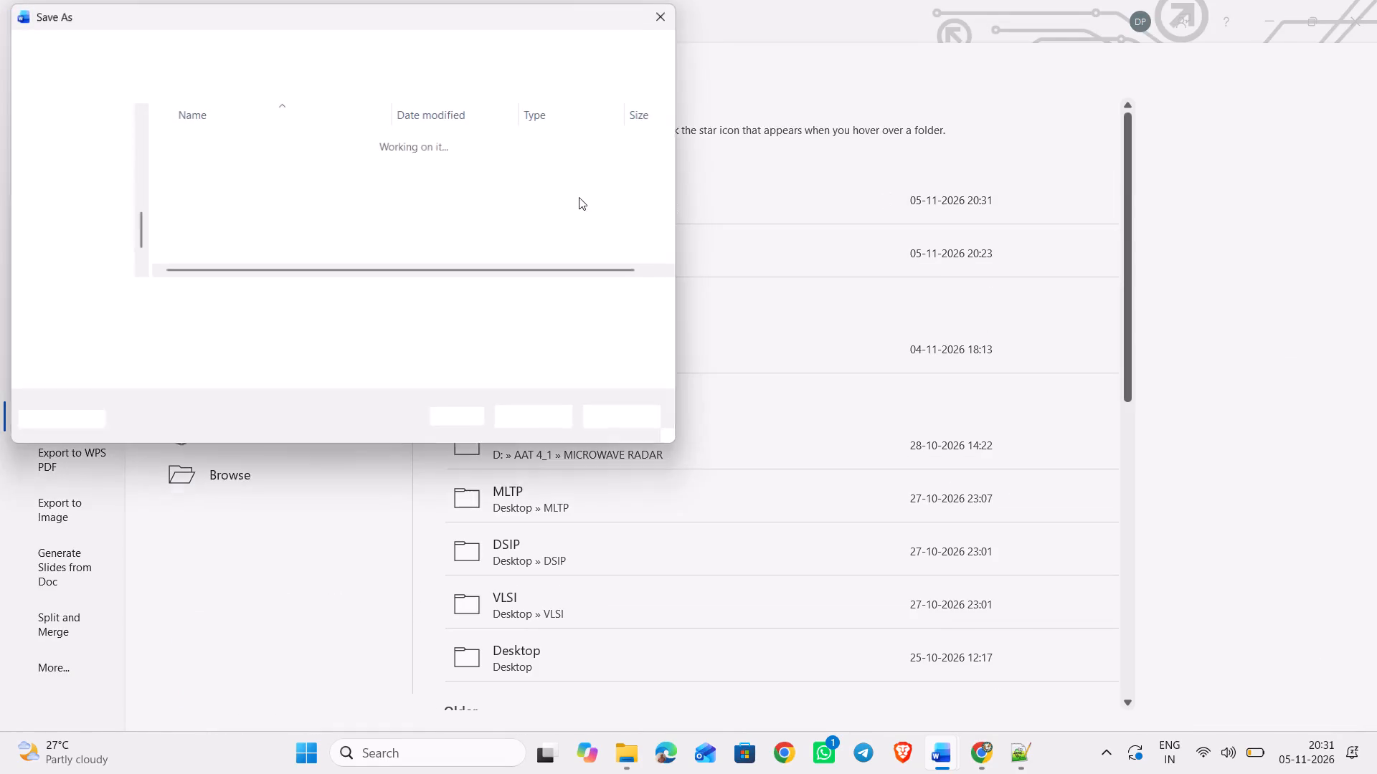
pyautogui.click(250, 312)
pyautogui.press('Down')
pyautogui.press('Down')
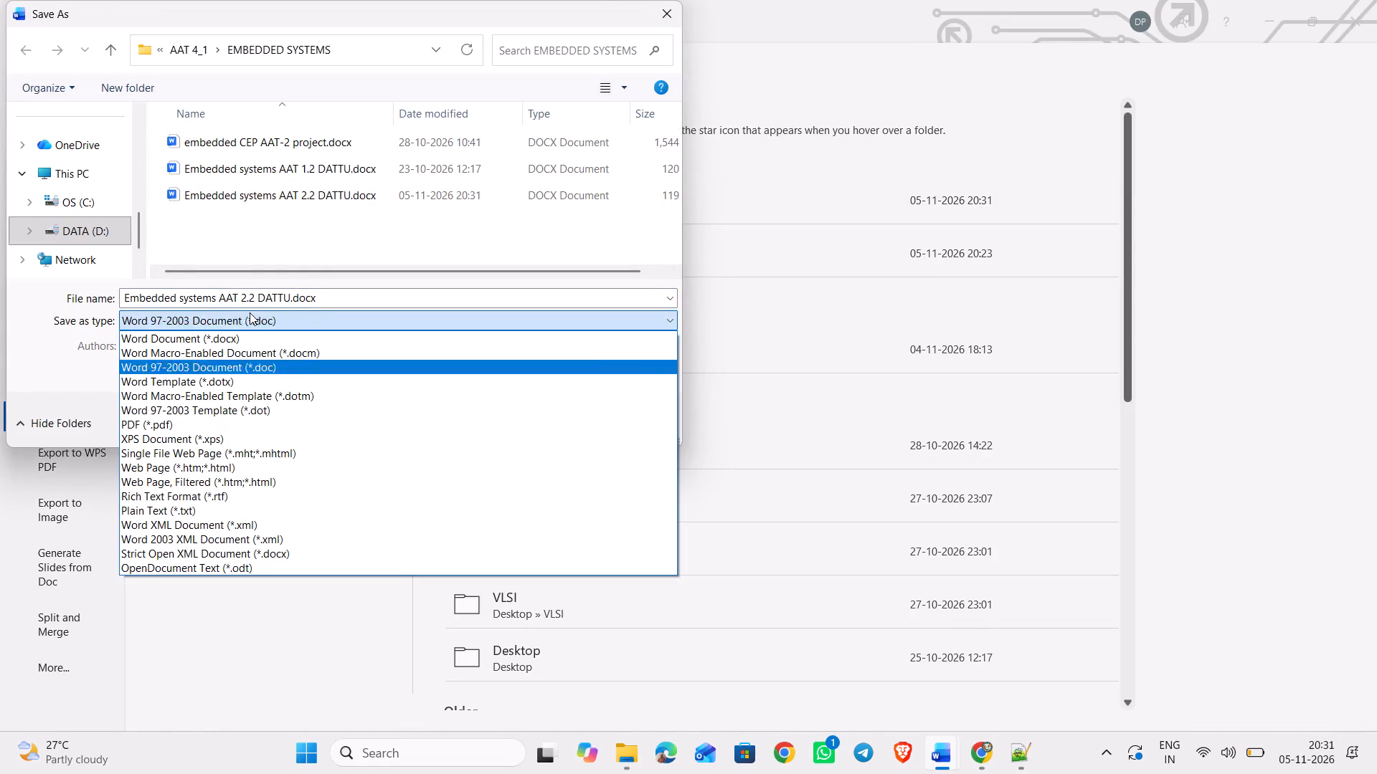
pyautogui.press('Down')
pyautogui.press('Down')
pyautogui.press('Down')
pyautogui.press('Down')
pyautogui.press('Return')
pyautogui.press('Tab')
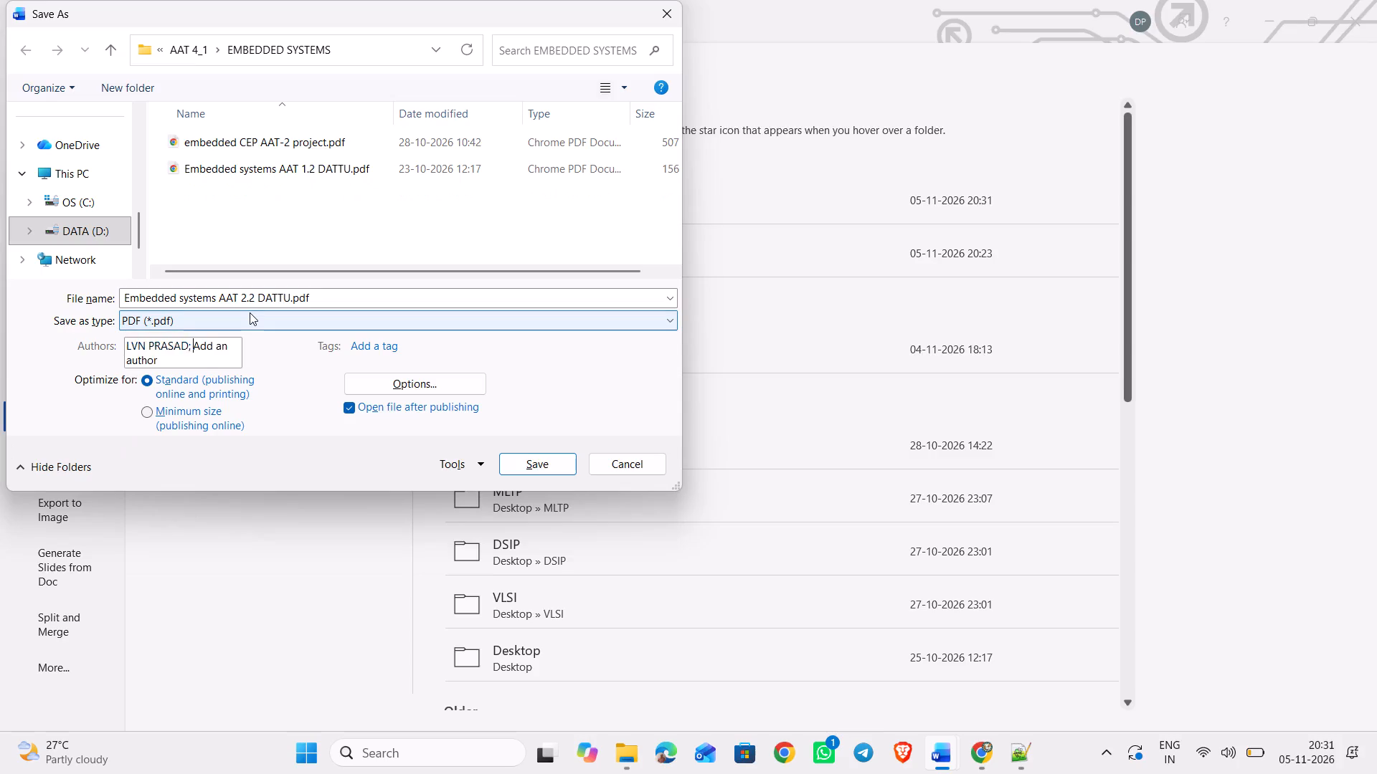
pyautogui.press('Tab')
pyautogui.press('Tab')
pyautogui.press('Tab')
pyautogui.press('Tab')
pyautogui.press('Tab')
pyautogui.press('Tab')
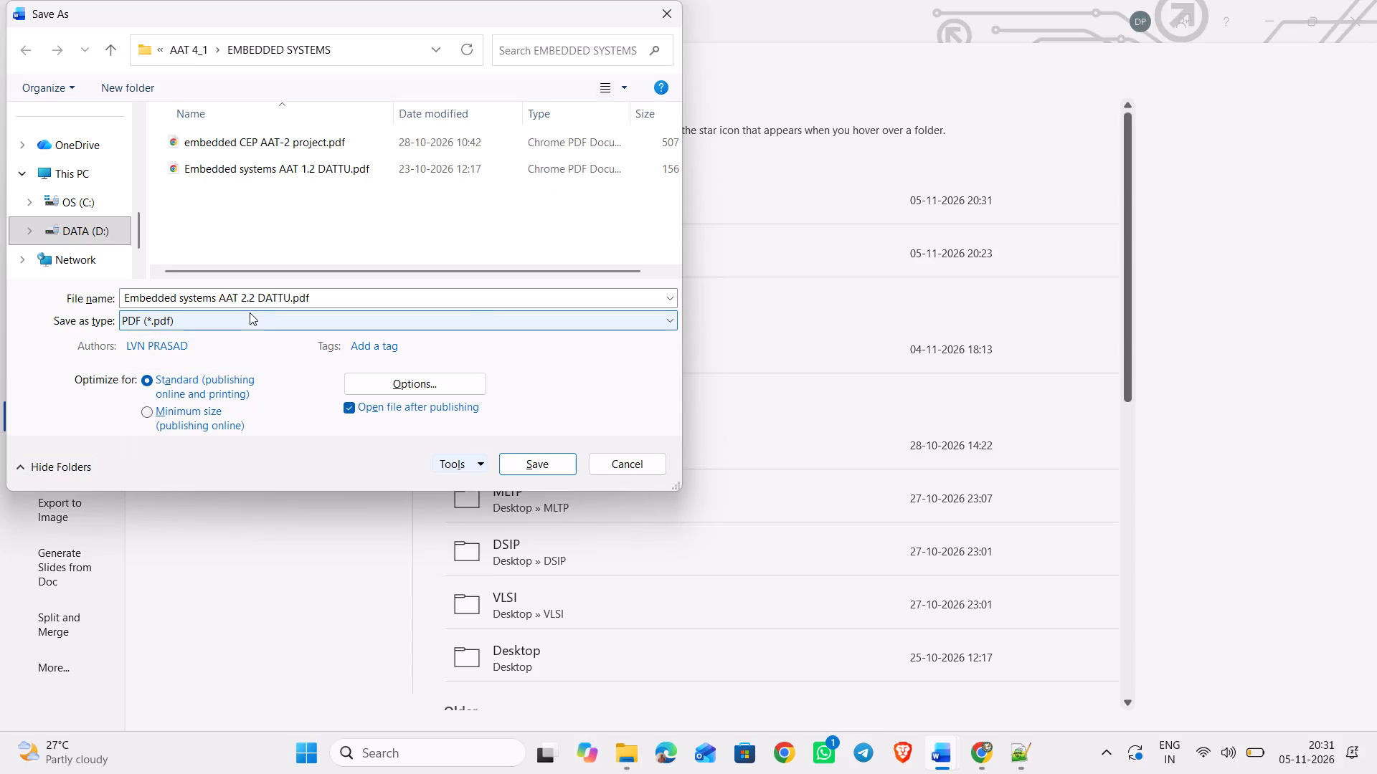
pyautogui.press('Tab')
pyautogui.press('Return')
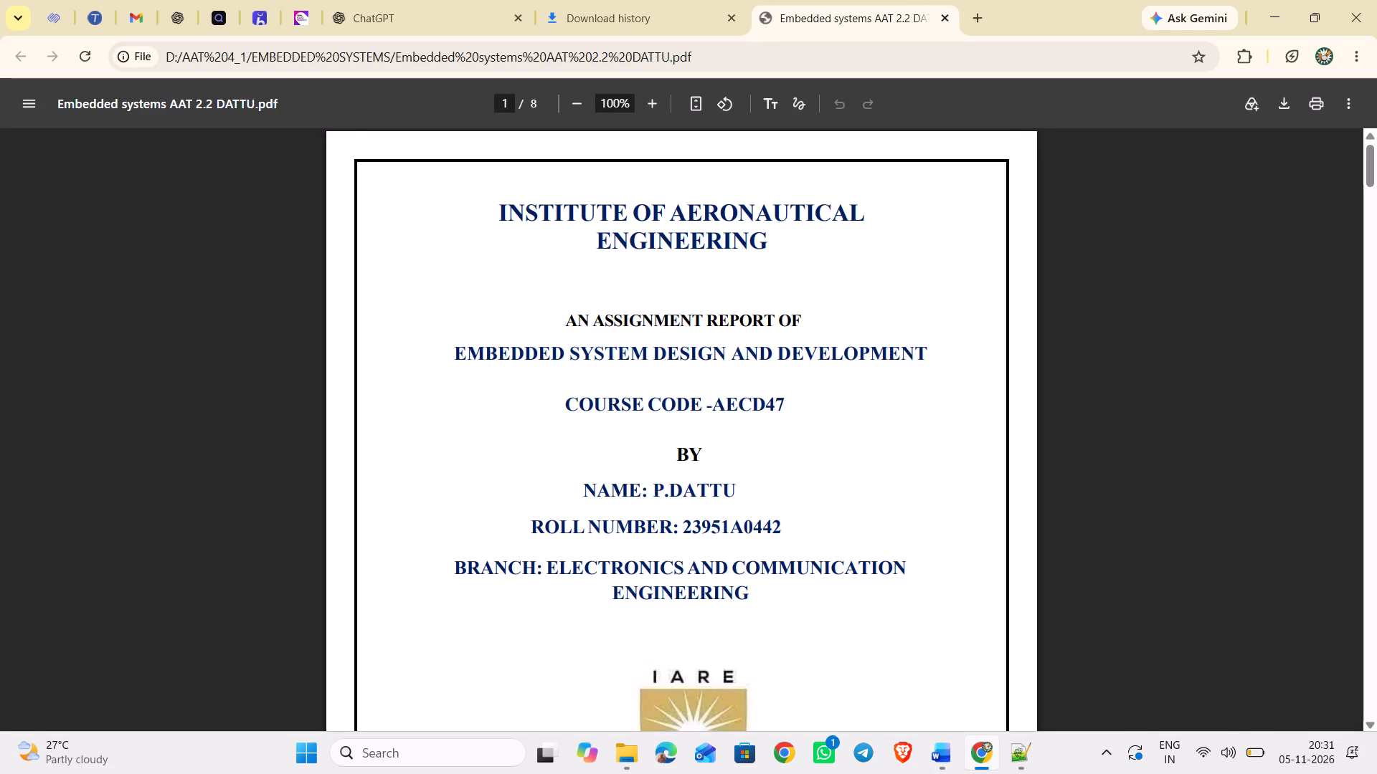
# Review all pages of the exported Embedded systems AAT 2.2 PDF for layout and page breaks.
pyautogui.scroll(-5, 619, 348)
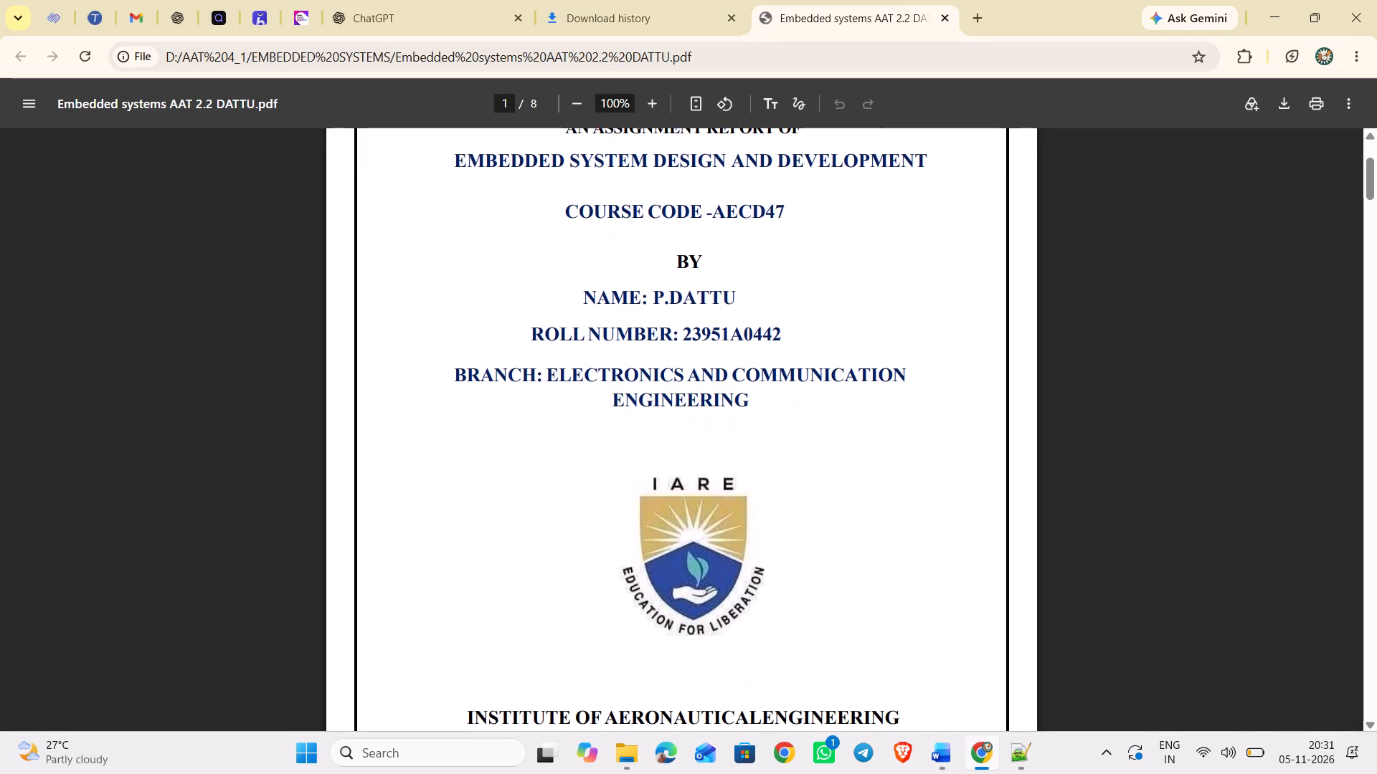
pyautogui.scroll(-6, 619, 348)
pyautogui.hscroll(1, 619, 348)
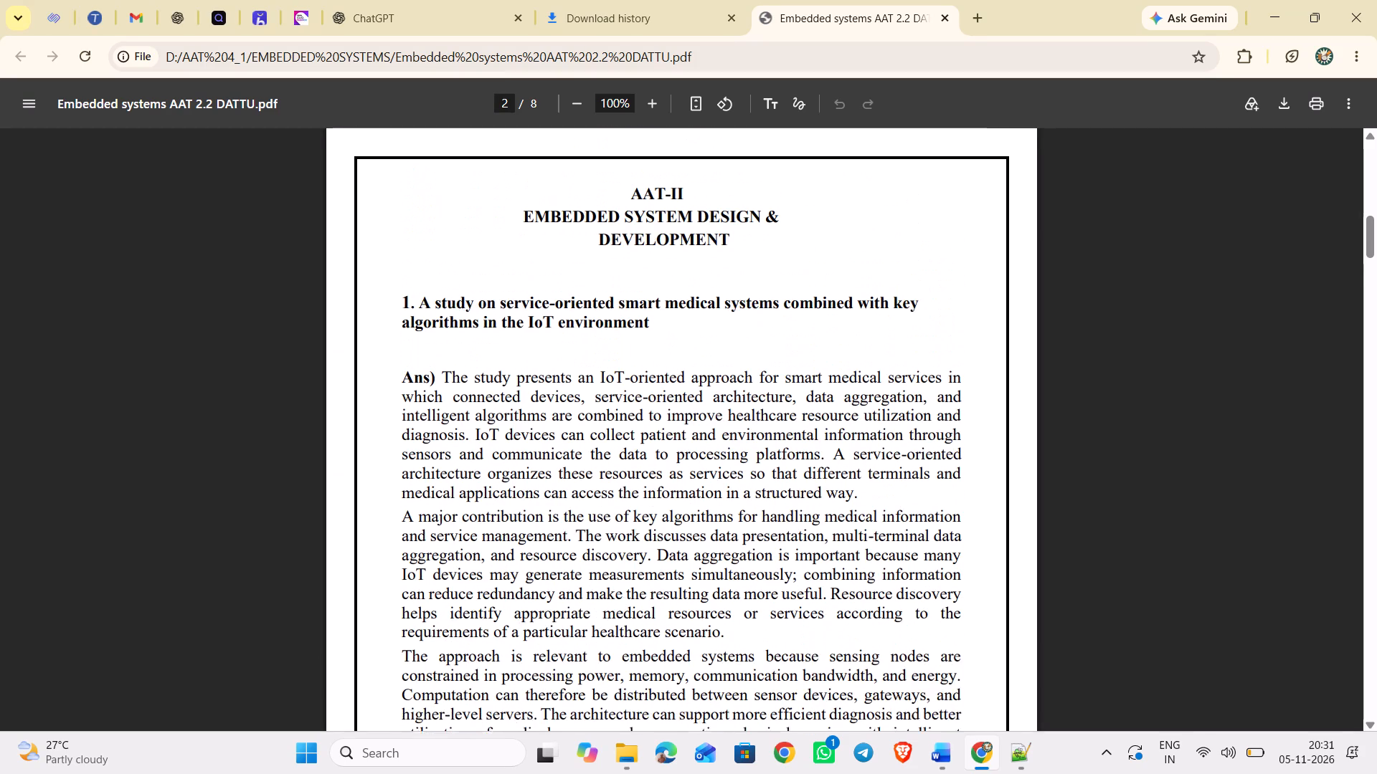
pyautogui.hscroll(2, 619, 348)
pyautogui.scroll(-2, 619, 348)
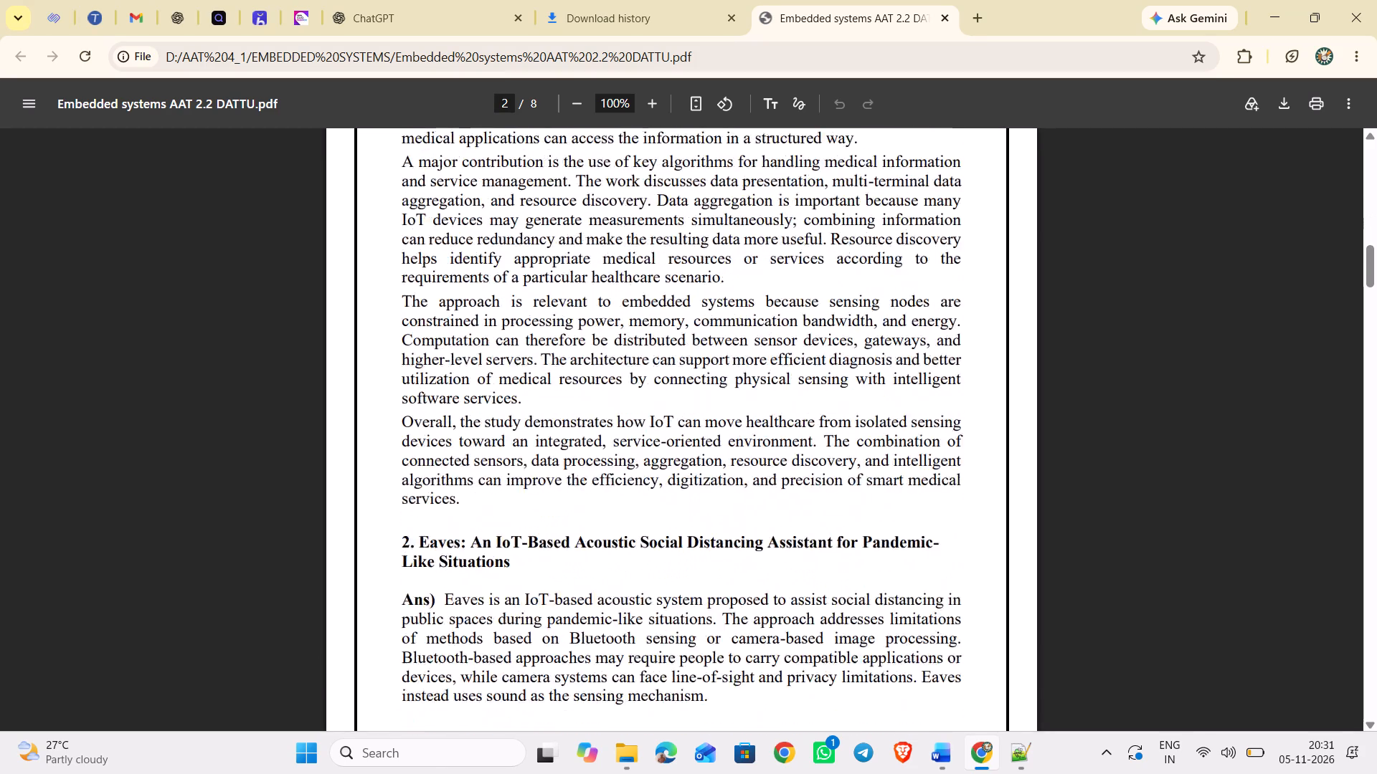
pyautogui.scroll(-10, 619, 348)
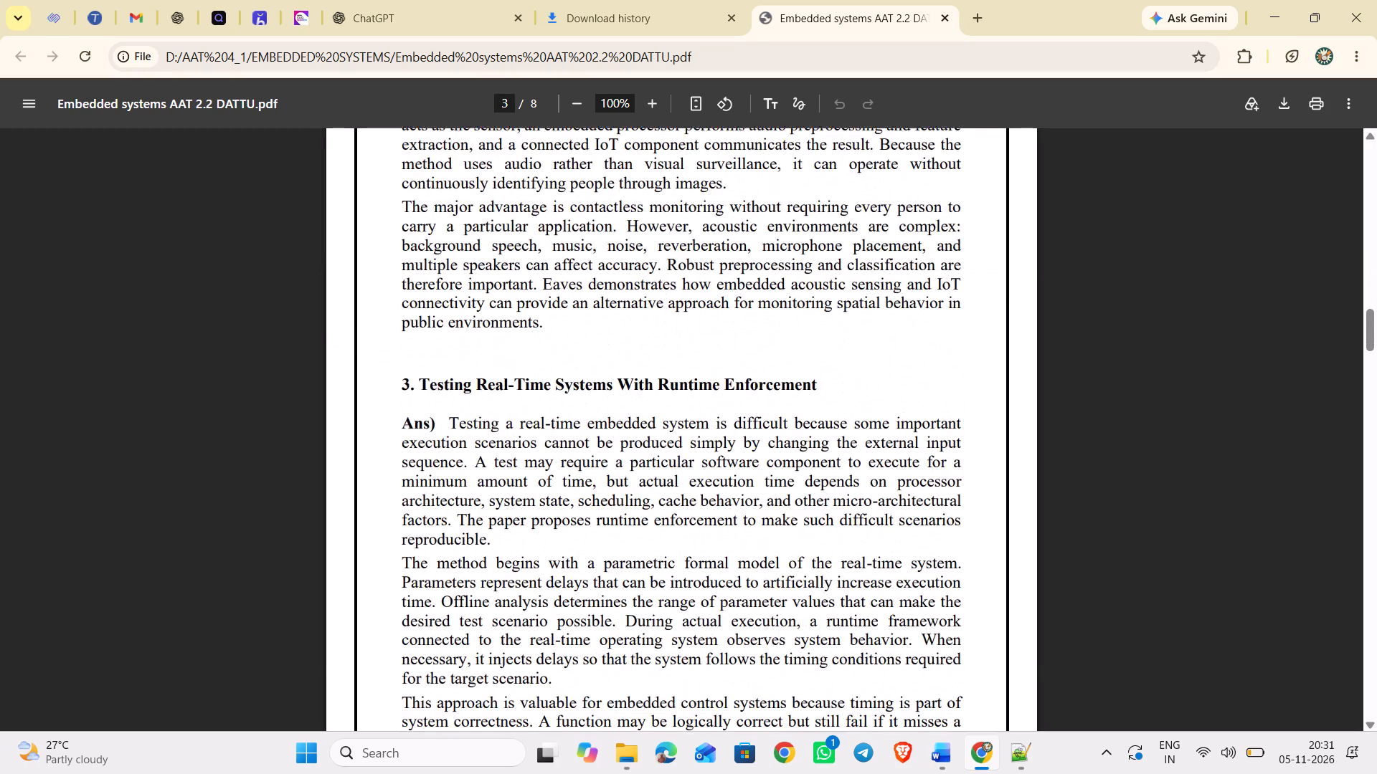
pyautogui.scroll(-10, 619, 348)
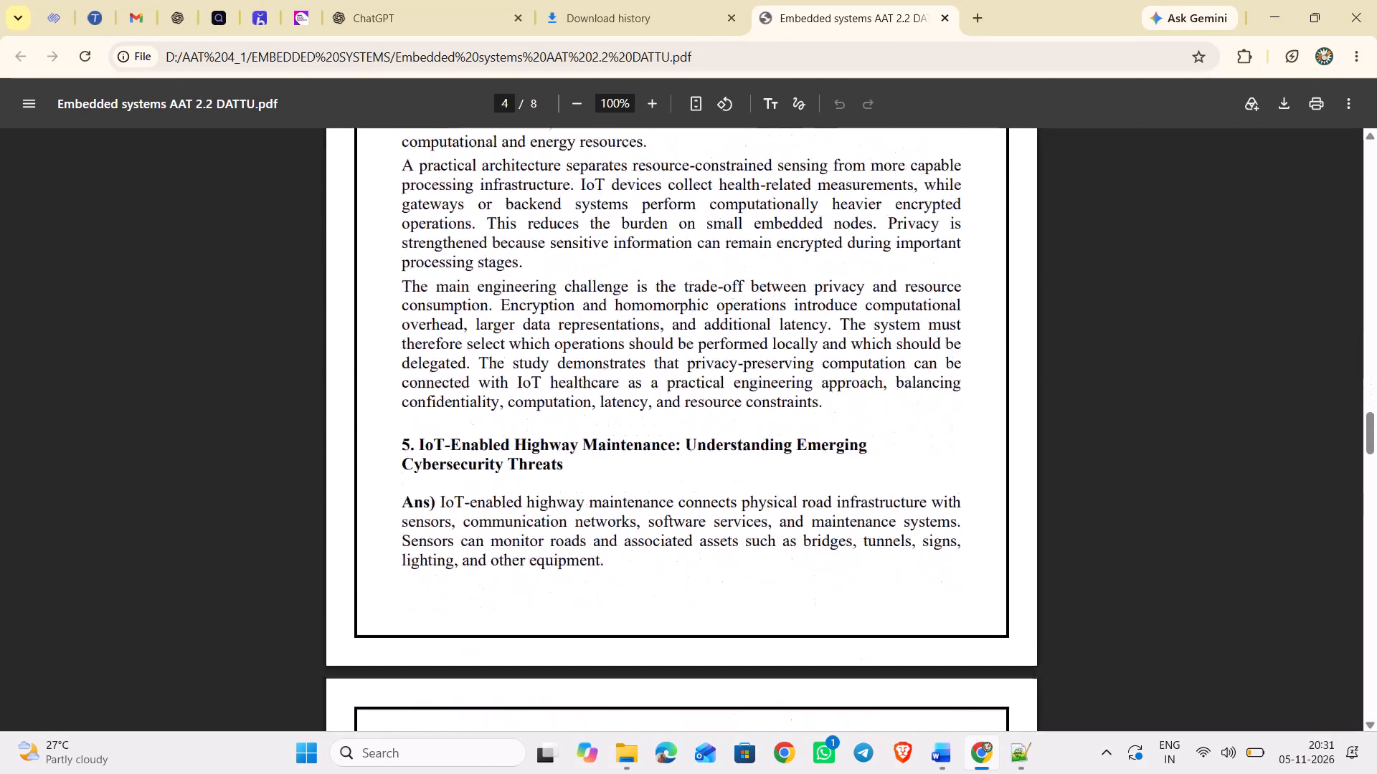
pyautogui.scroll(-9, 619, 348)
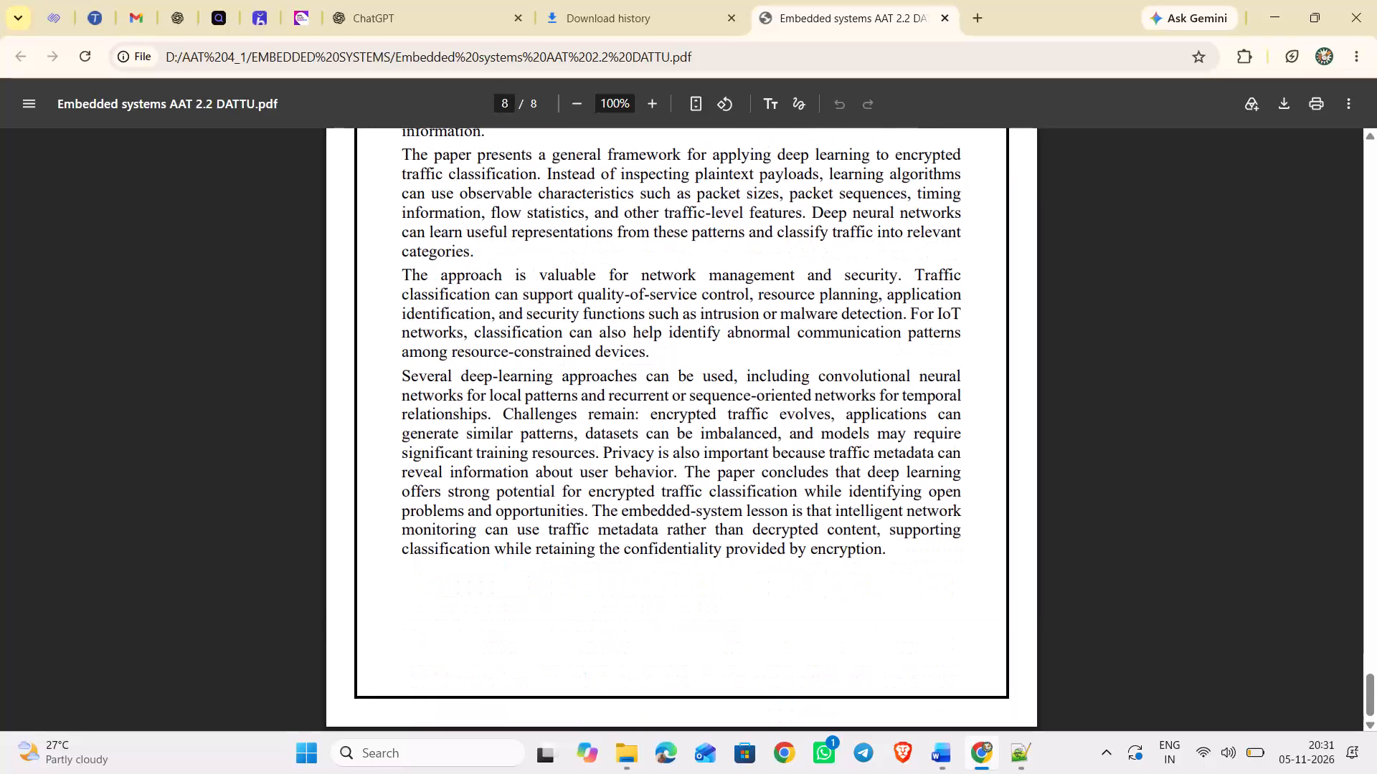
pyautogui.scroll(-2, 619, 348)
pyautogui.scroll(10, 619, 348)
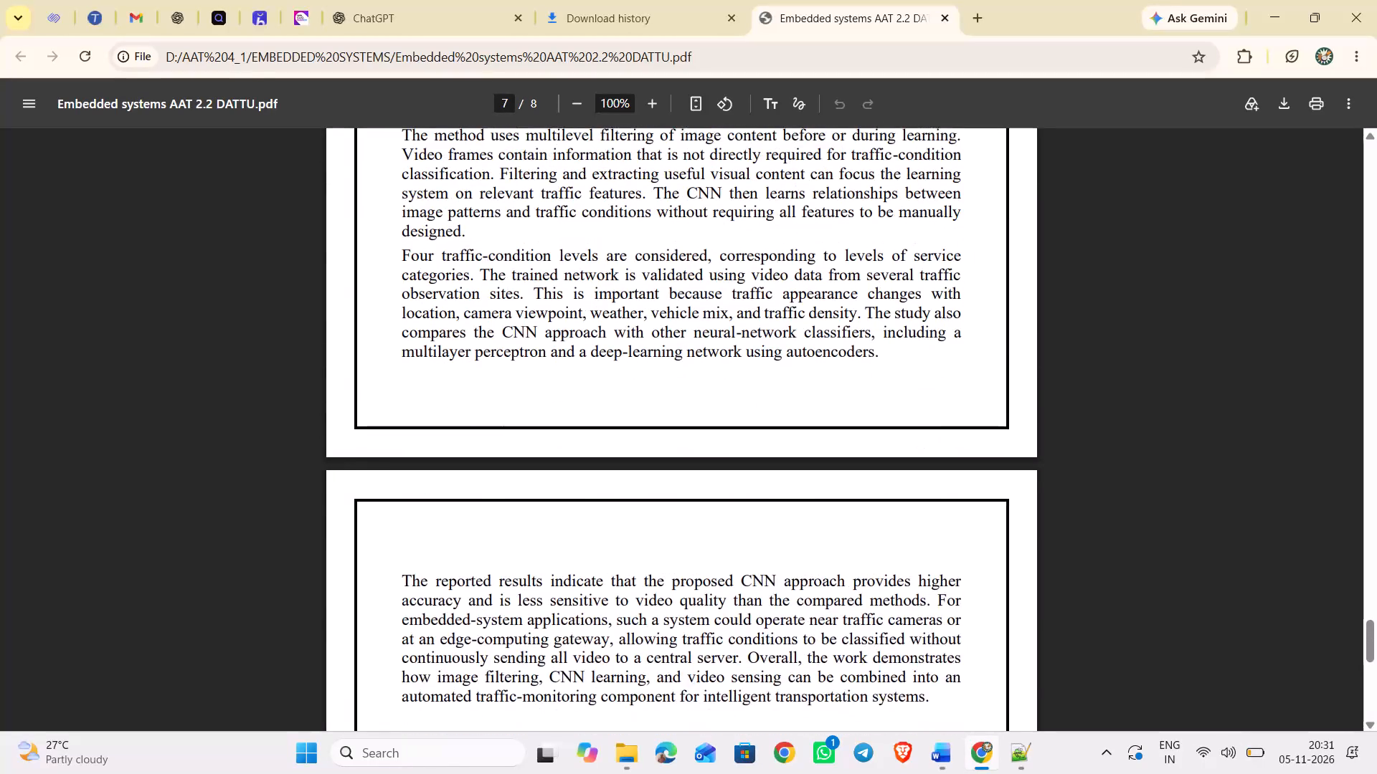
pyautogui.scroll(2, 619, 348)
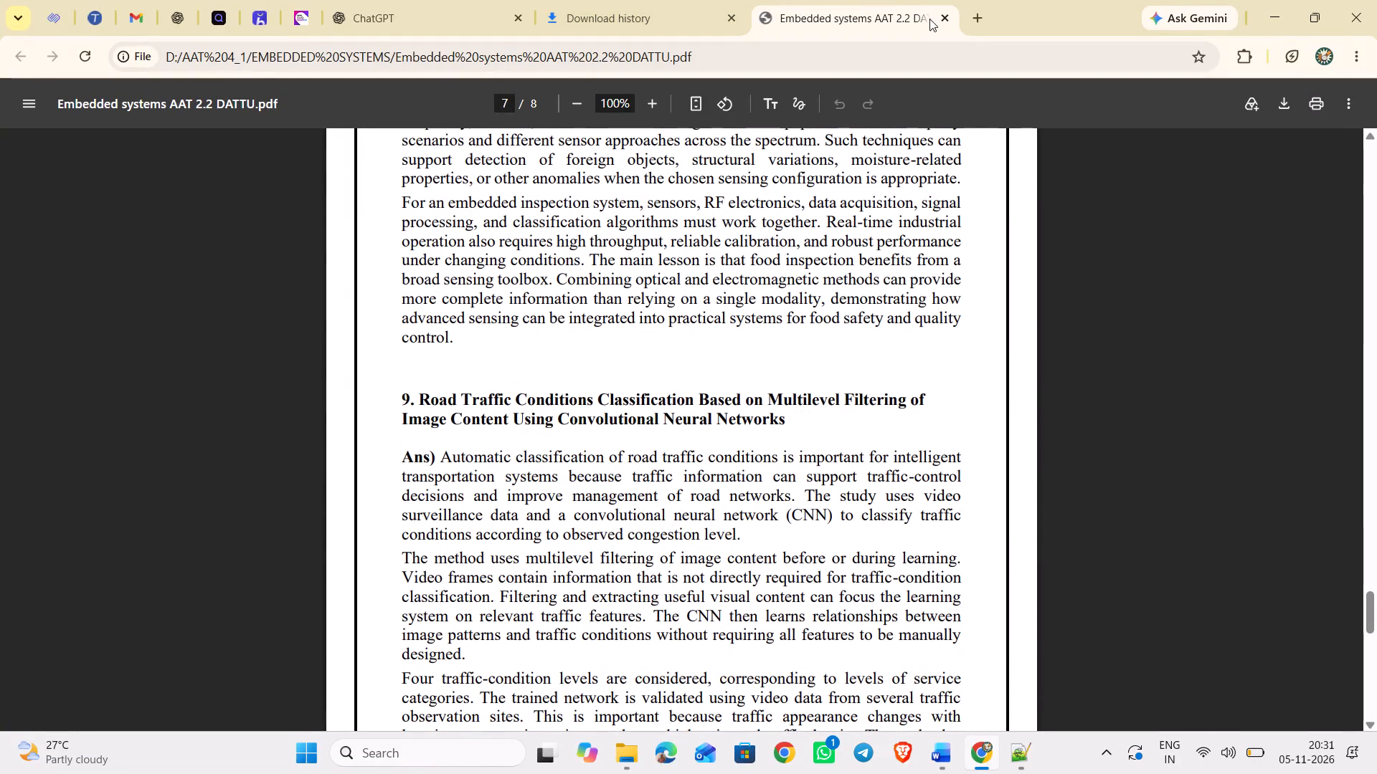
# Close the PDF preview, both open Word reports and the EMBEDDED SYSTEMS folder window.
pyautogui.click(945, 19)
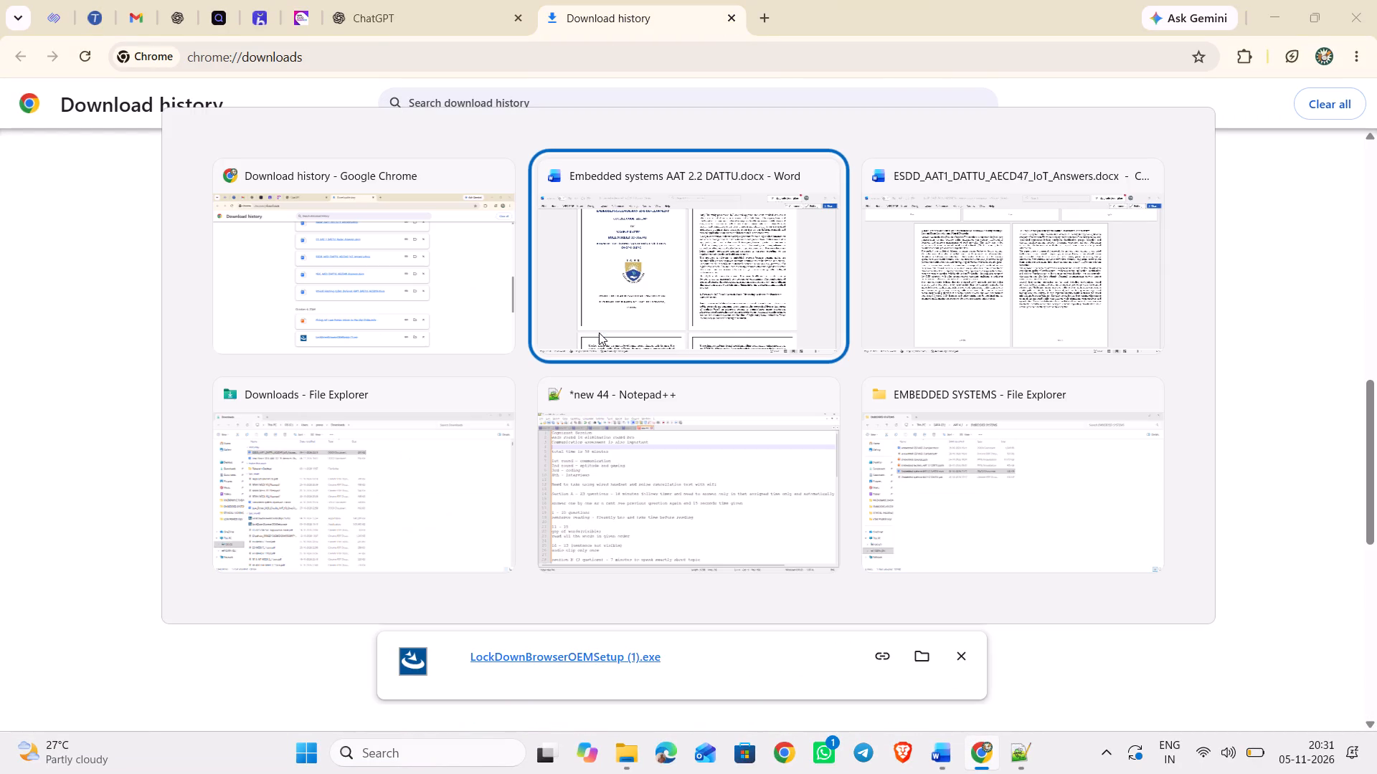
pyautogui.press('Delete')
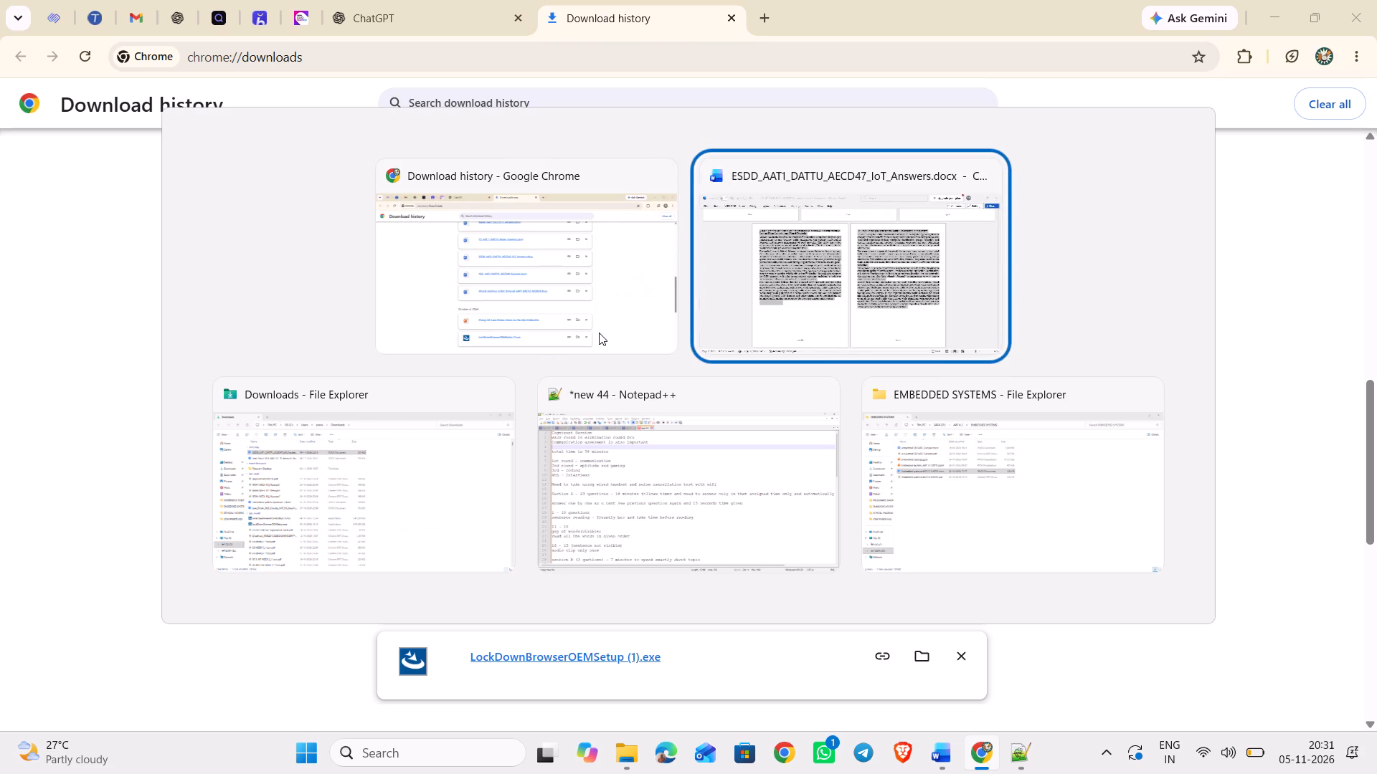
pyautogui.press('Delete')
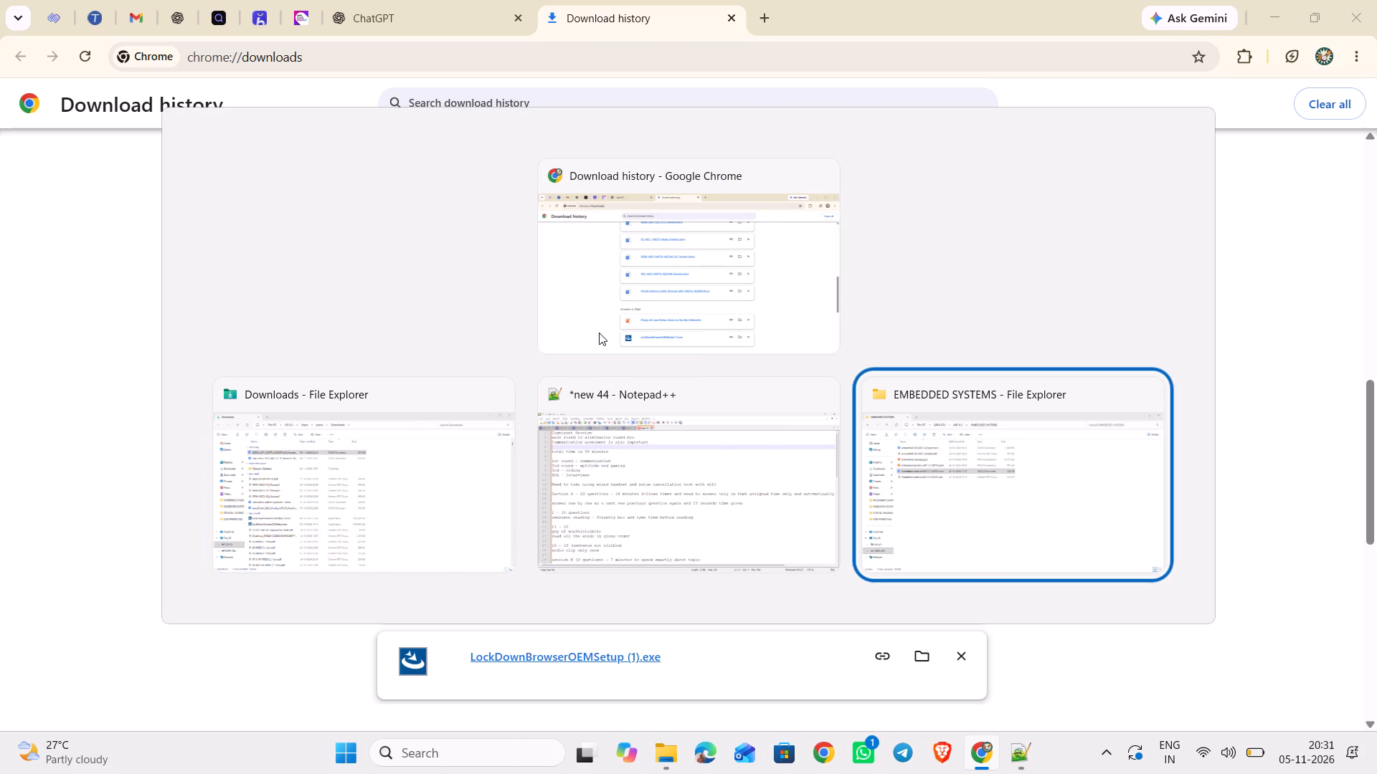
pyautogui.press('Delete')
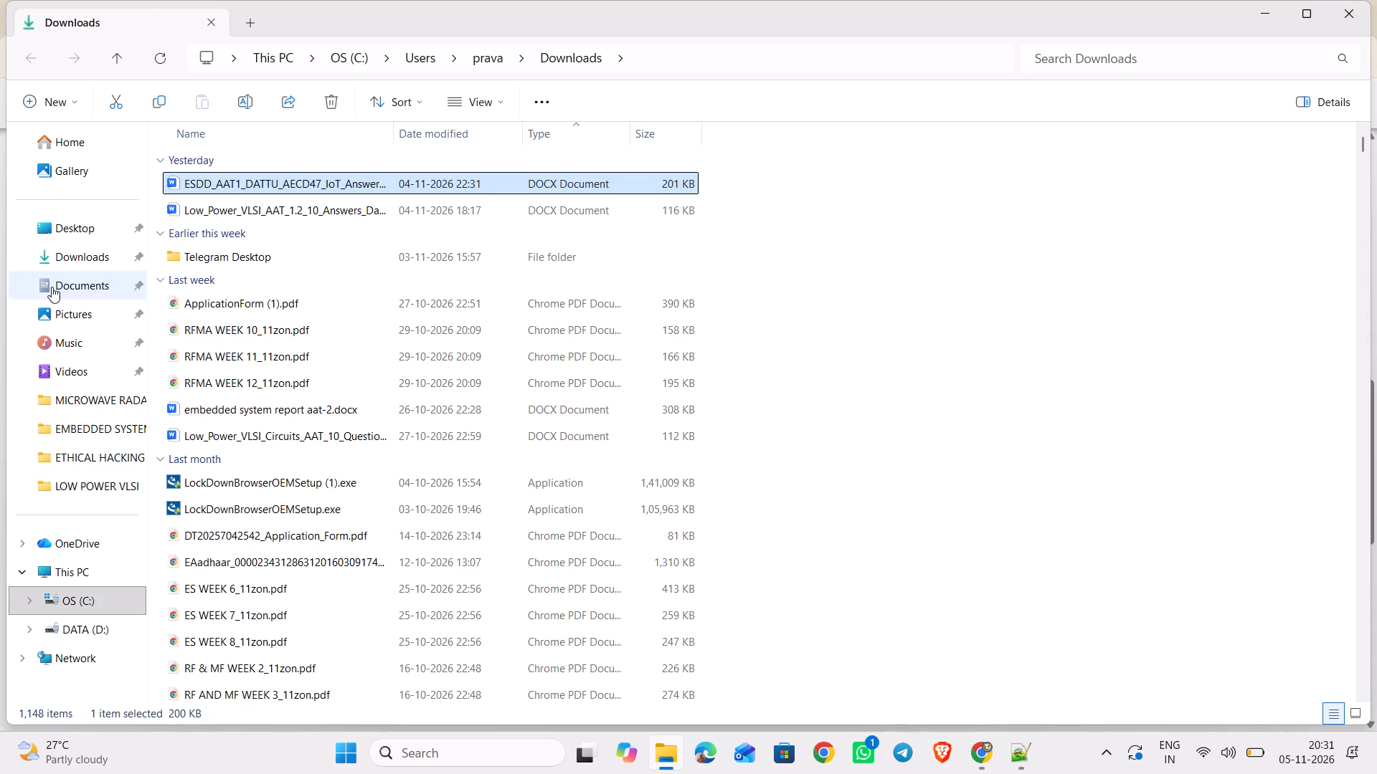
# In the AAT 4_1 folder on DATA (D:), rename the EMBEDDED SYSTEMS folder as "EMBEDDED SYSTEMS DONE".
pyautogui.doubleClick(85, 405)
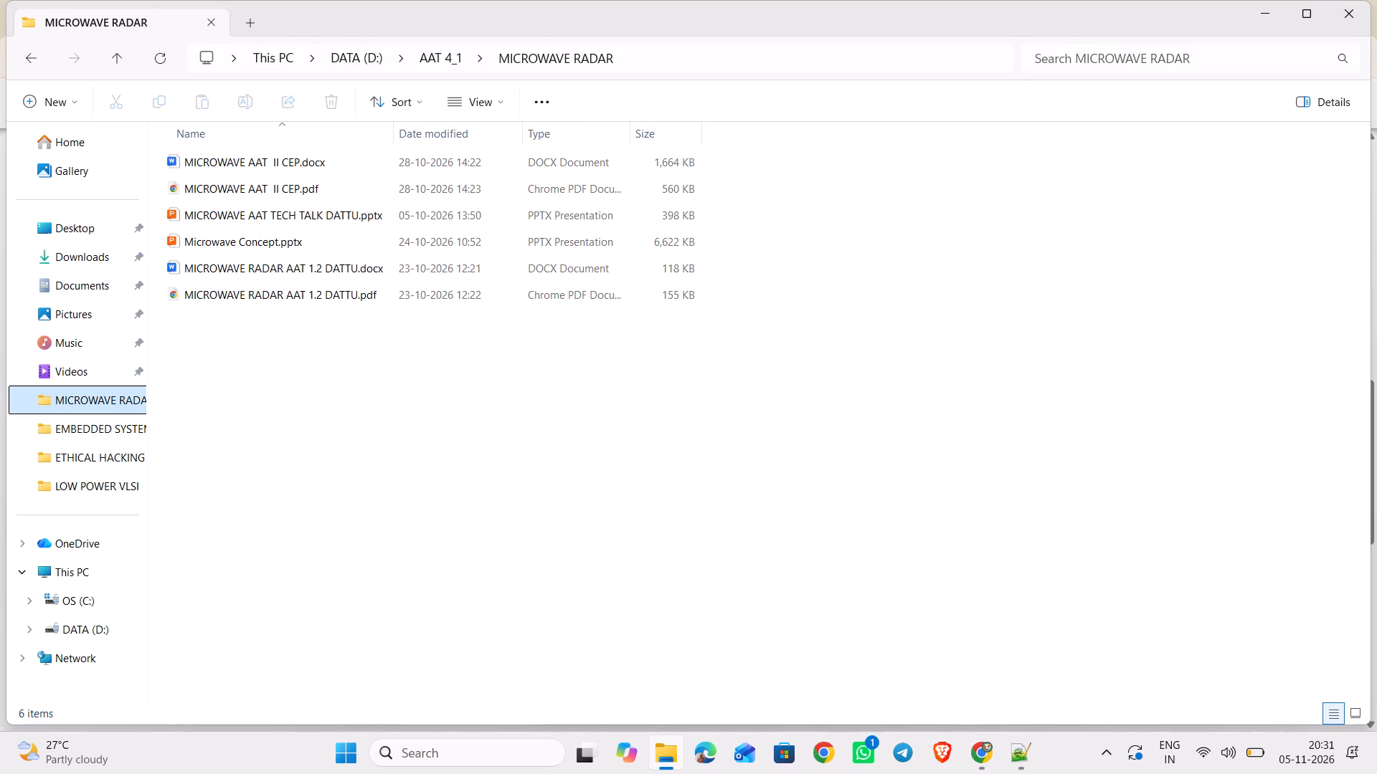
pyautogui.click(443, 56)
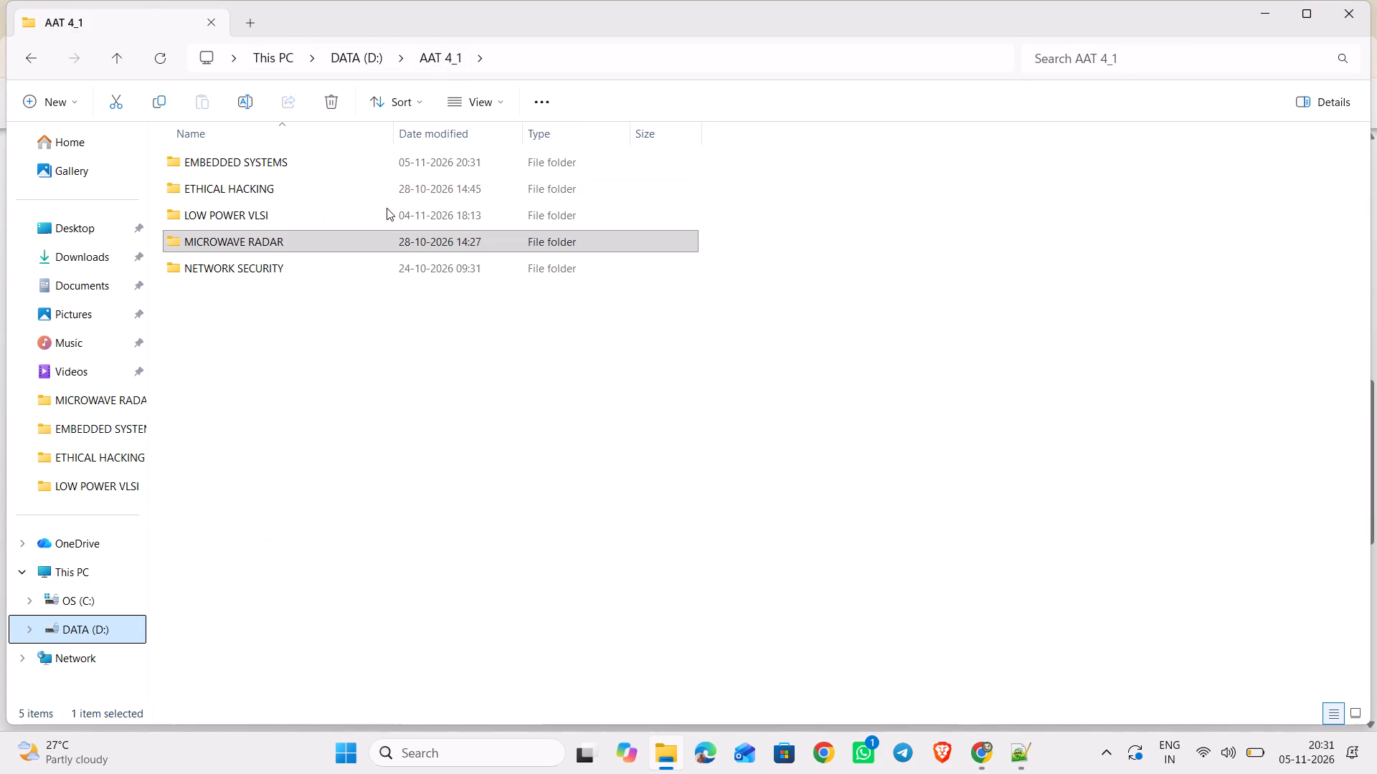
pyautogui.doubleClick(320, 163)
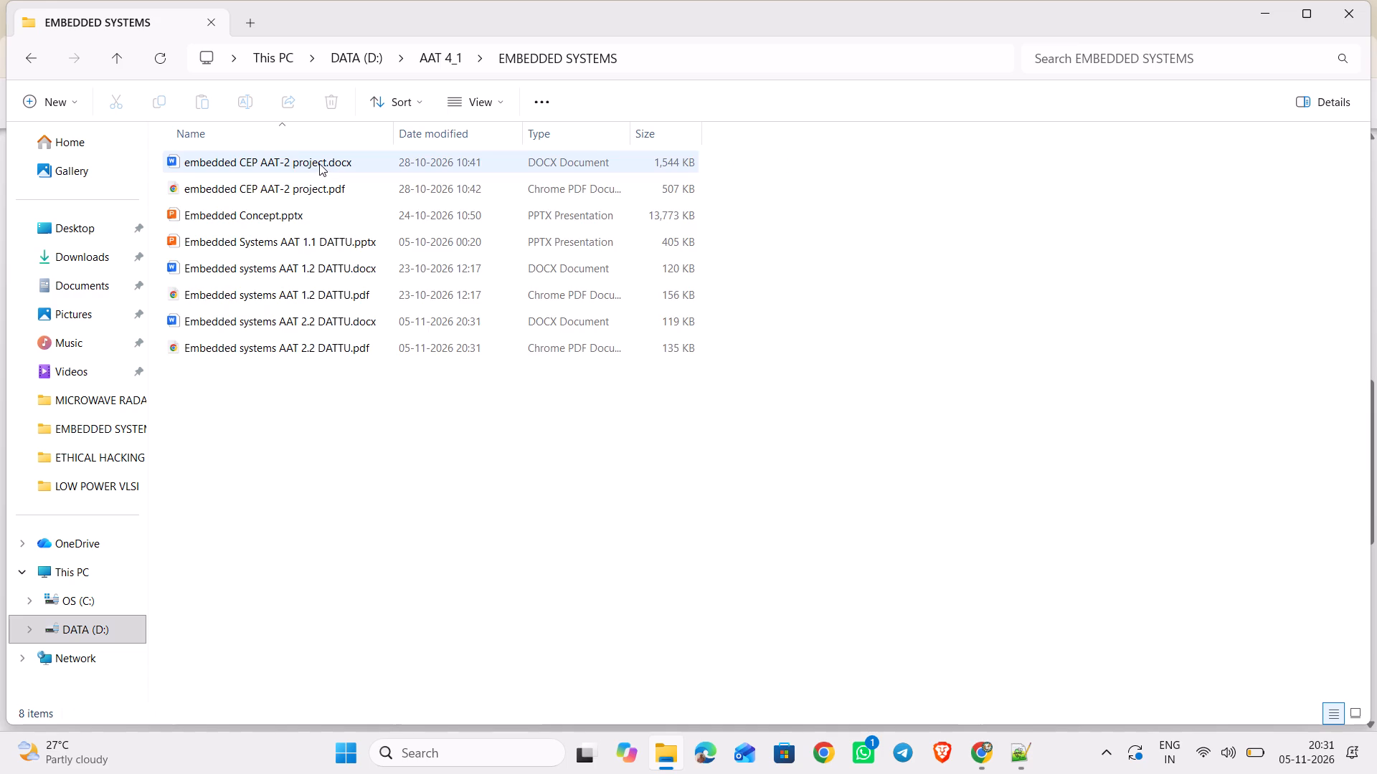
pyautogui.click(117, 57)
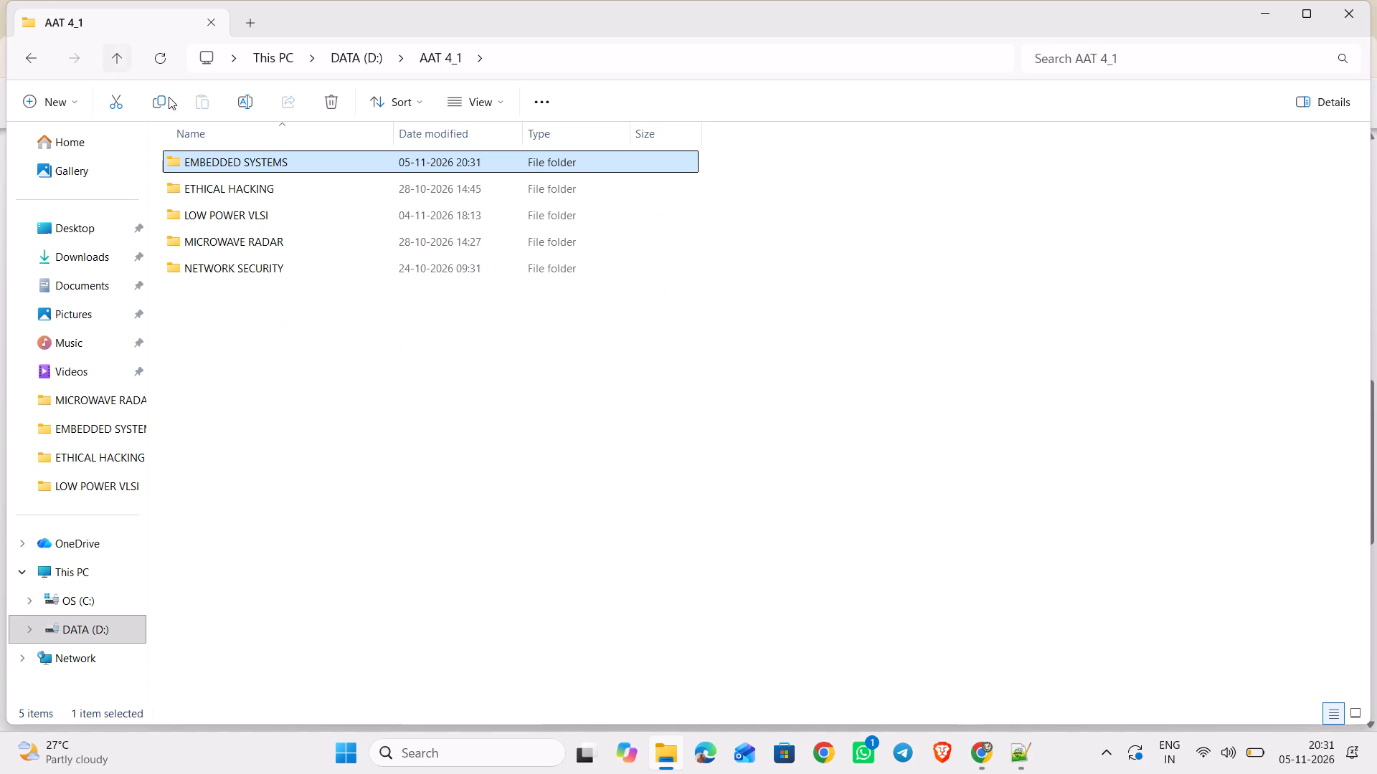
pyautogui.click(273, 161)
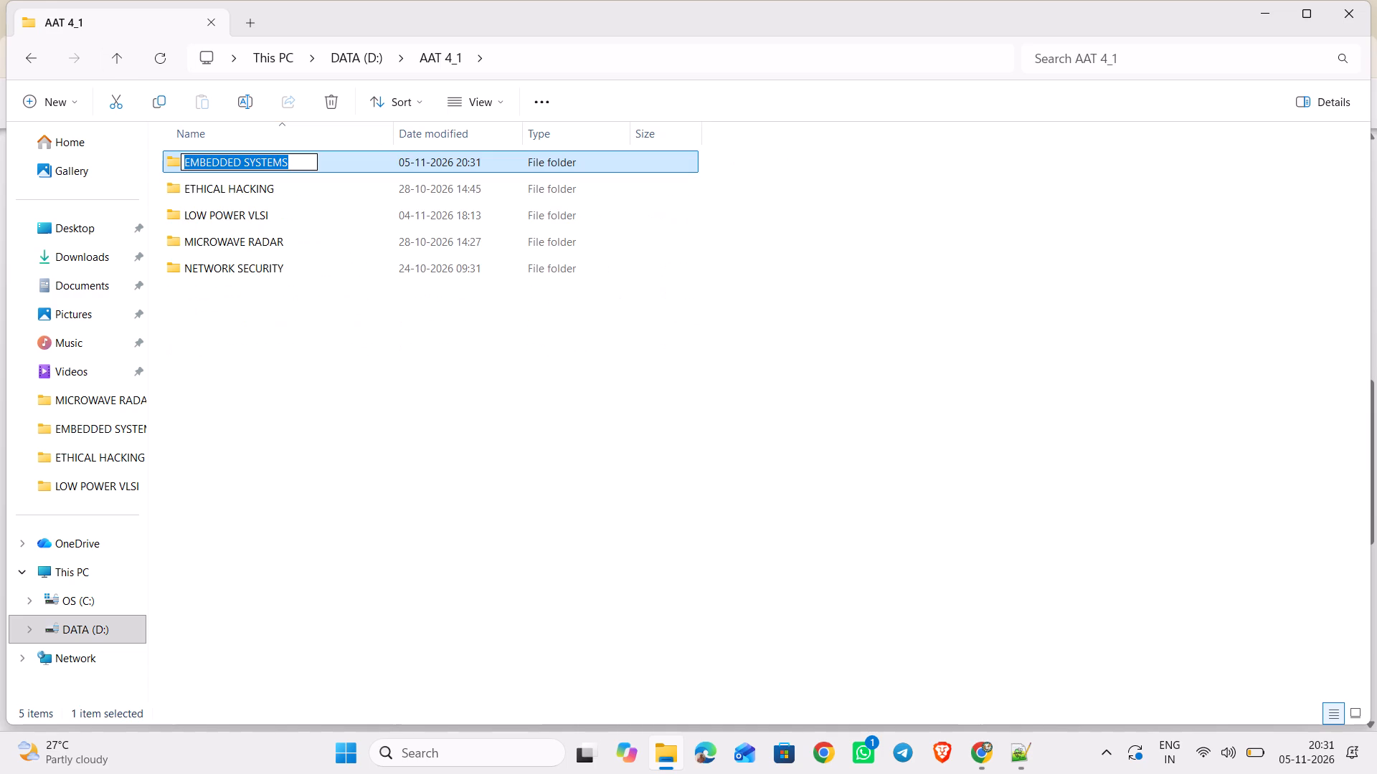
pyautogui.press('Right')
pyautogui.press('space')
pyautogui.write('DONE')
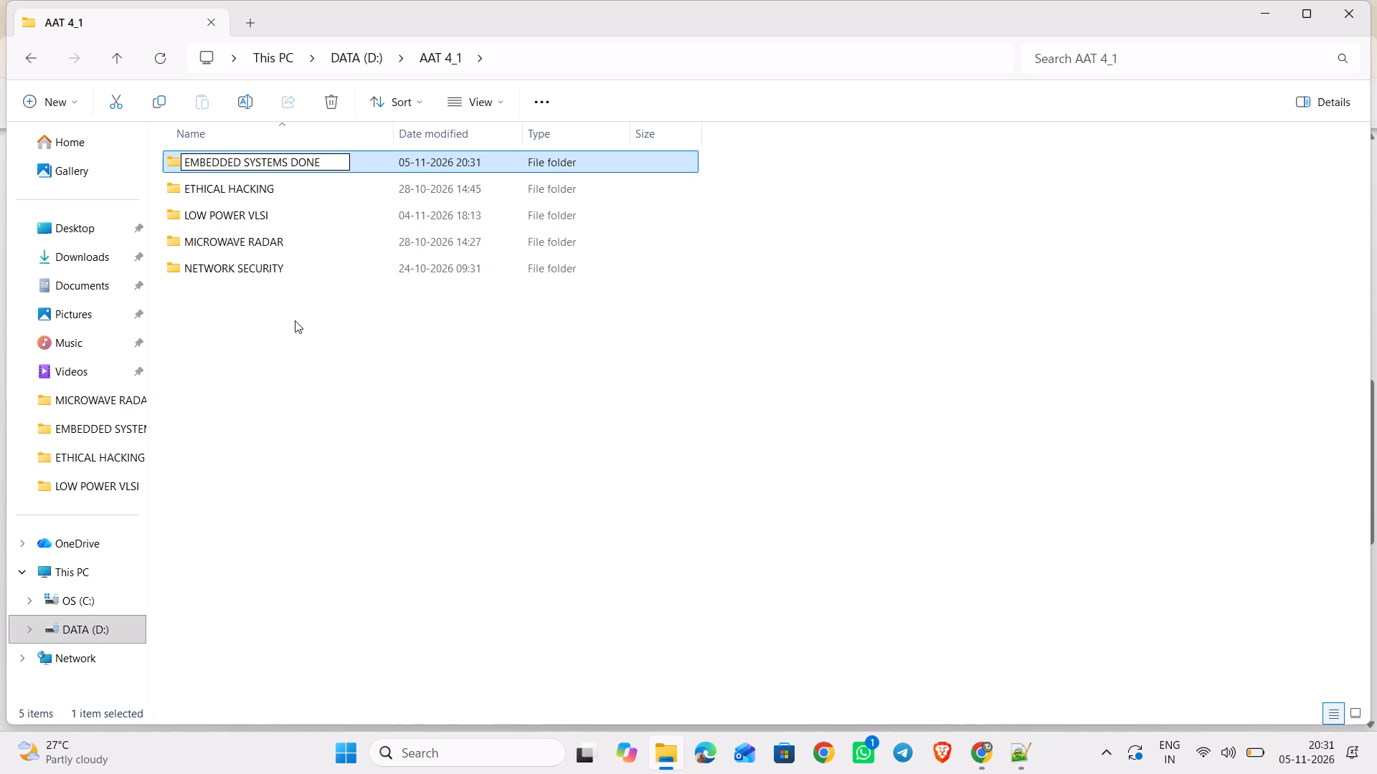
pyautogui.click(295, 320)
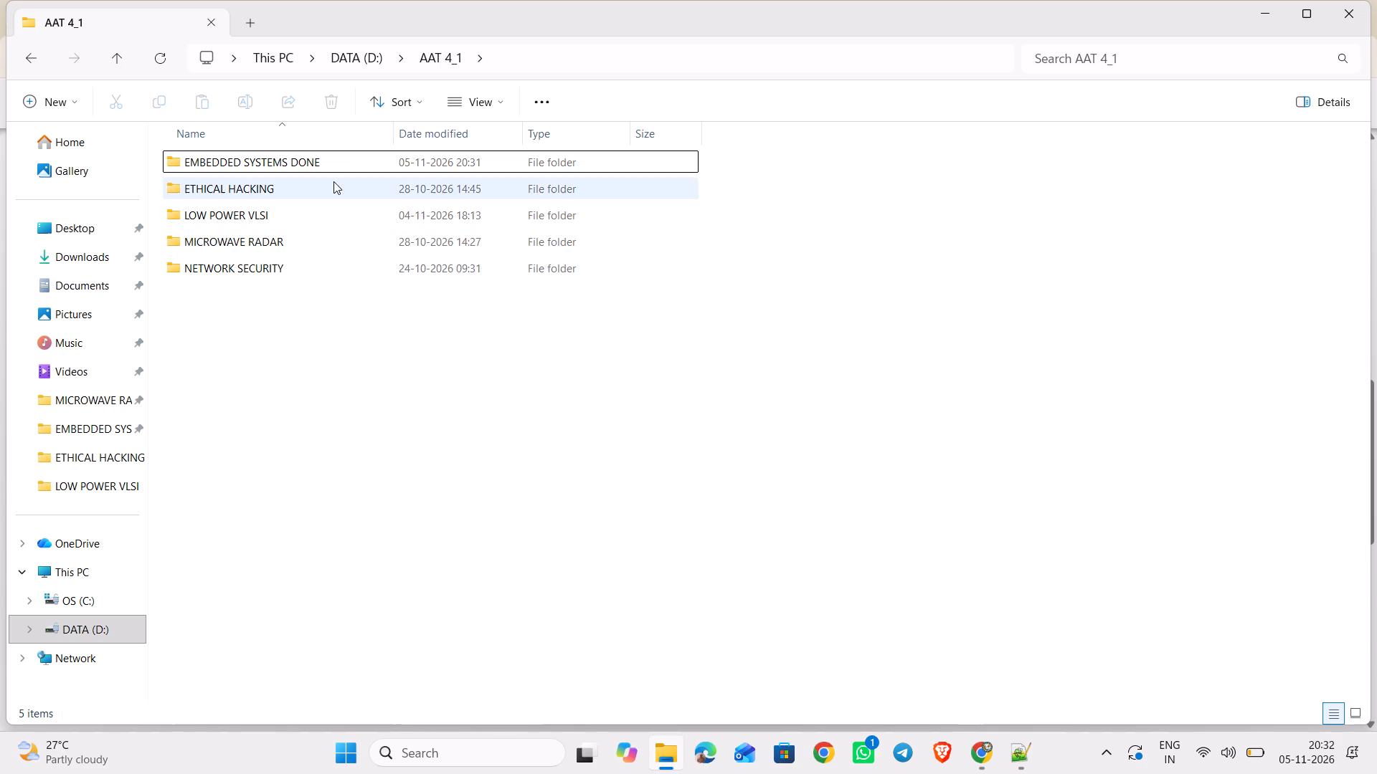
# Check the ETHICAL HACKING and LOW POWER VLSI folders' files and rename the latter as "LOW POWER VLSI DONE".
pyautogui.doubleClick(333, 181)
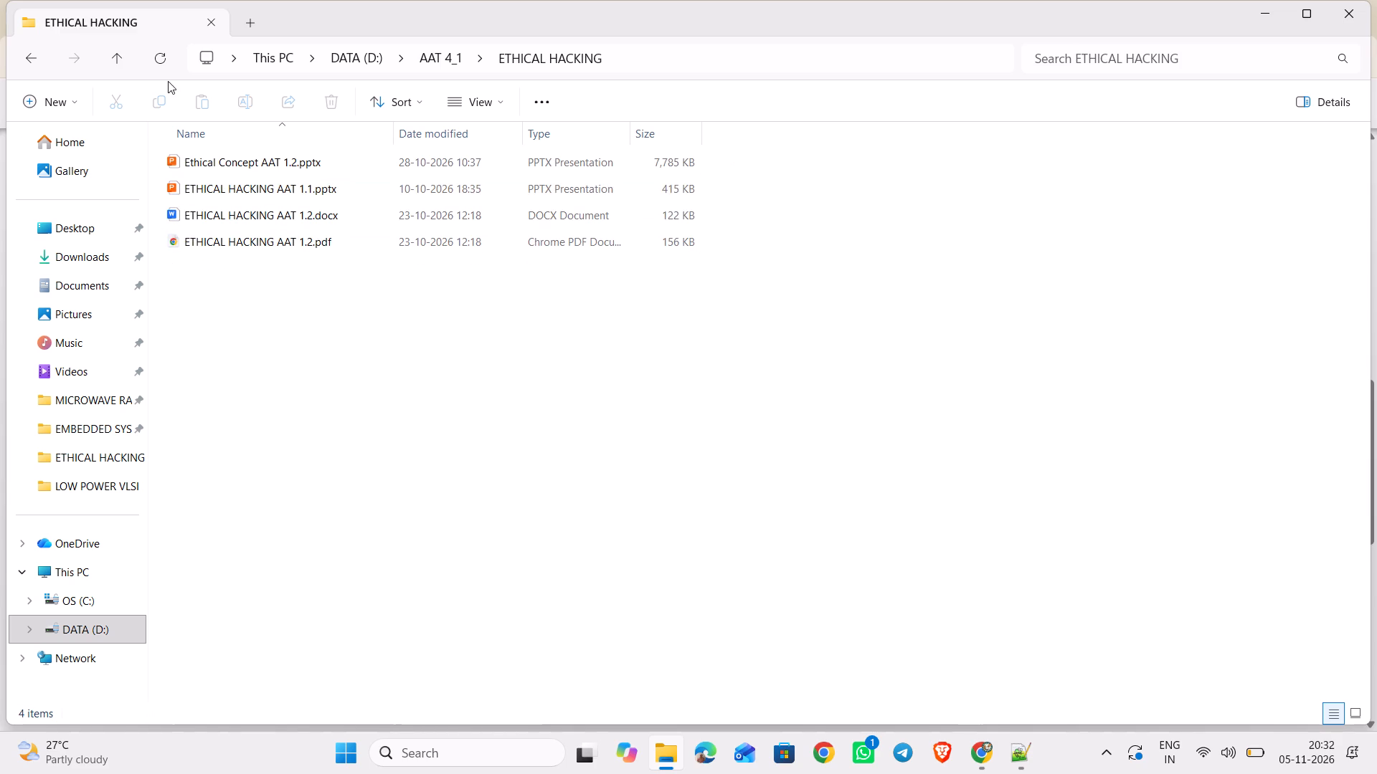
pyautogui.click(119, 54)
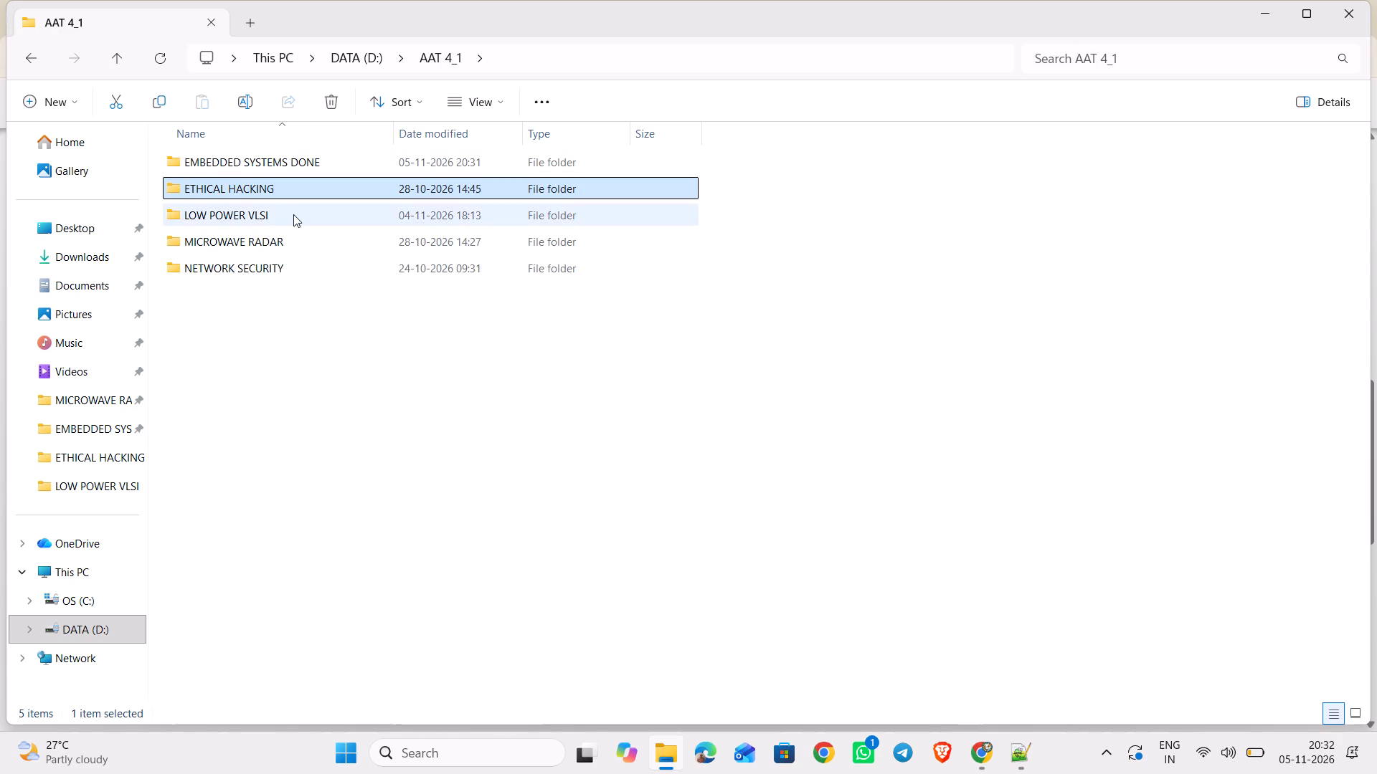
pyautogui.doubleClick(293, 214)
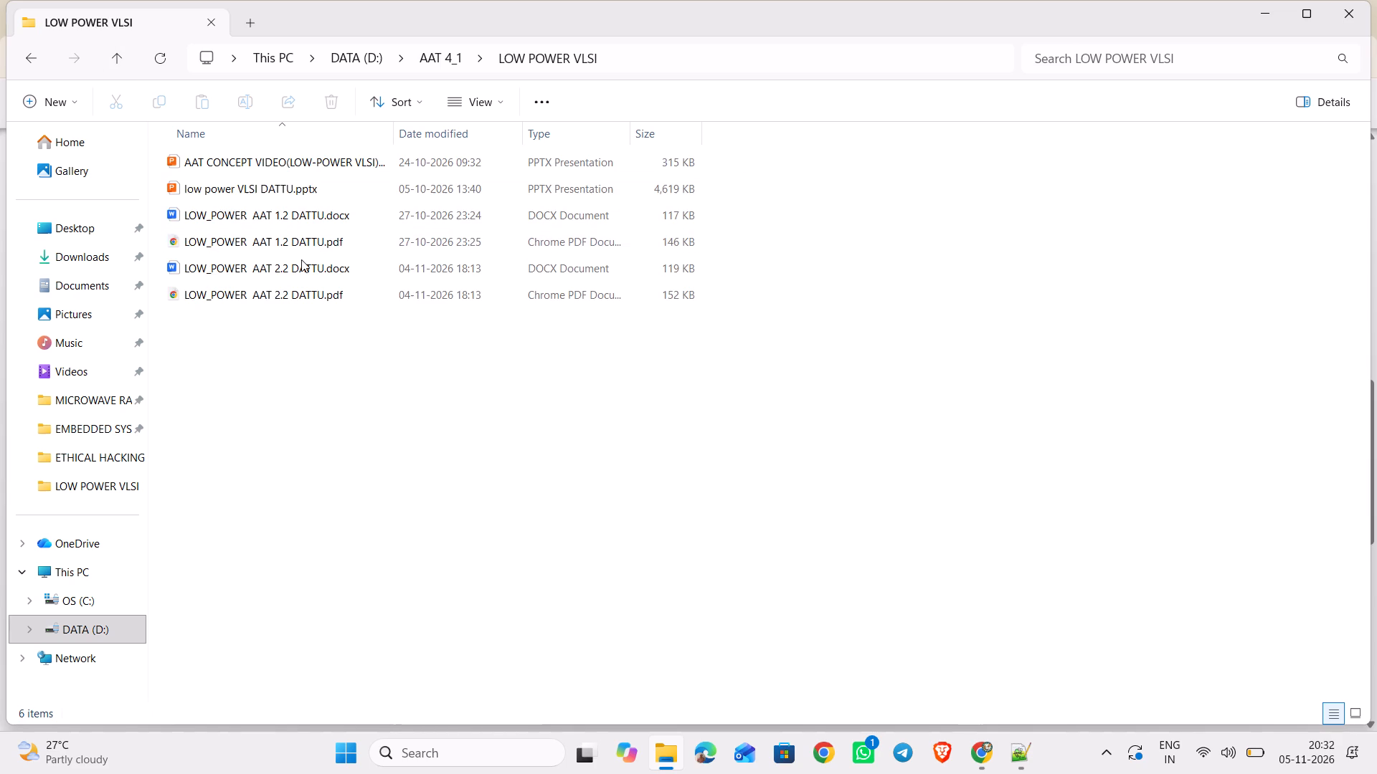
pyautogui.click(131, 55)
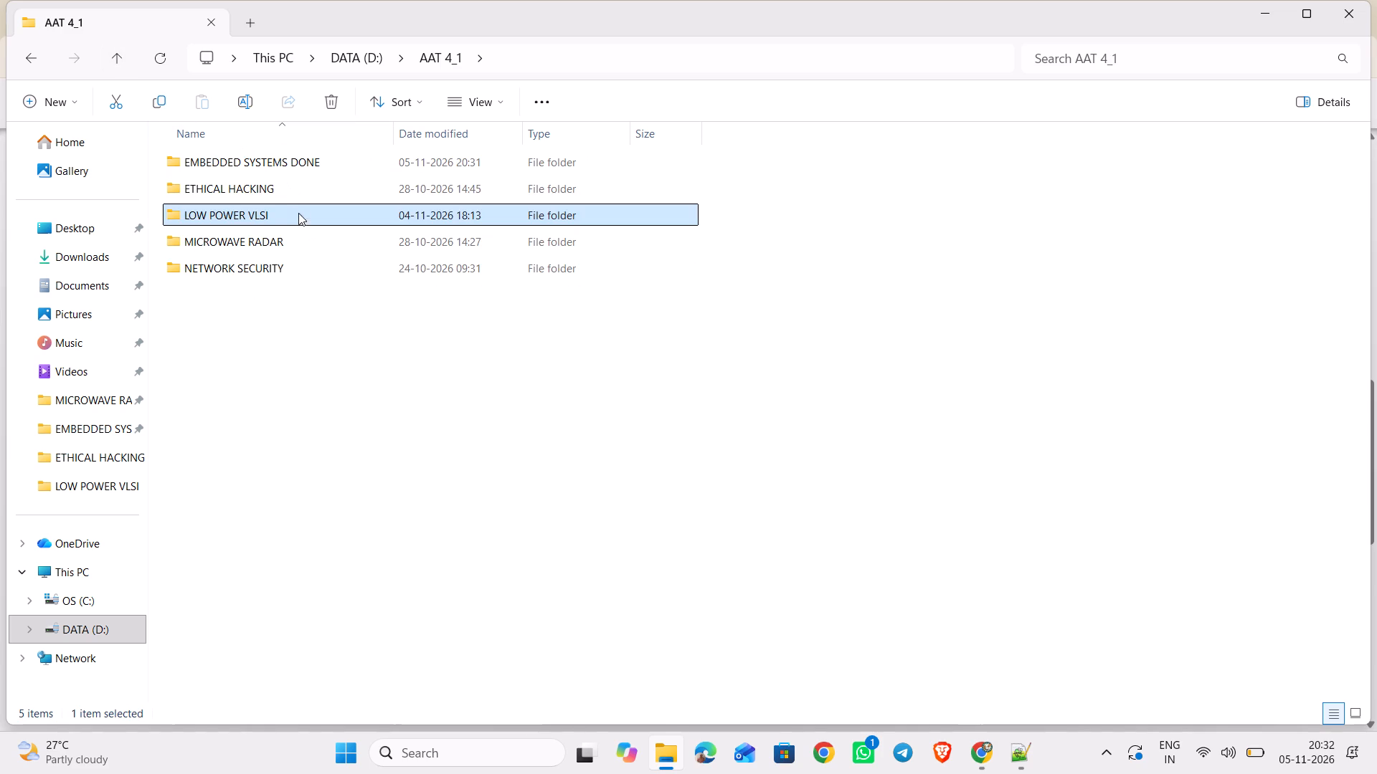
pyautogui.click(281, 218)
pyautogui.press('Right')
pyautogui.press('space')
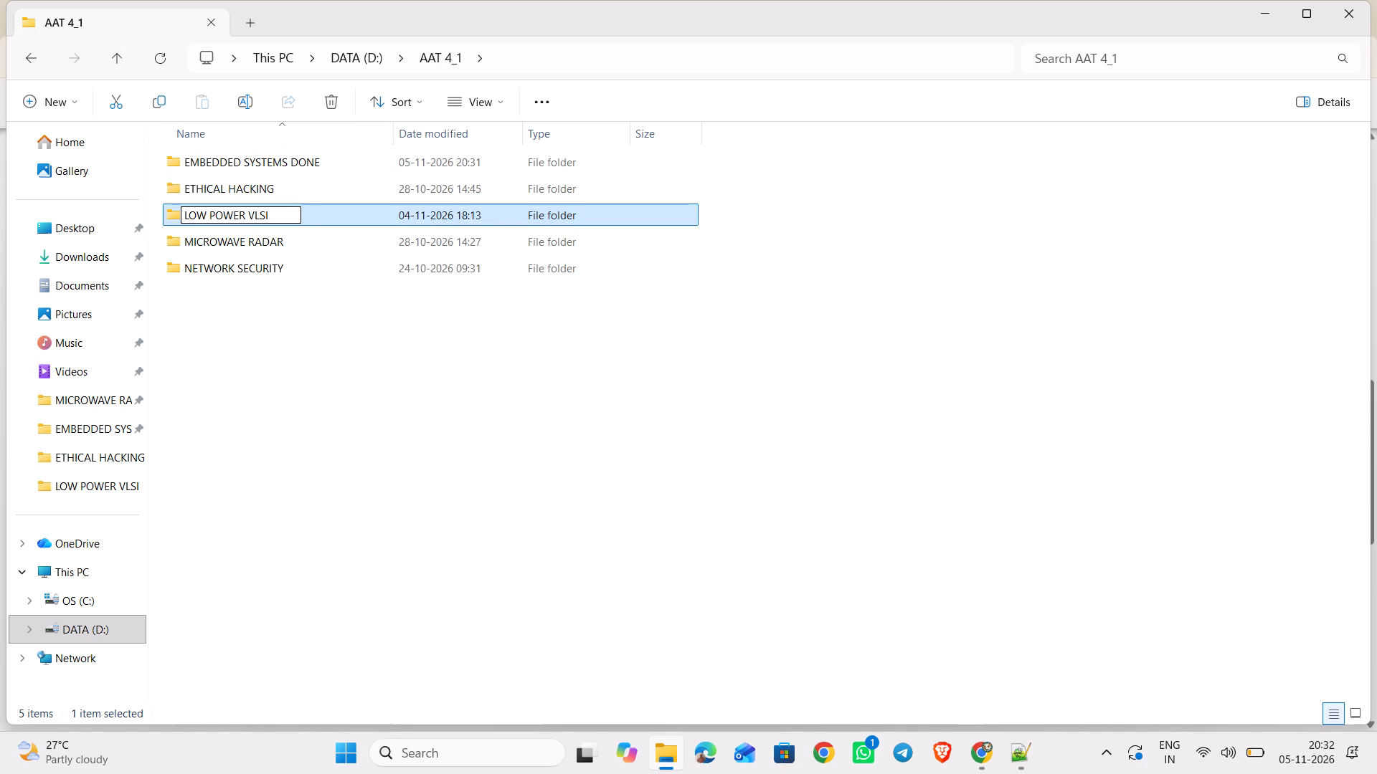
pyautogui.write('DONE')
pyautogui.click(300, 378)
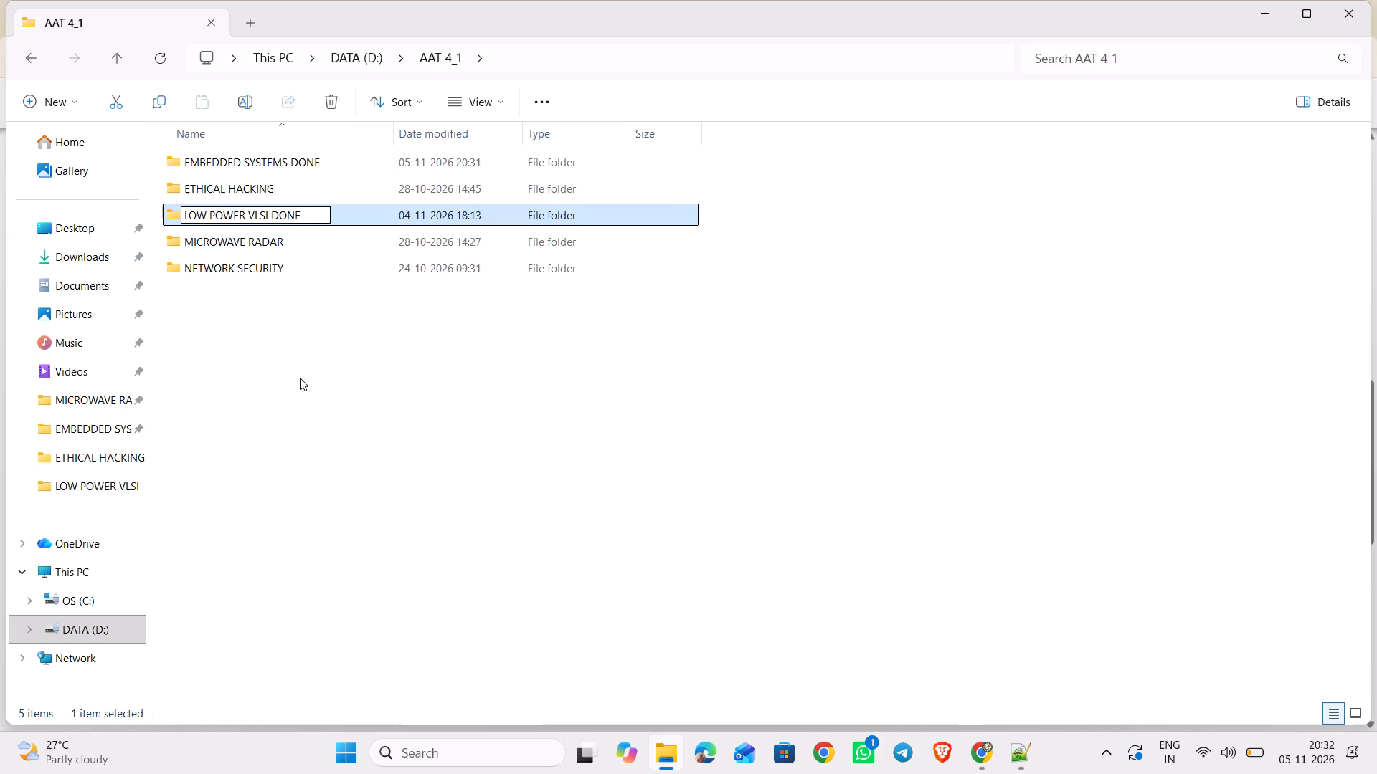
# Open ETHICAL HACKING AAT 1.2.docx from the ETHICAL HACKING folder in Word.
pyautogui.doubleClick(293, 186)
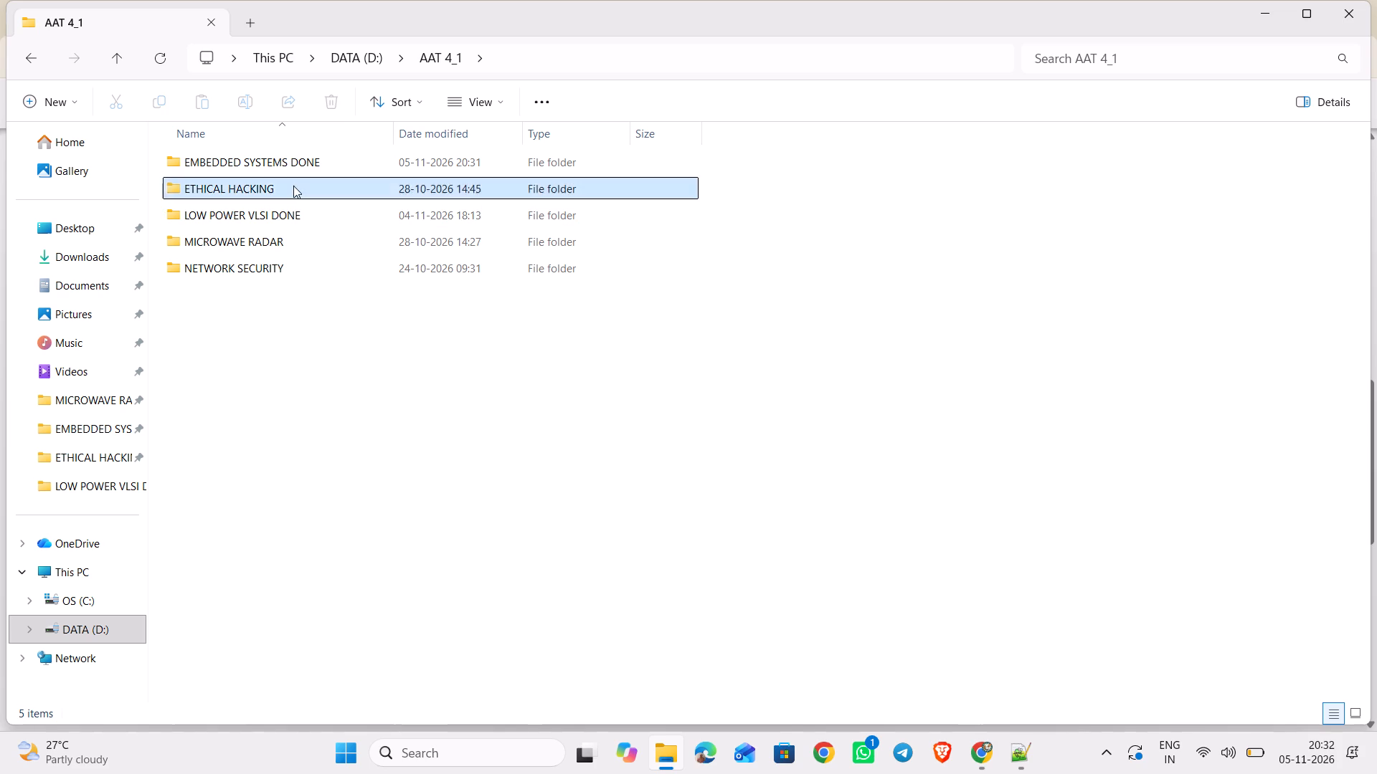
pyautogui.rightClick(351, 210)
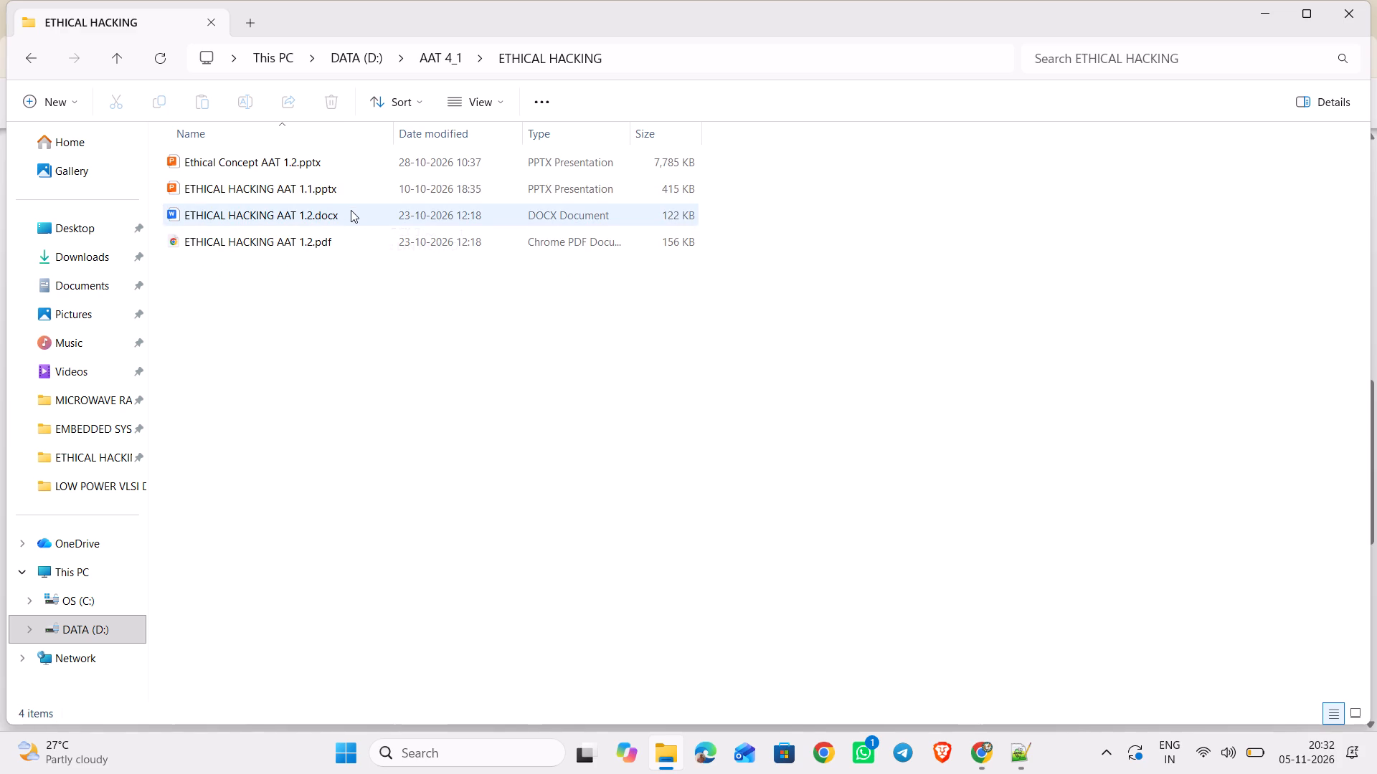
pyautogui.rightClick(328, 210)
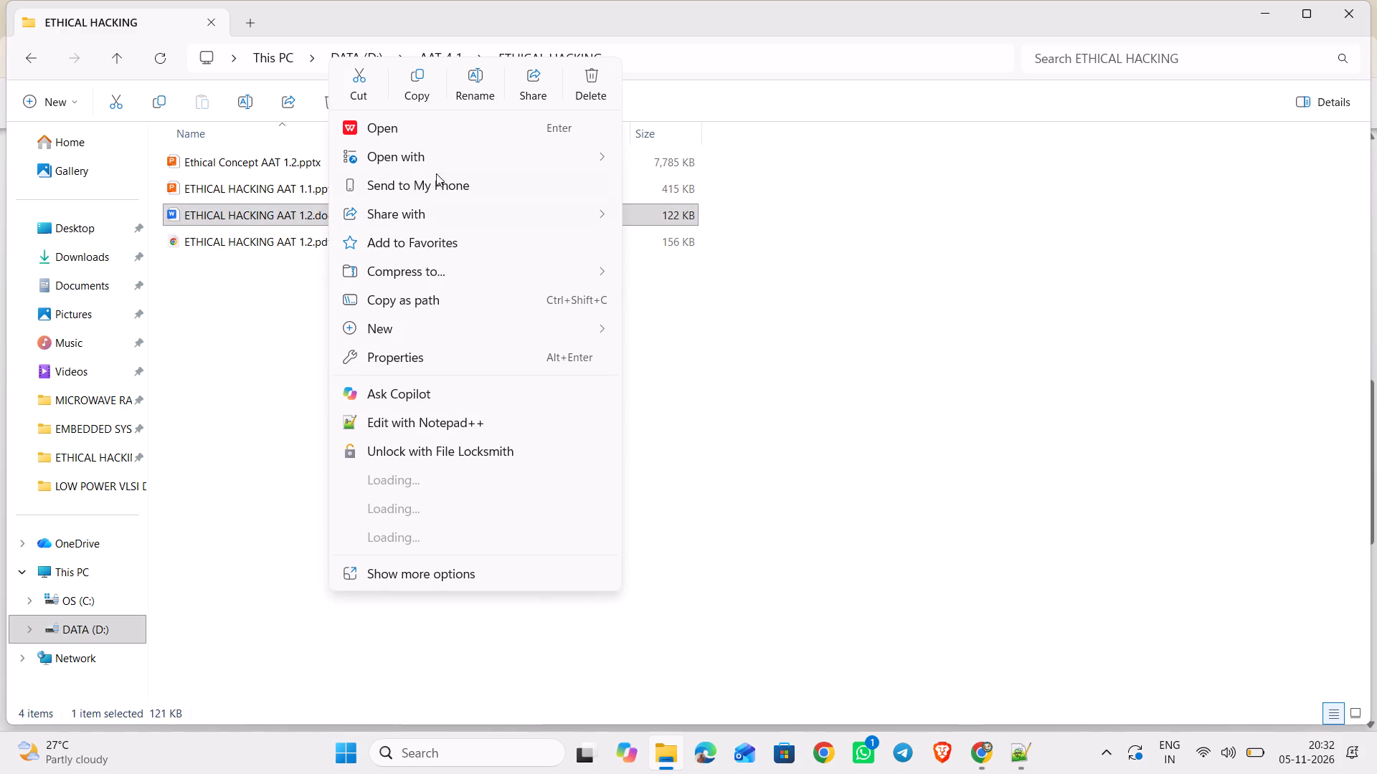
pyautogui.click(709, 157)
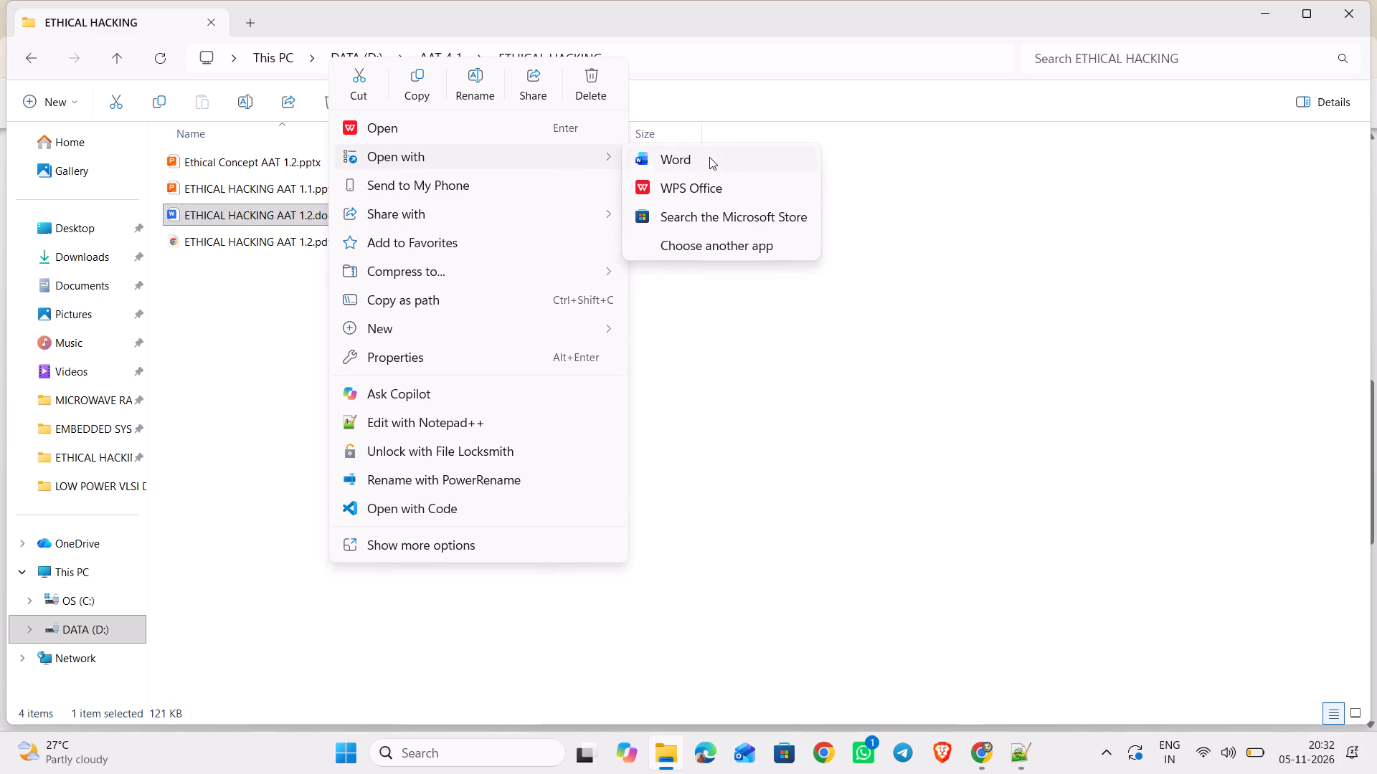
# From the download history, find the Ethical Hacking Cyber Defense AAT1 ACSD53 document, open it in Word and close the Downloads folder window.
pyautogui.hotkey('alt', 'Tab')
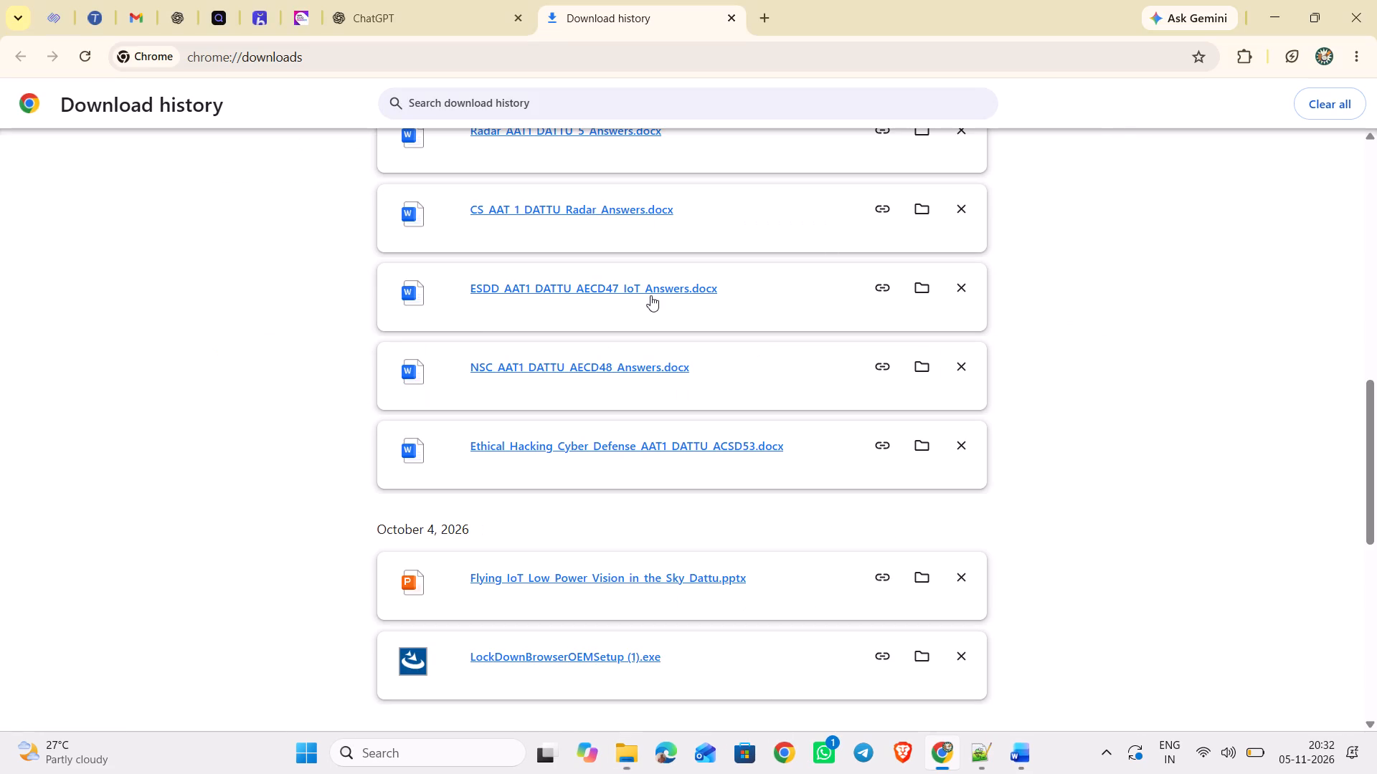
pyautogui.scroll(1, 548, 318)
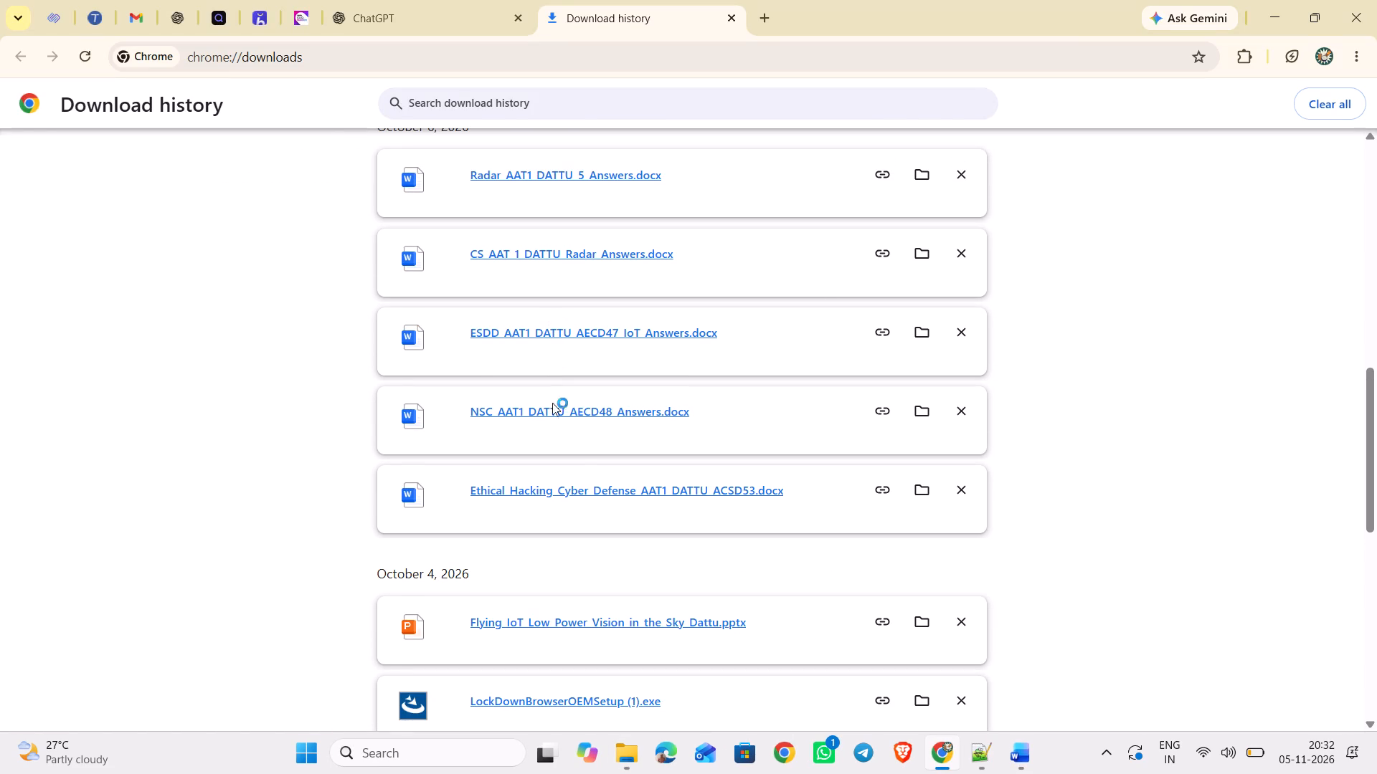
pyautogui.click(915, 491)
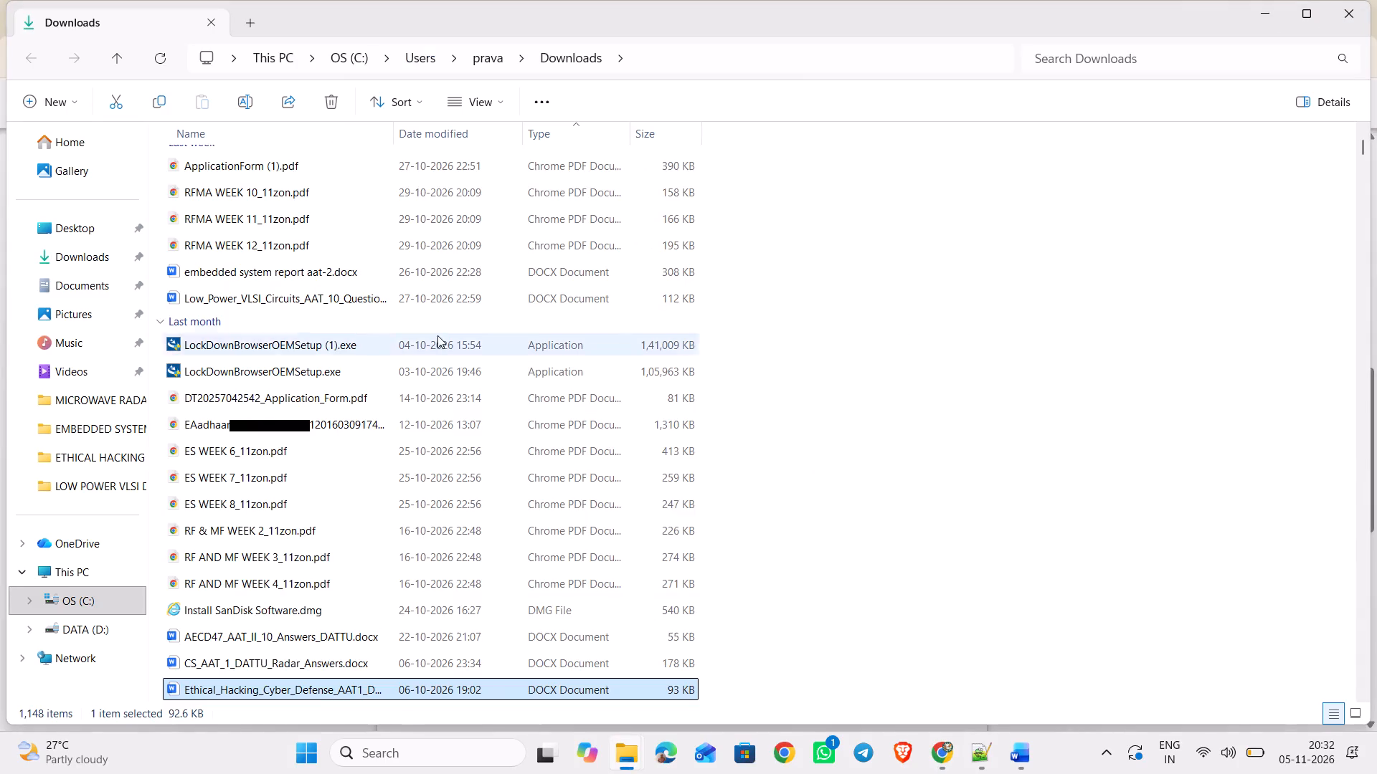
pyautogui.scroll(-2, 277, 560)
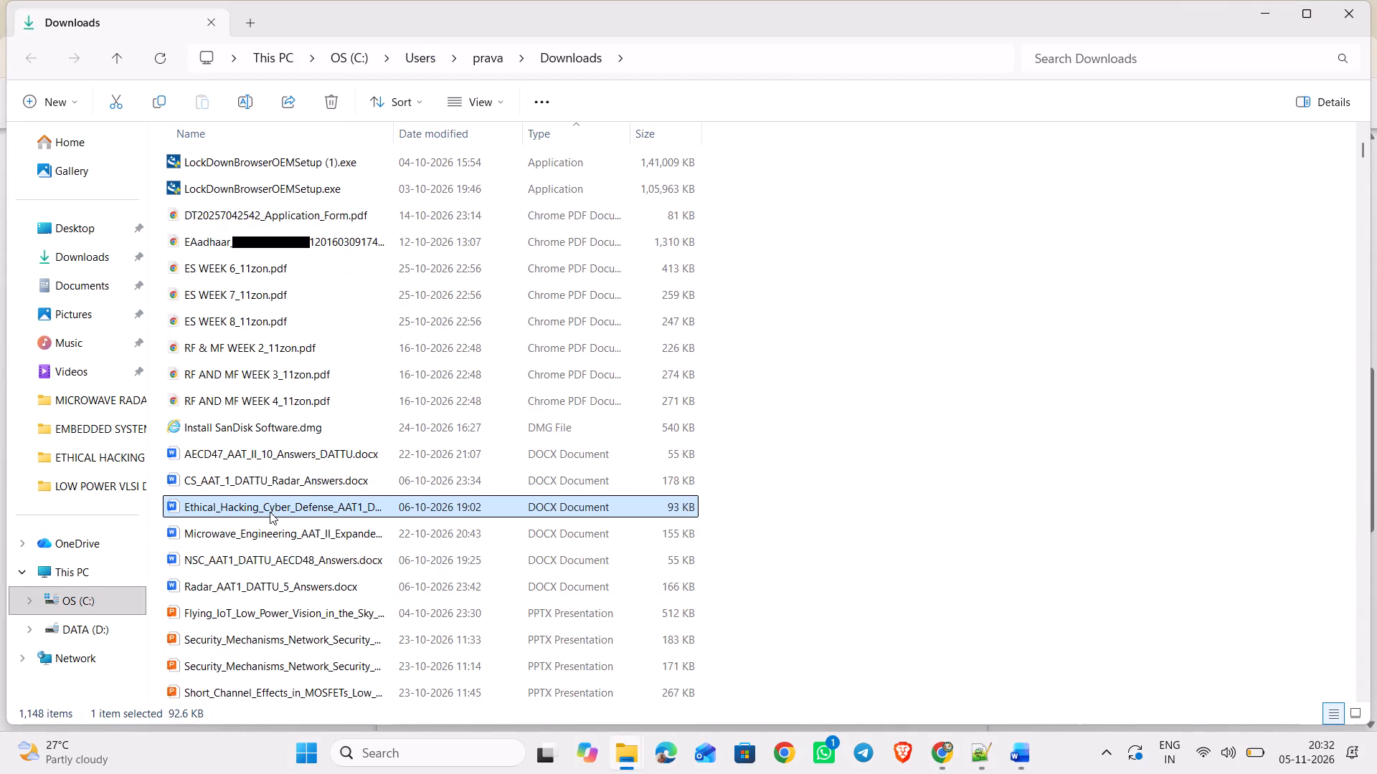
pyautogui.rightClick(272, 510)
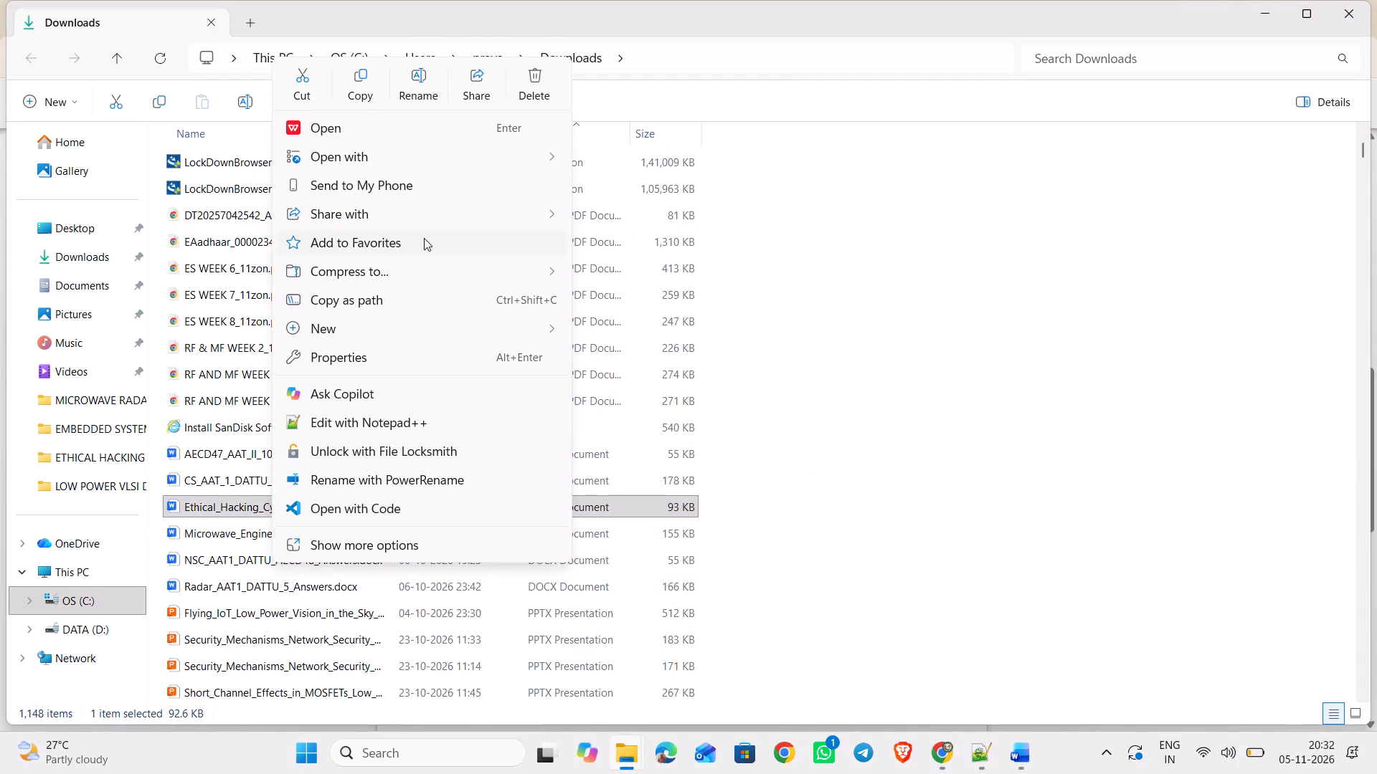
pyautogui.click(671, 156)
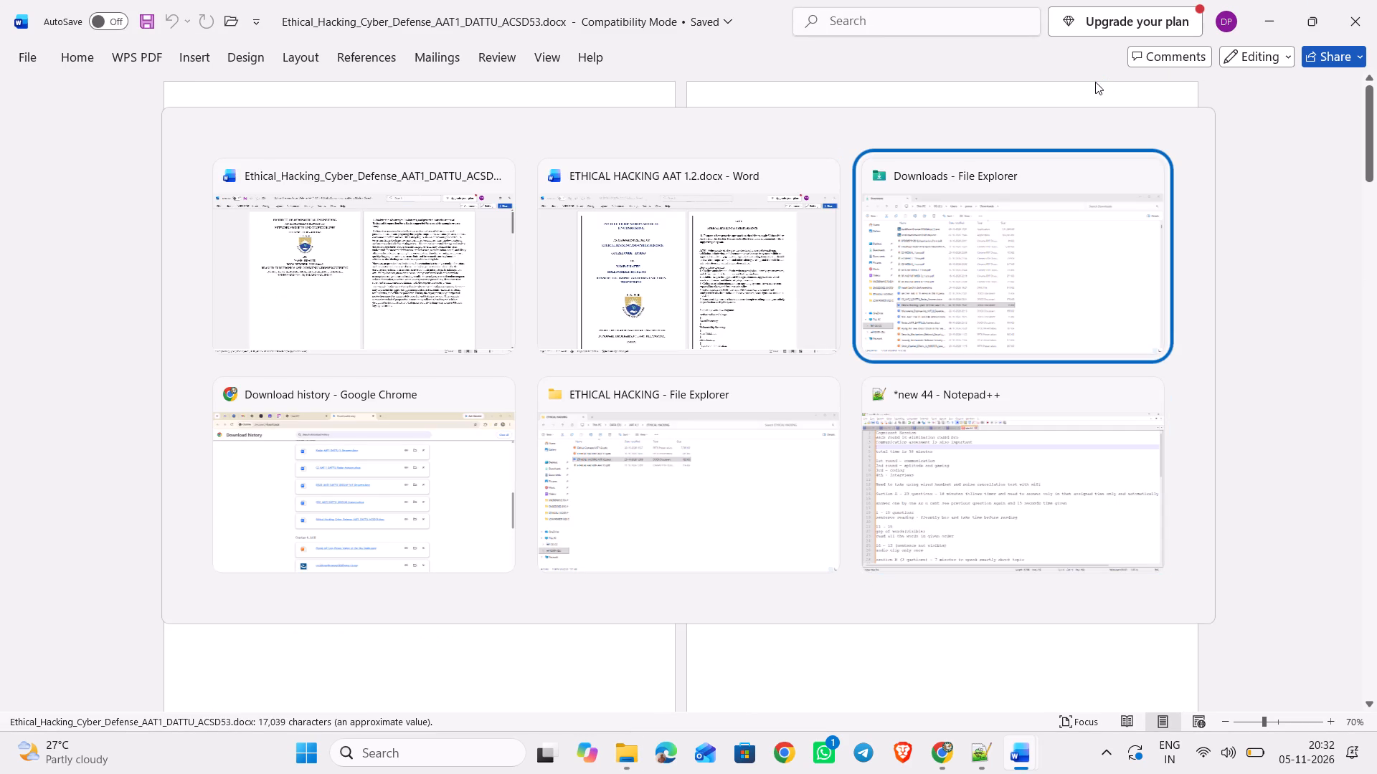
pyautogui.press('Delete')
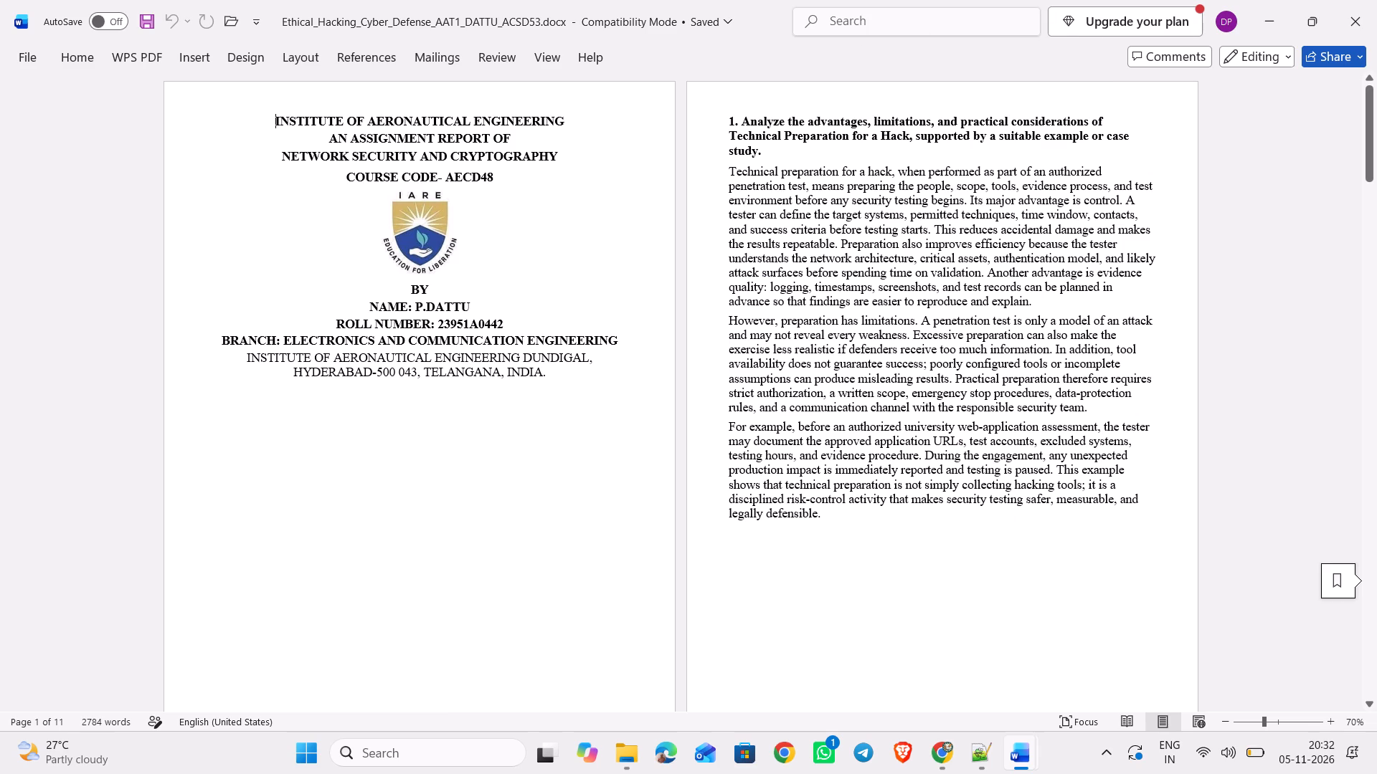
# Copy all ten questions and answers, from question 1 through the Mitigation Strategies sketch, in the downloaded ACSD53 document.
pyautogui.moveTo(740, 120); pyautogui.dragTo(933, 754)
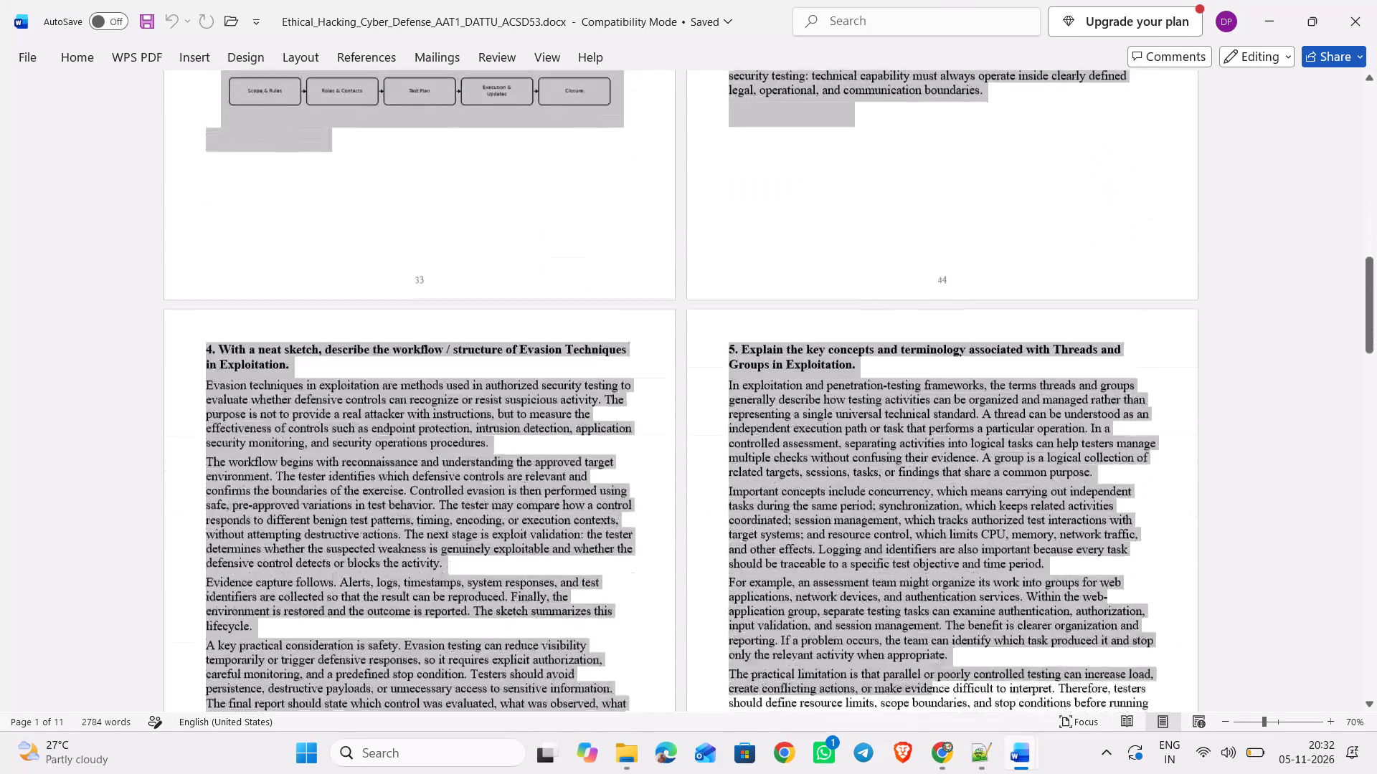
pyautogui.moveTo(933, 754); pyautogui.dragTo(929, 751)
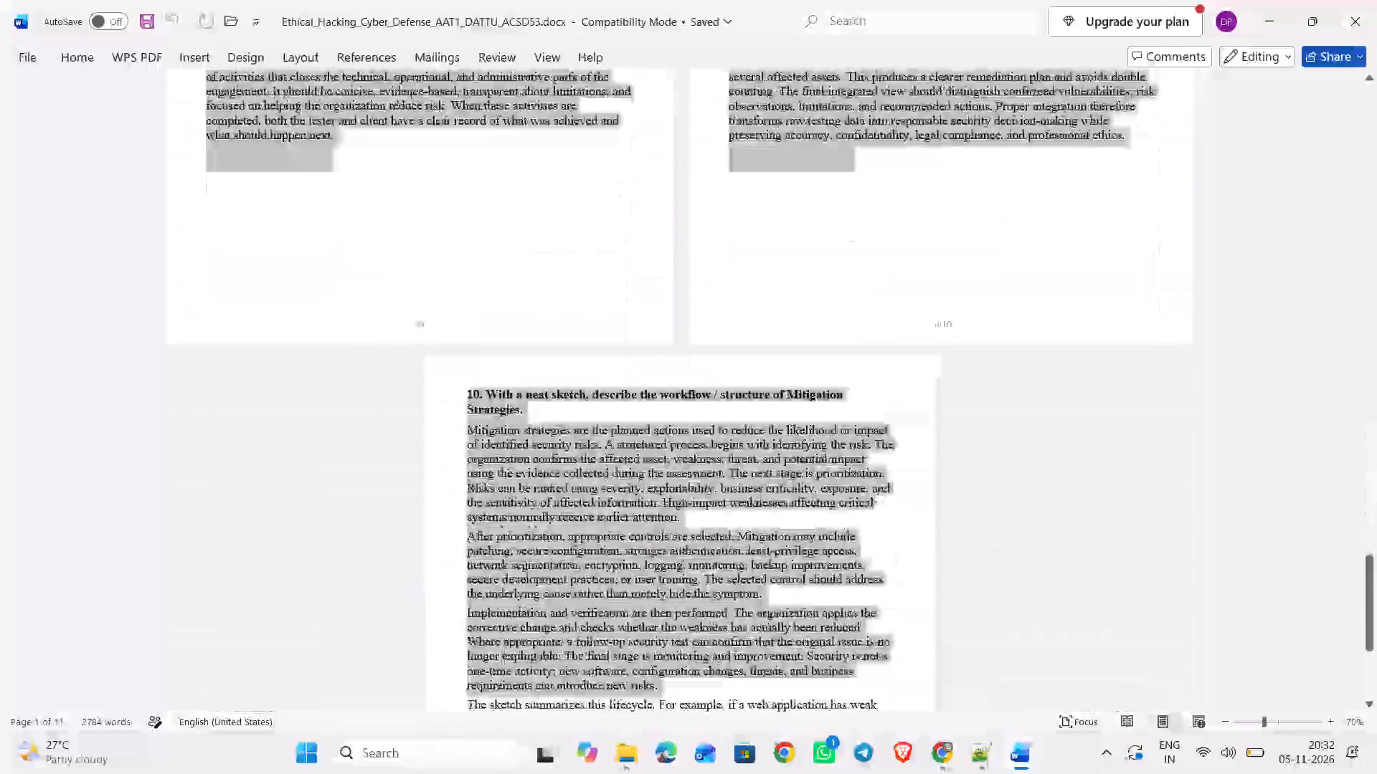
pyautogui.moveTo(929, 751); pyautogui.dragTo(929, 750)
pyautogui.hotkey('ctrl', 'c')
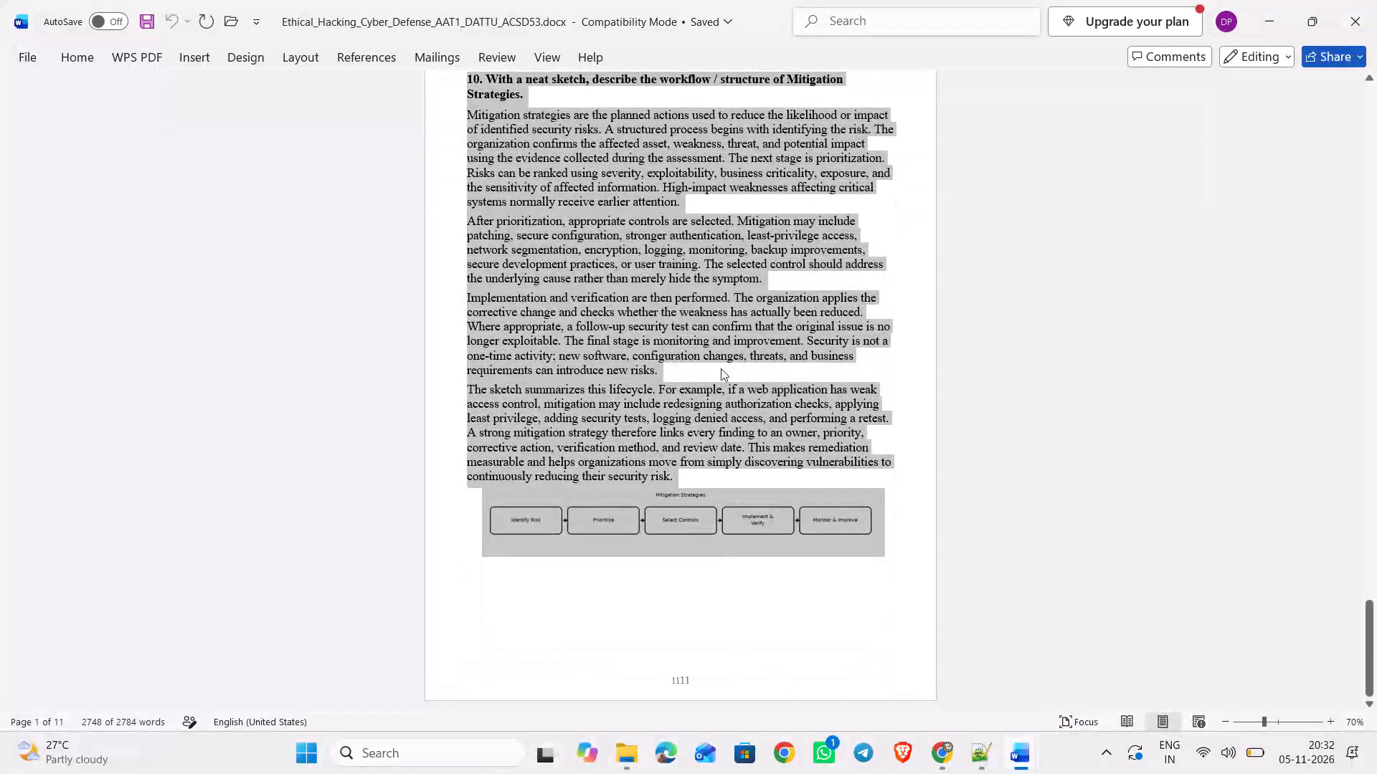
# In ETHICAL HACKING AAT 1.2.docx, replace the full stop ending question 1 with a space and paste the copied questions and answers there.
pyautogui.scroll(2, 714, 346)
pyautogui.hotkey('alt', 'Tab')
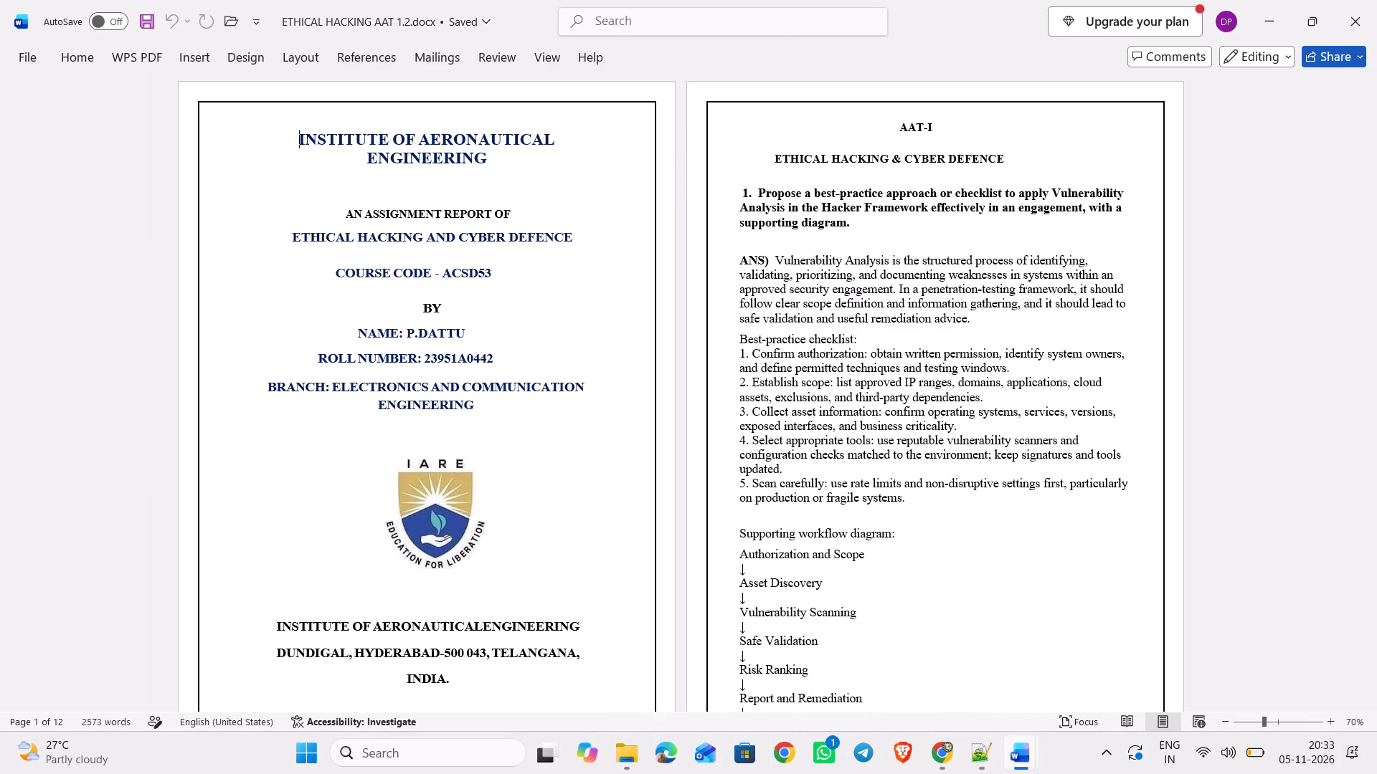
pyautogui.click(866, 219)
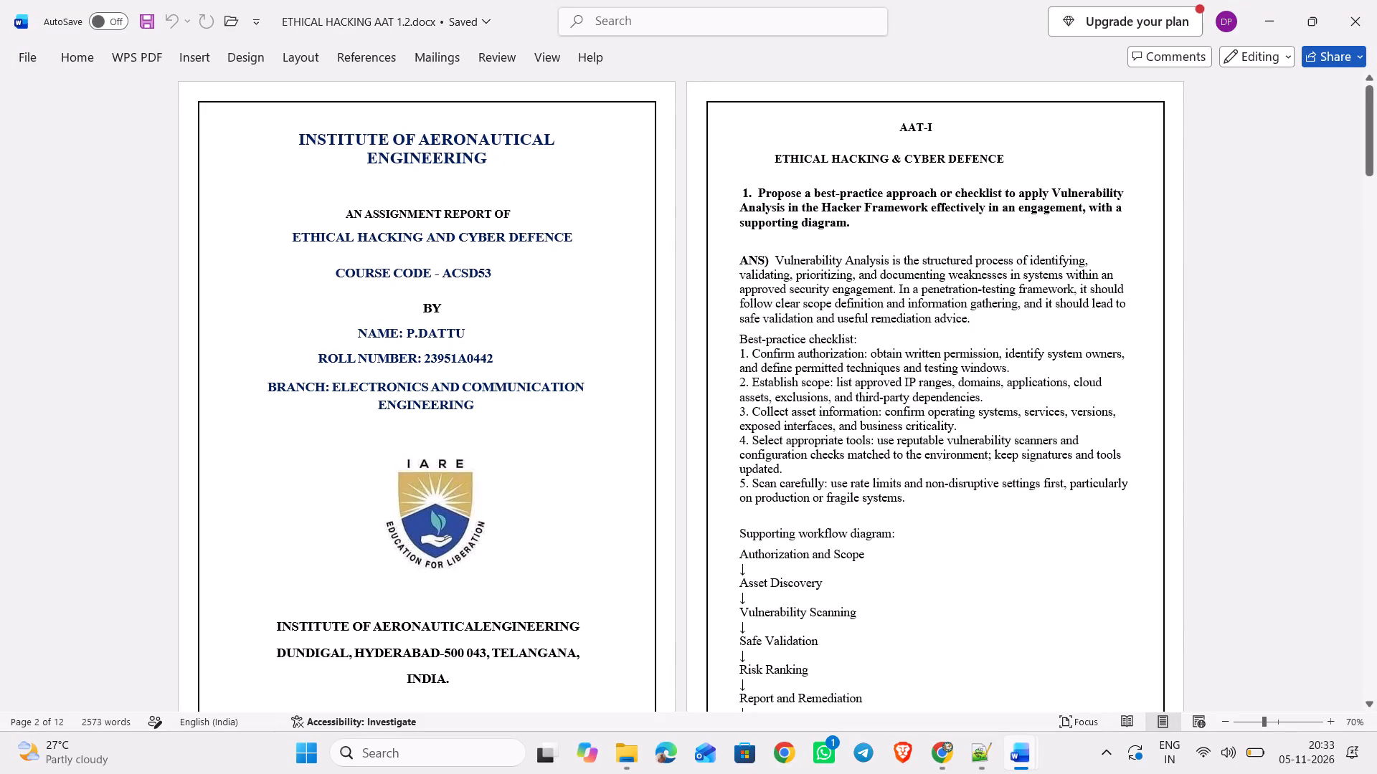
pyautogui.press('BackSpace')
pyautogui.press('space')
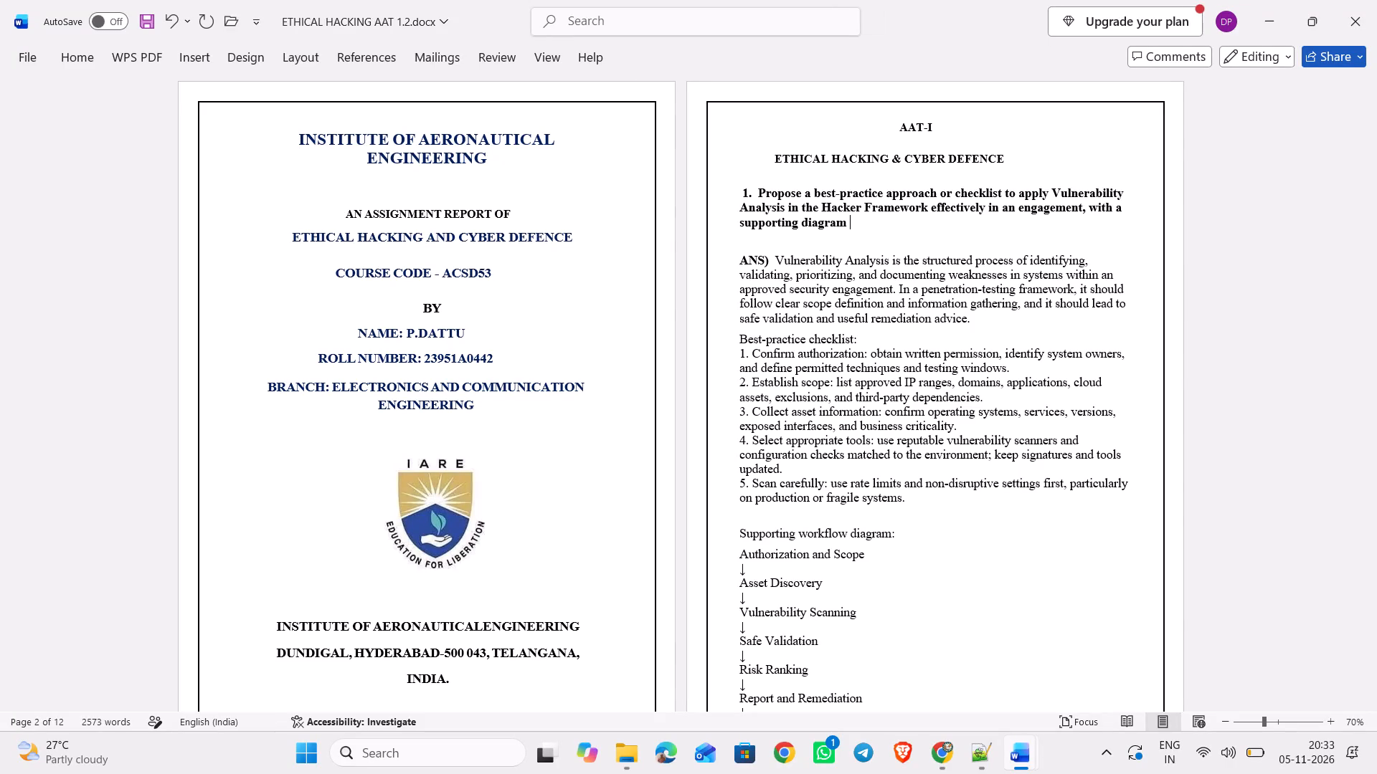
pyautogui.hotkey('ctrl', 'v')
# Copy the "ANS)" label in front of the old Vulnerability Analysis answer, just below the pasted content.
pyautogui.scroll(-4, 866, 219)
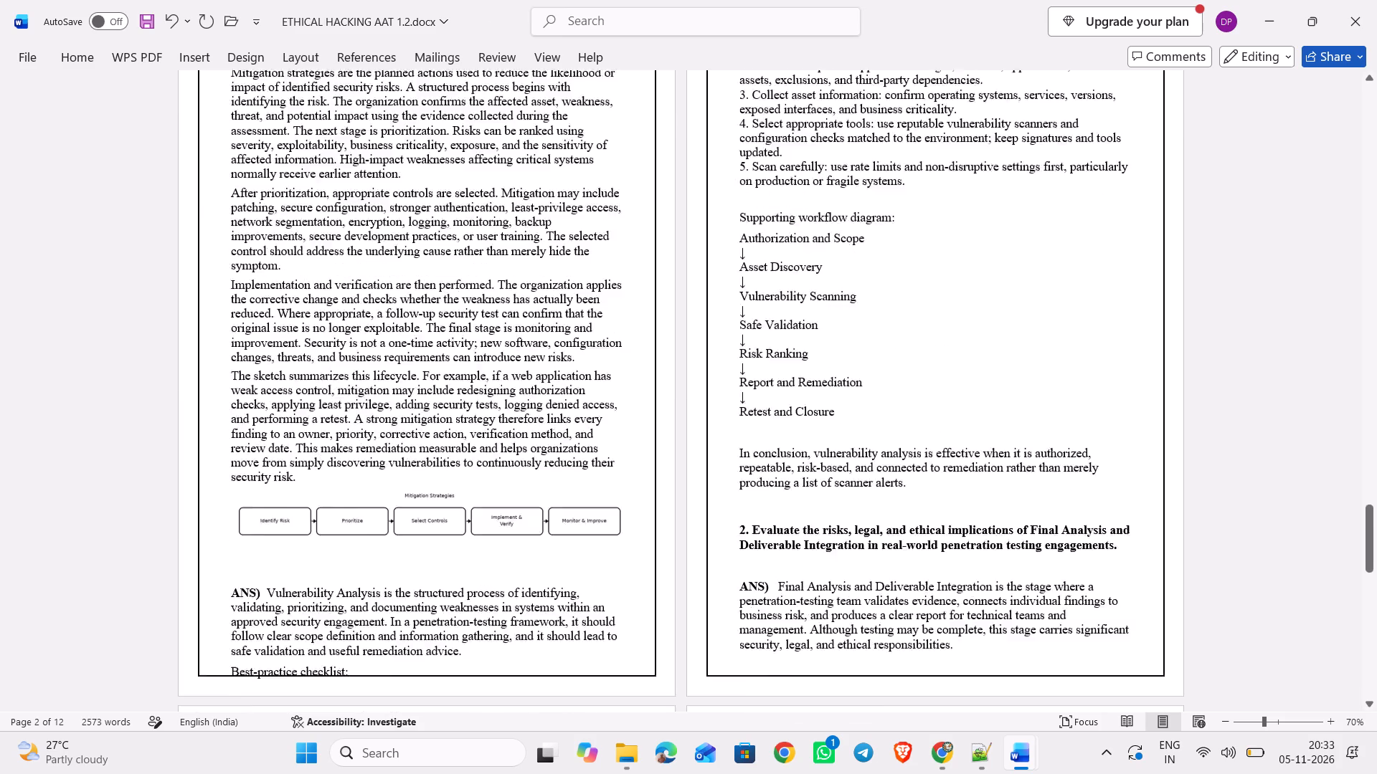
pyautogui.scroll(2, 866, 219)
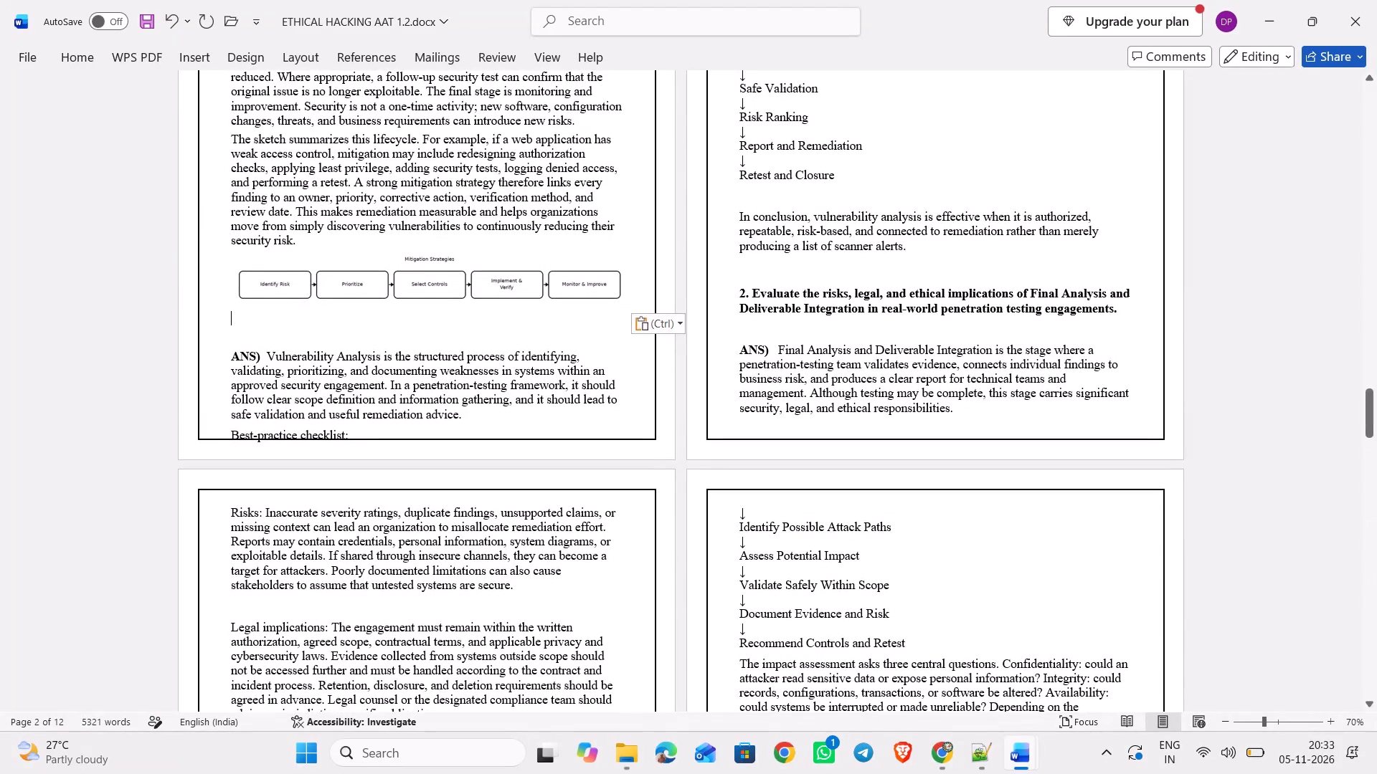
pyautogui.moveTo(233, 354); pyautogui.dragTo(260, 359)
pyautogui.hotkey('ctrl', 'c')
# Delete all the old content after the pasted Mitigation Strategies sketch, from the Vulnerability Analysis answer to the document's end.
pyautogui.click(260, 359)
pyautogui.moveTo(230, 350); pyautogui.dragTo(564, 773)
pyautogui.press('Delete')
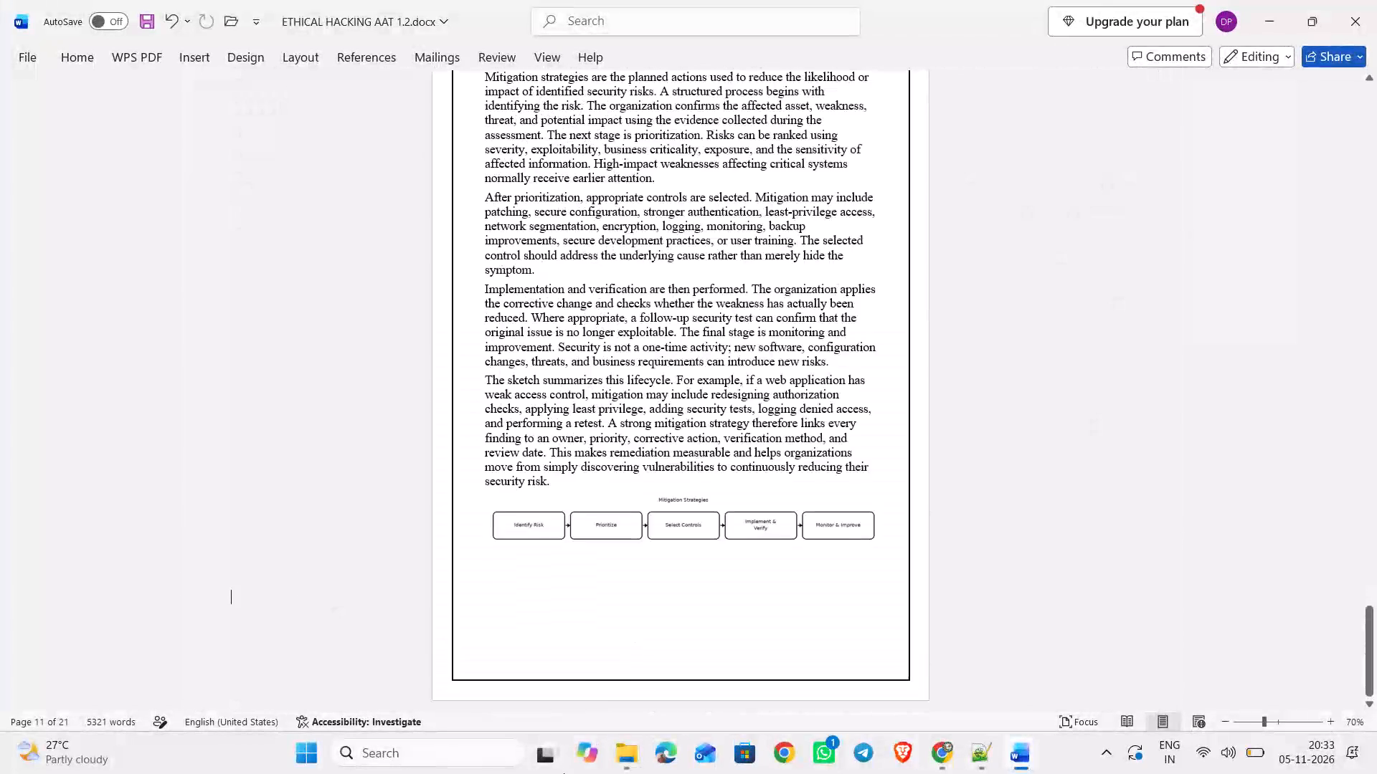
# Remove the old "Propose a best-practice approach…" wording from question 1, keeping its number and the pasted "Analyze the advantages…" question.
pyautogui.scroll(18, 597, 560)
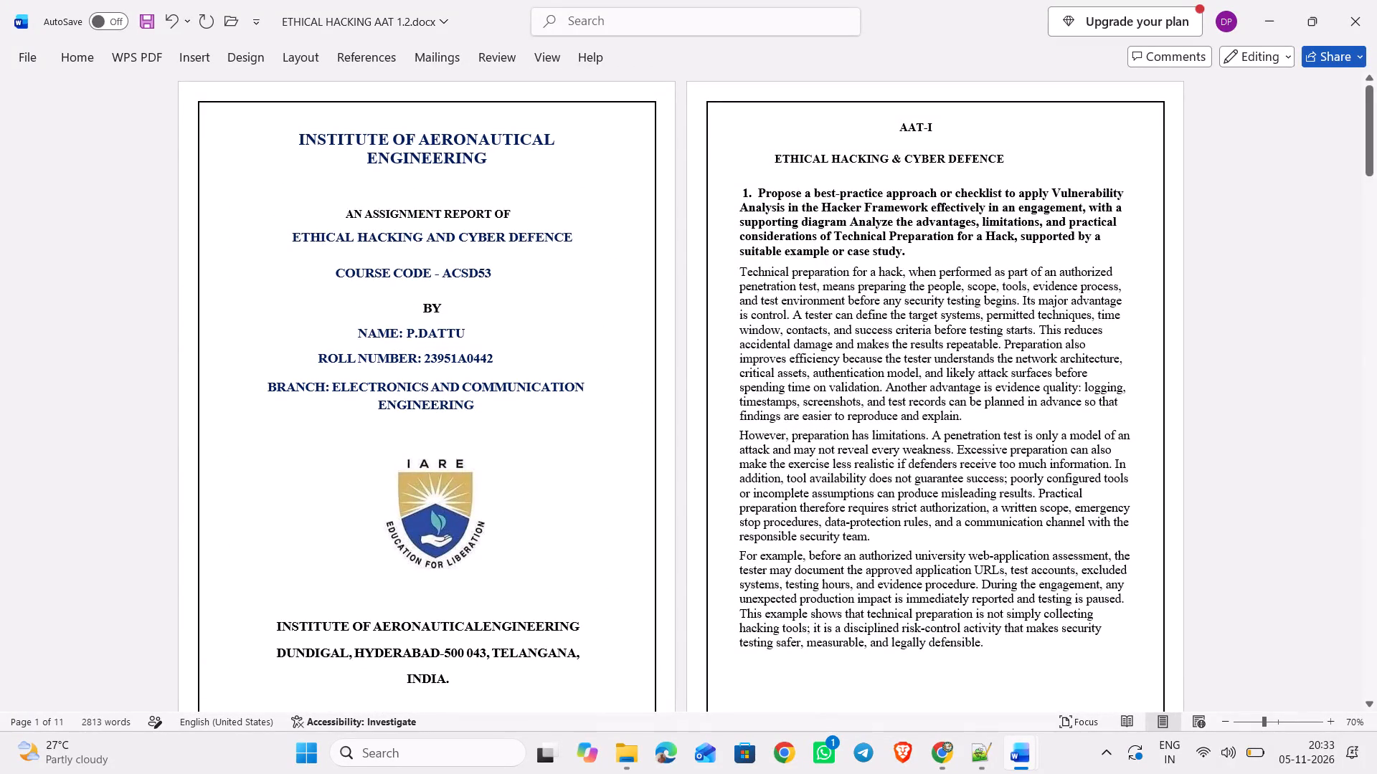
pyautogui.click(849, 220)
pyautogui.moveTo(849, 220); pyautogui.dragTo(812, 183)
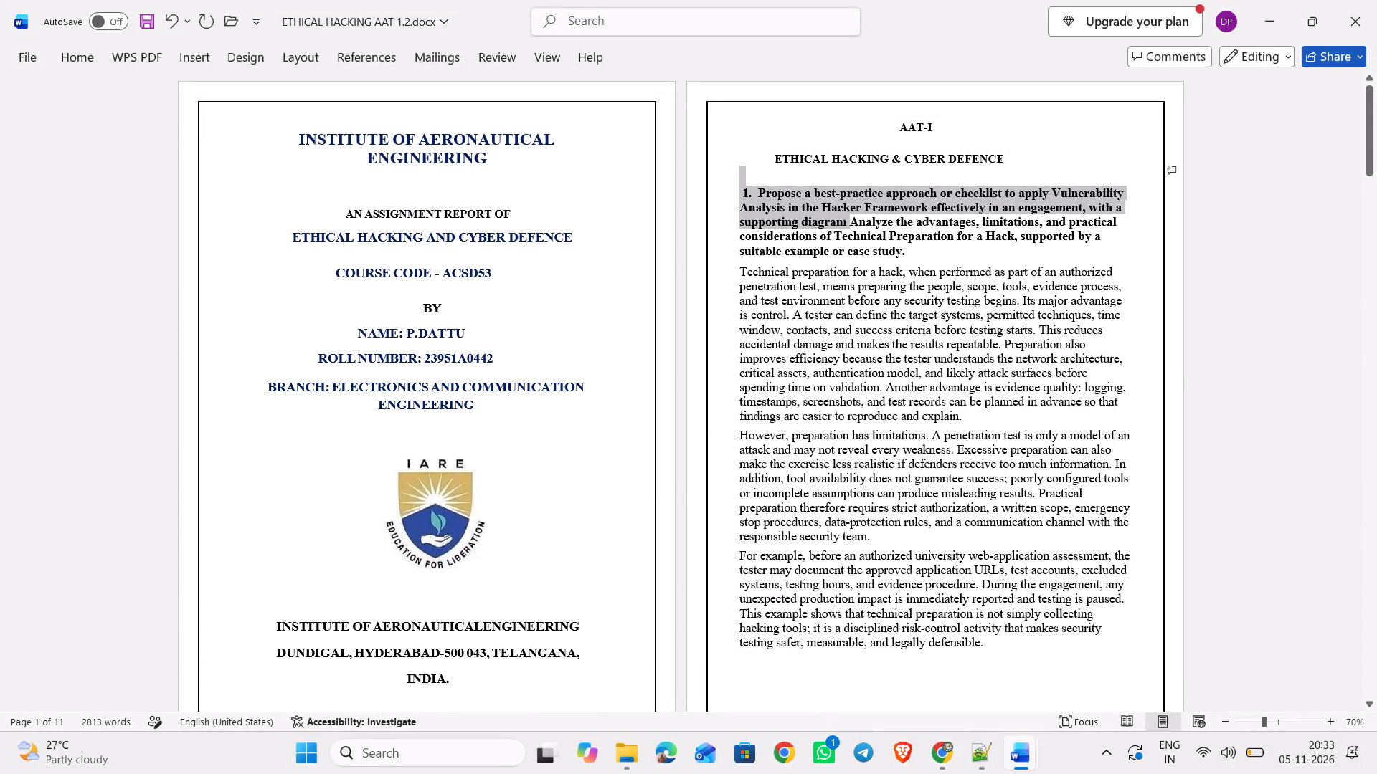
pyautogui.moveTo(812, 183); pyautogui.dragTo(805, 192)
pyautogui.press('BackSpace')
pyautogui.press('BackSpace')
pyautogui.press('BackSpace')
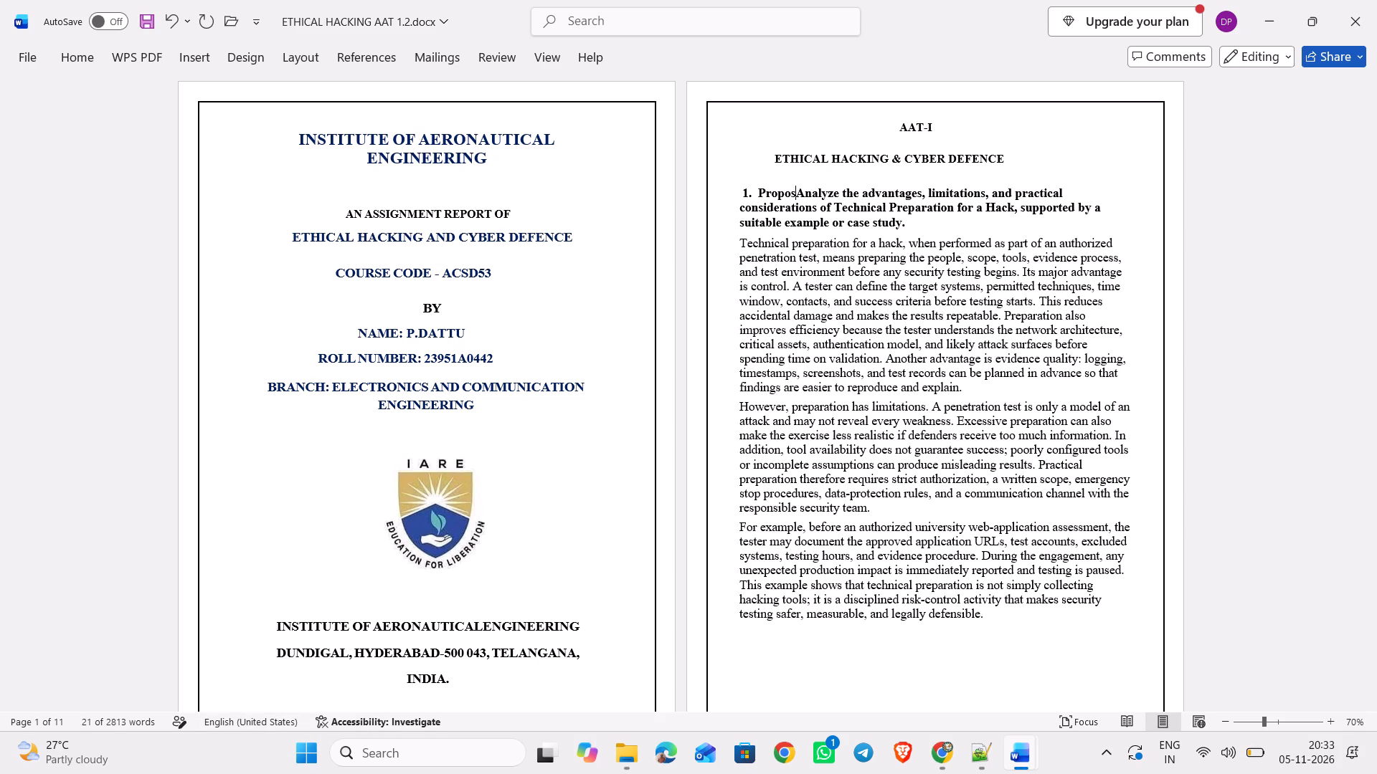
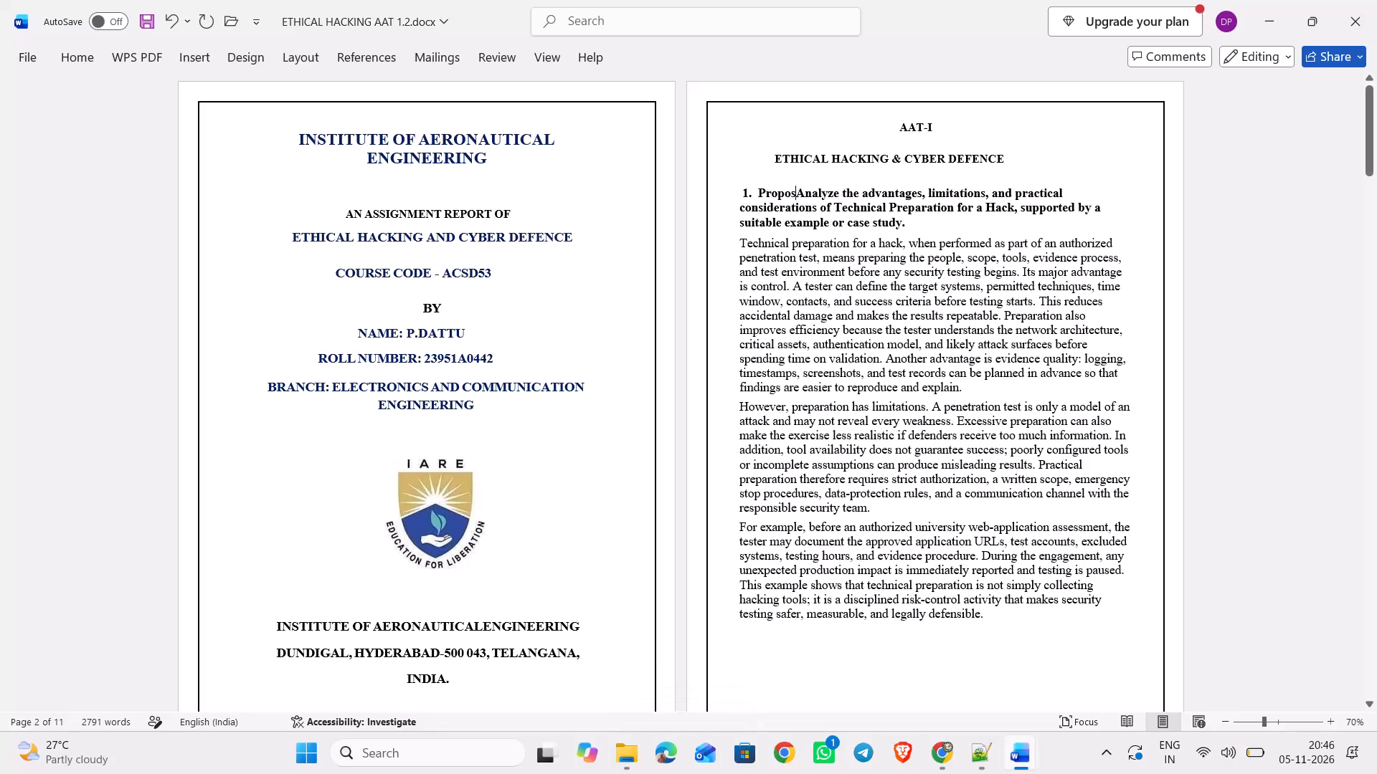
# Delete the leftover "Propos" fragment in front of "Analyze the advantages…" in question 1.
pyautogui.press('BackSpace')
pyautogui.press('BackSpace')
pyautogui.press('BackSpace')
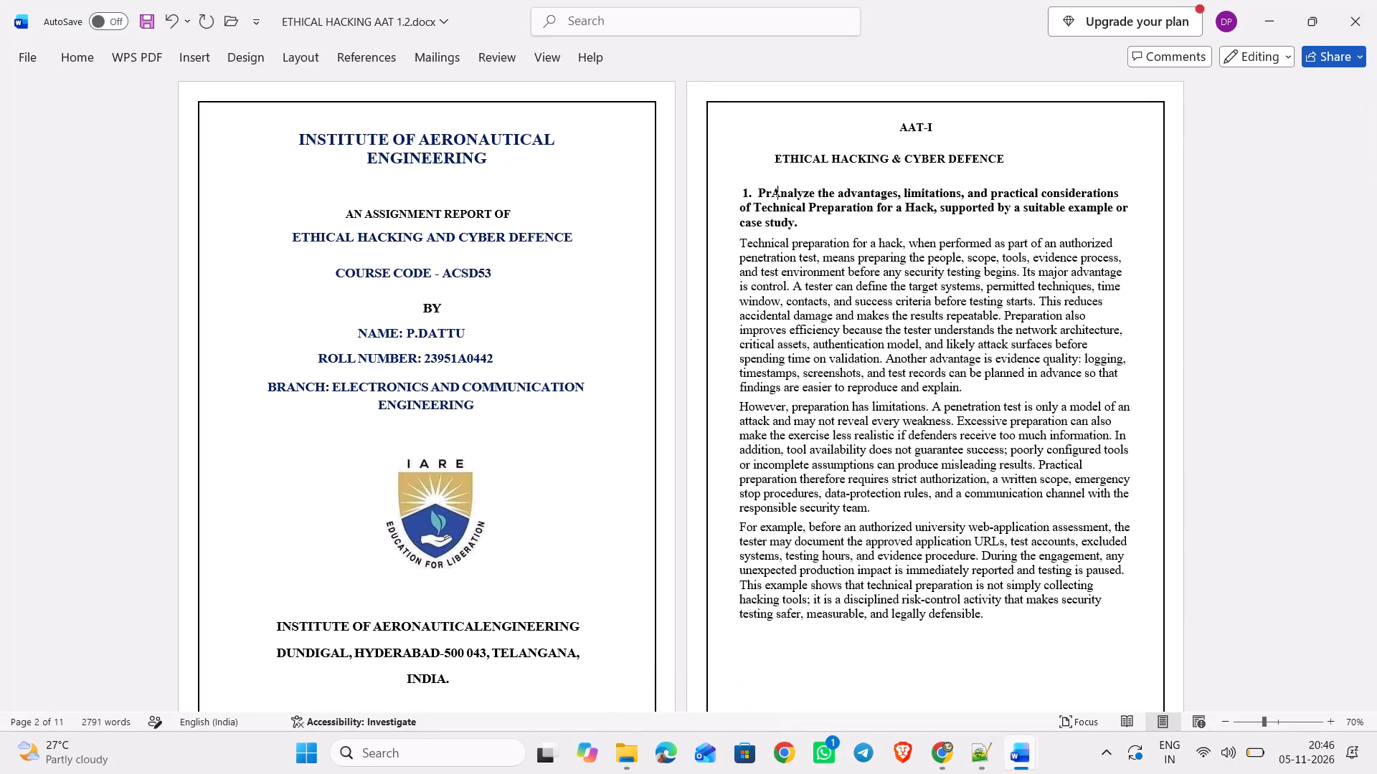
pyautogui.press('BackSpace')
pyautogui.press('BackSpace')
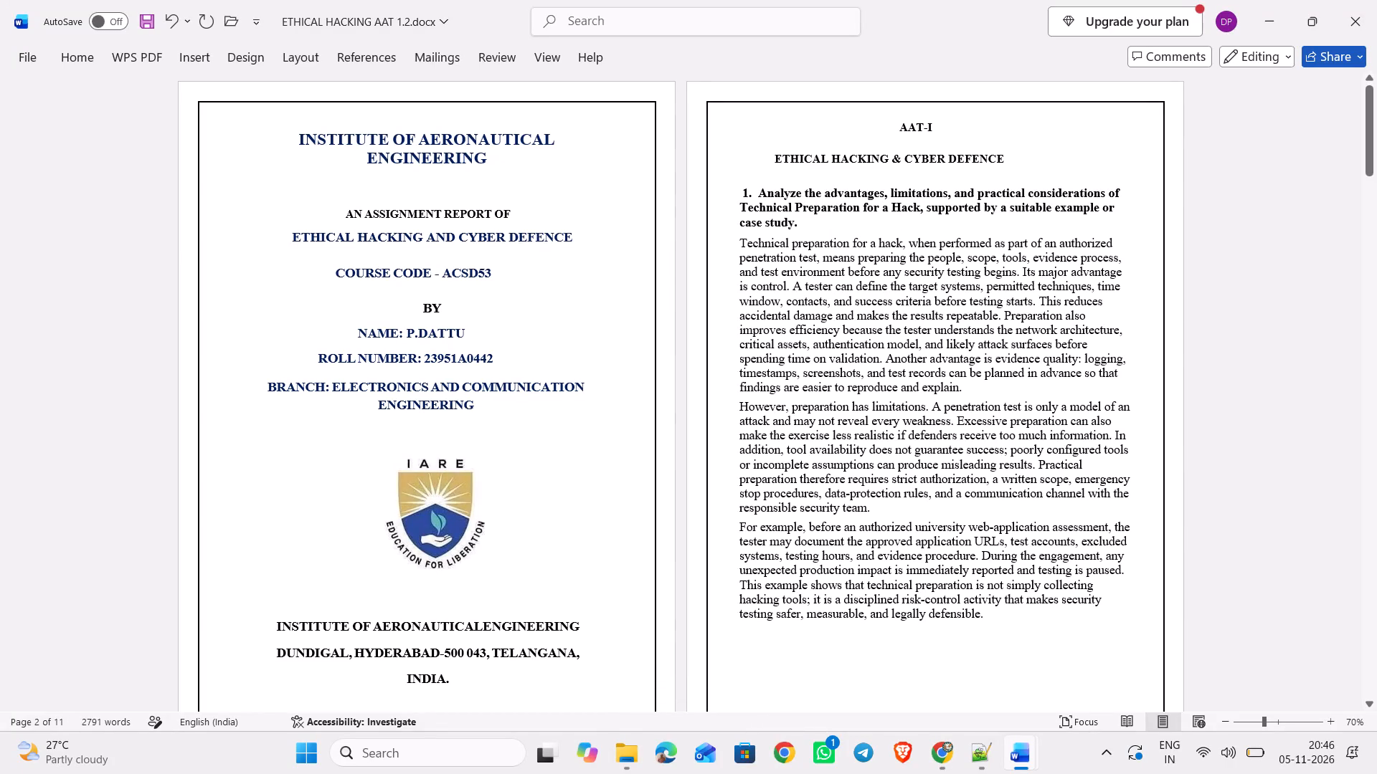
# Paste the copied "ANS)" label, followed by a space, at the start of the answers to questions 1, 2 and 3.
pyautogui.click(741, 242)
pyautogui.hotkey('ctrl', 'v')
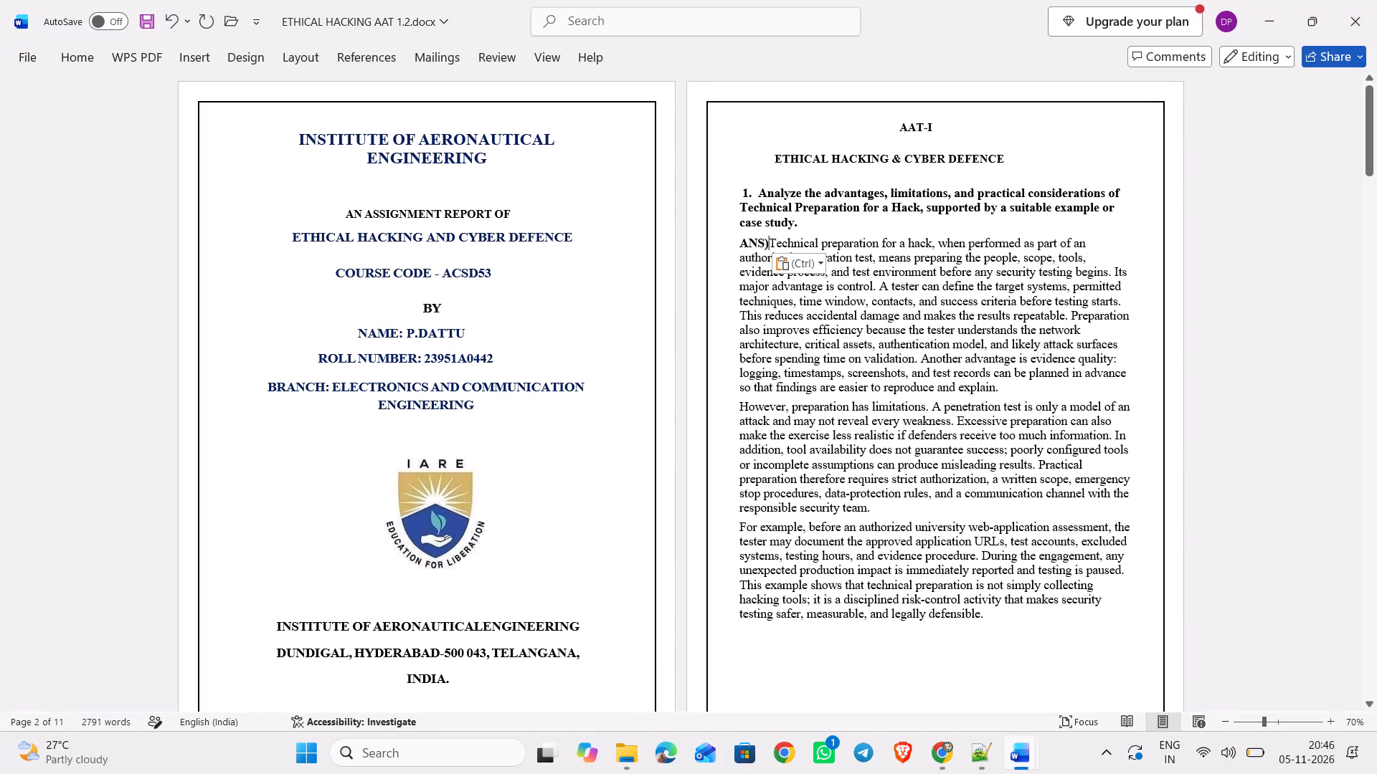
pyautogui.press('space')
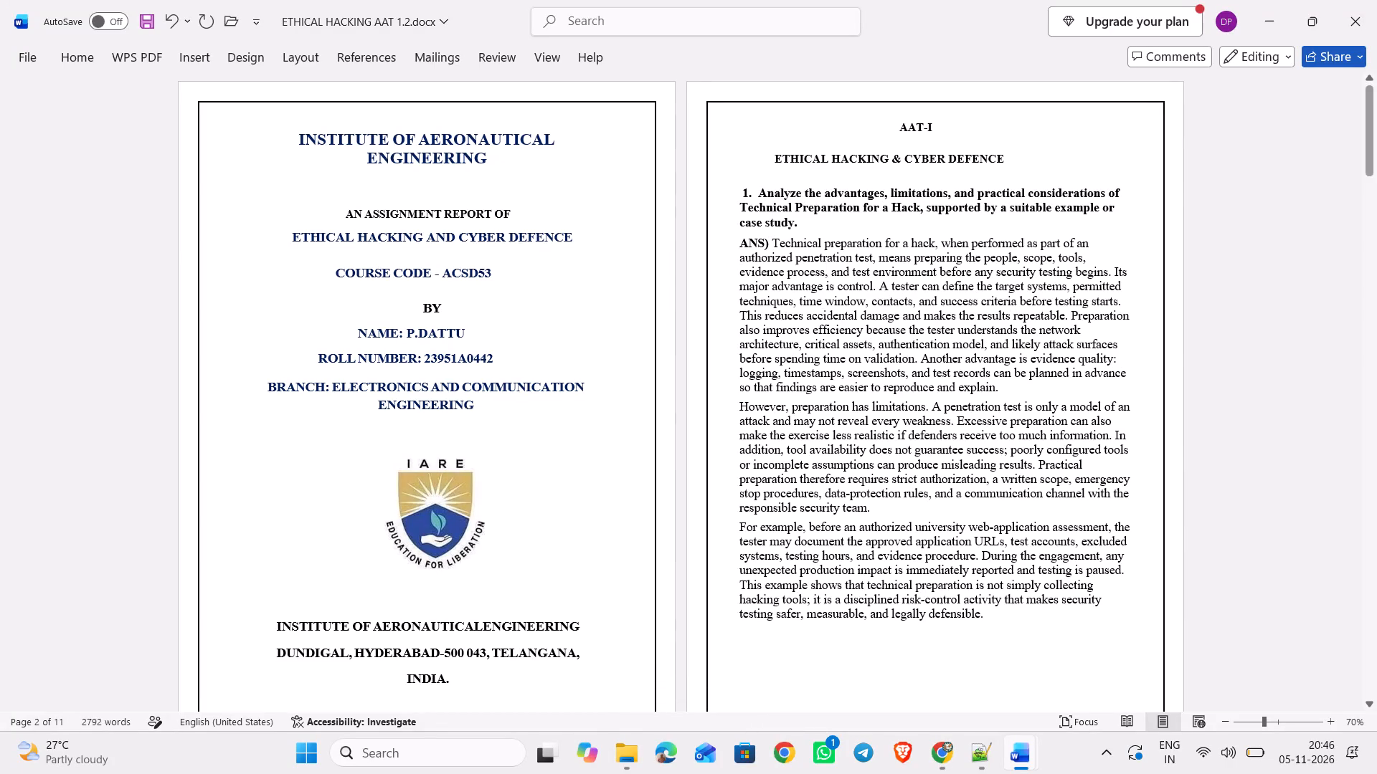
pyautogui.moveTo(799, 247); pyautogui.dragTo(813, 264)
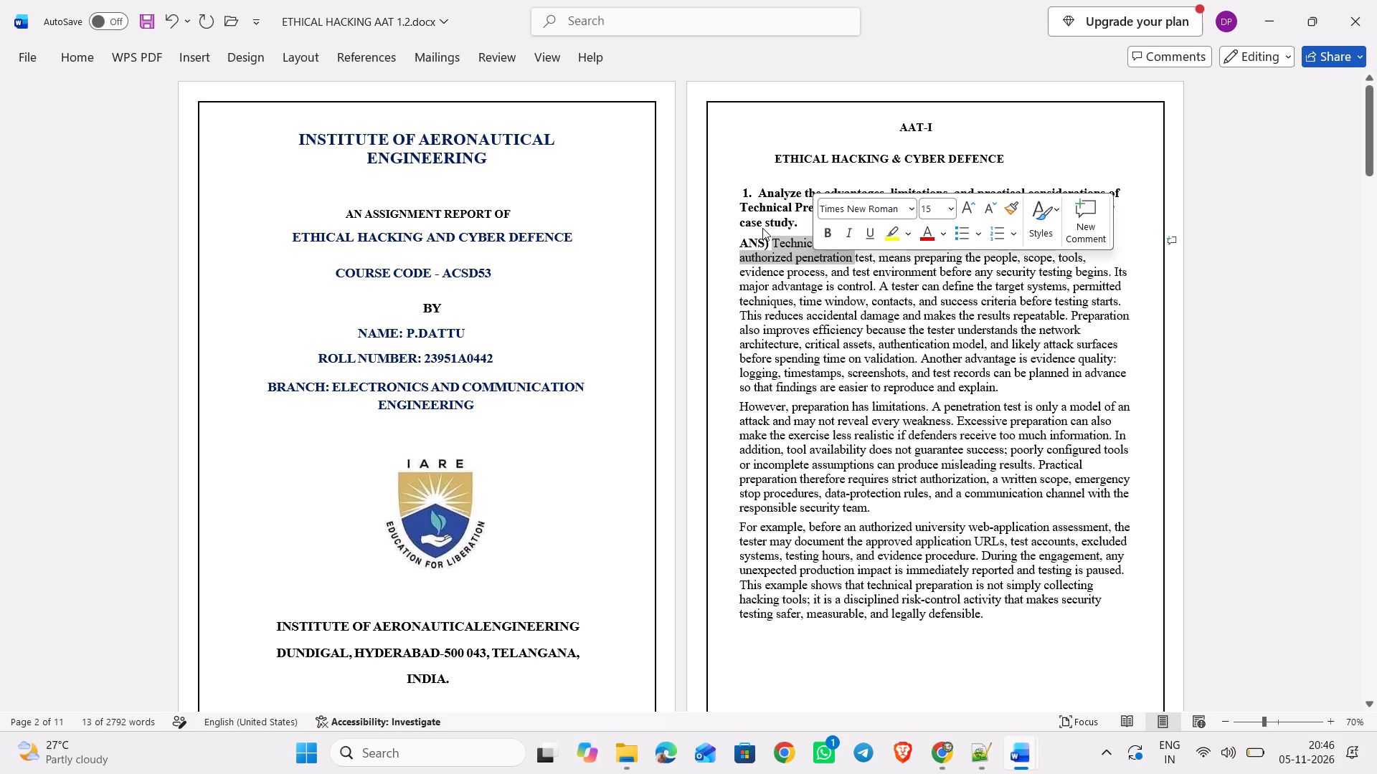
pyautogui.click(741, 247)
pyautogui.moveTo(741, 247); pyautogui.dragTo(770, 244)
pyautogui.scroll(-4, 770, 244)
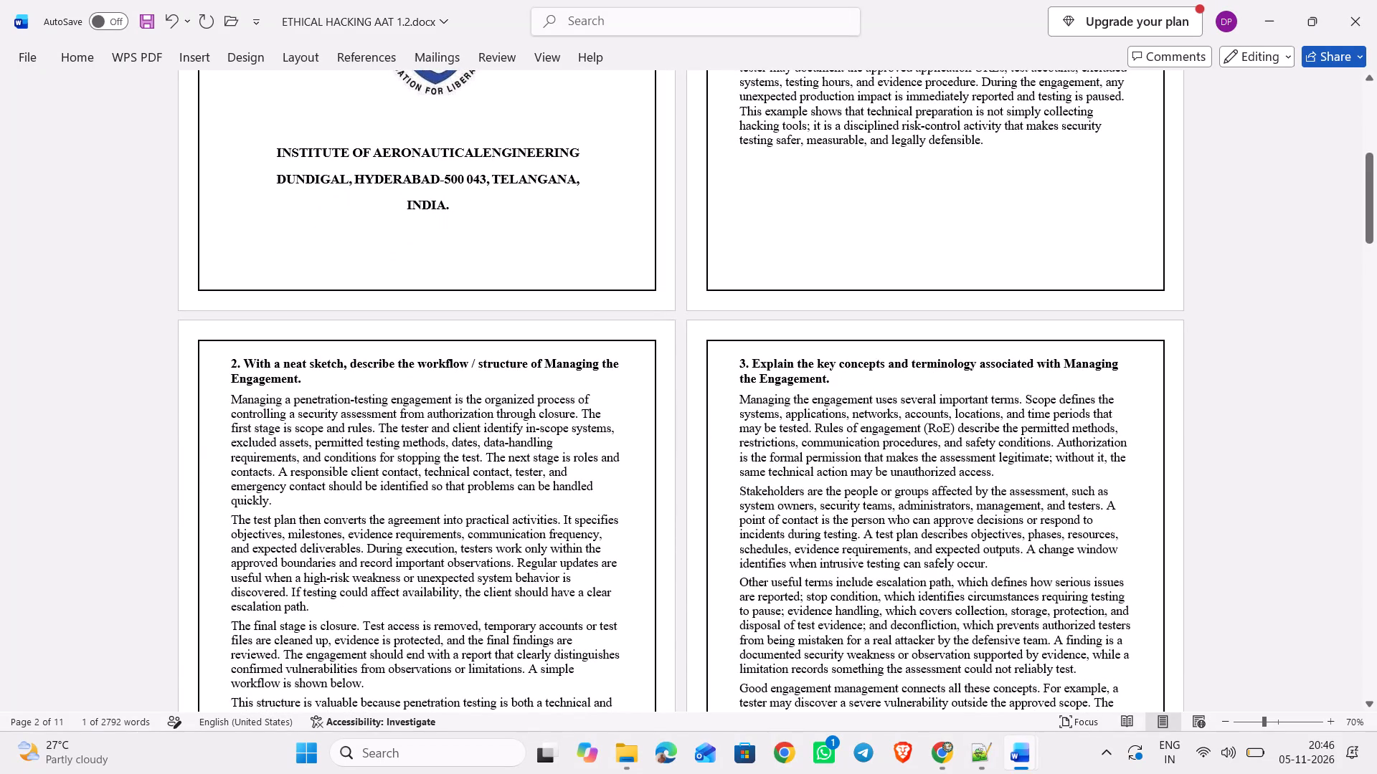
pyautogui.click(232, 400)
pyautogui.hotkey('ctrl', 'v')
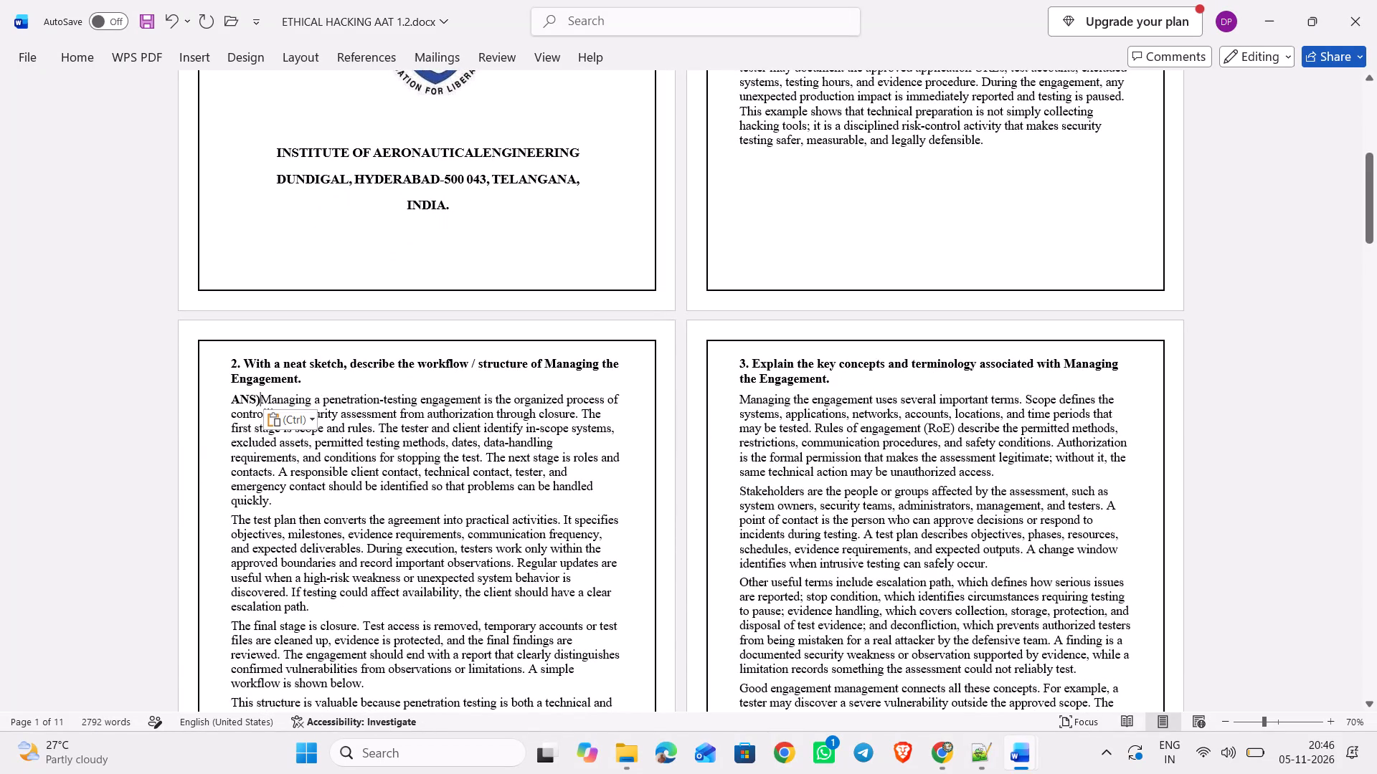
pyautogui.press('space')
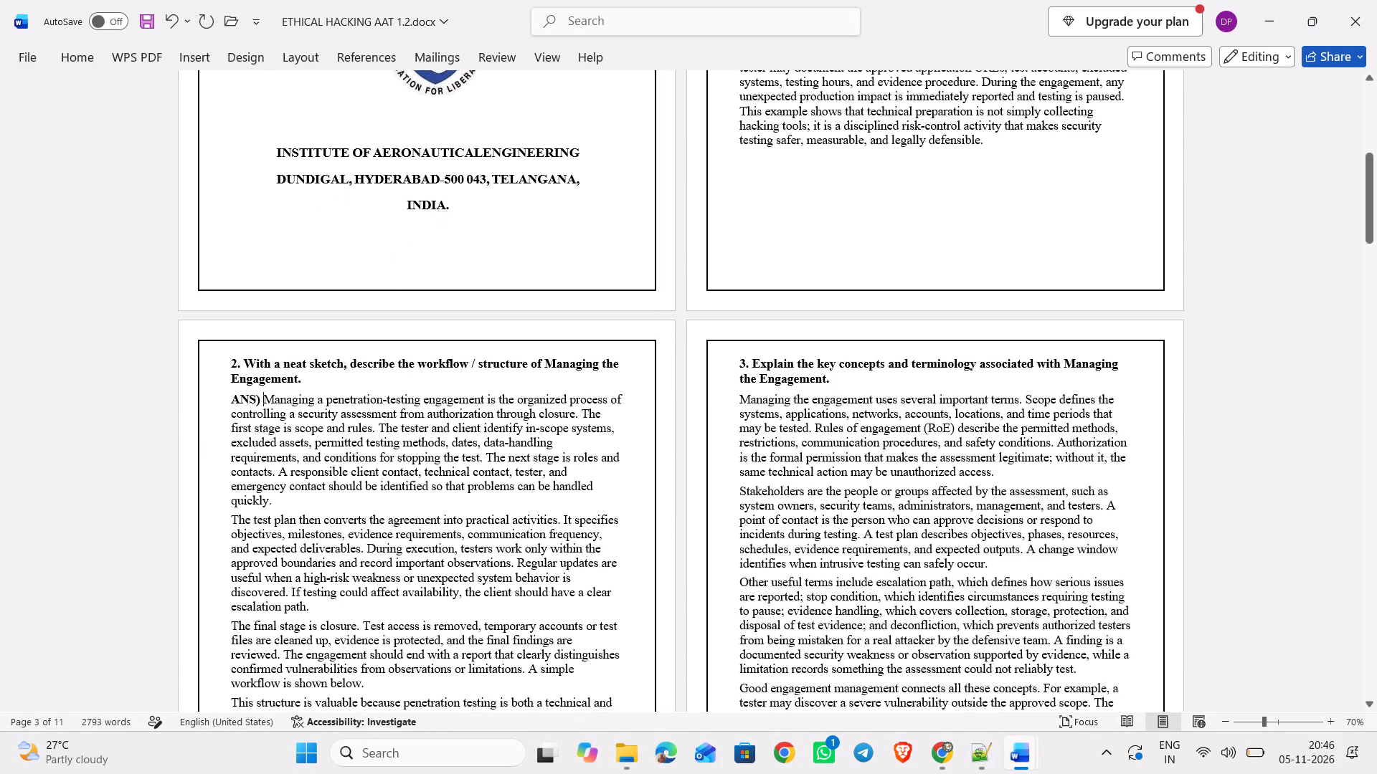
pyautogui.click(741, 396)
pyautogui.hotkey('ctrl', 'v')
pyautogui.press('space')
# Paste the "ANS)" label and a space at the start of the answers to question 4 (Evasion Techniques) and question 5 (Threads and Groups).
pyautogui.scroll(-6, 741, 396)
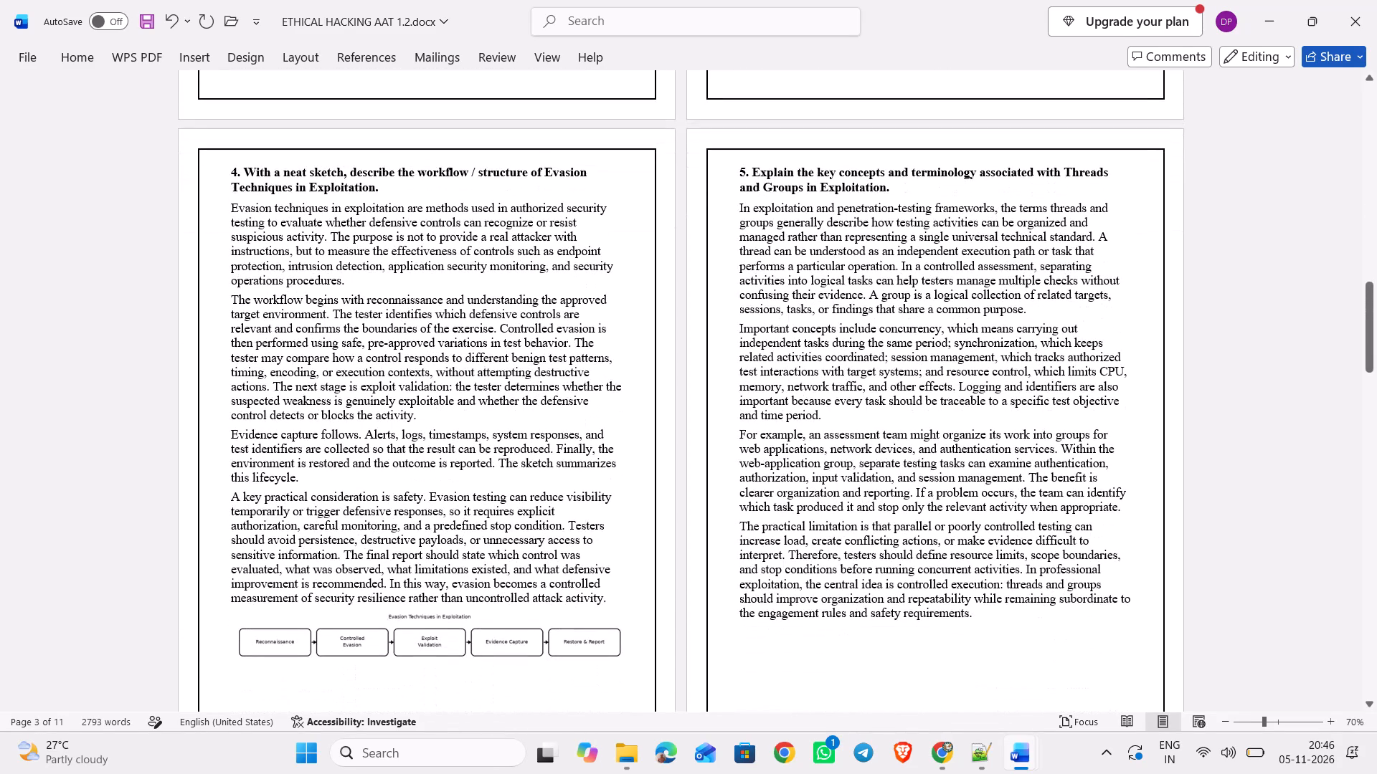
pyautogui.click(233, 209)
pyautogui.hotkey('ctrl', 'v')
pyautogui.hotkey('ctrl', 'space')
pyautogui.press('space')
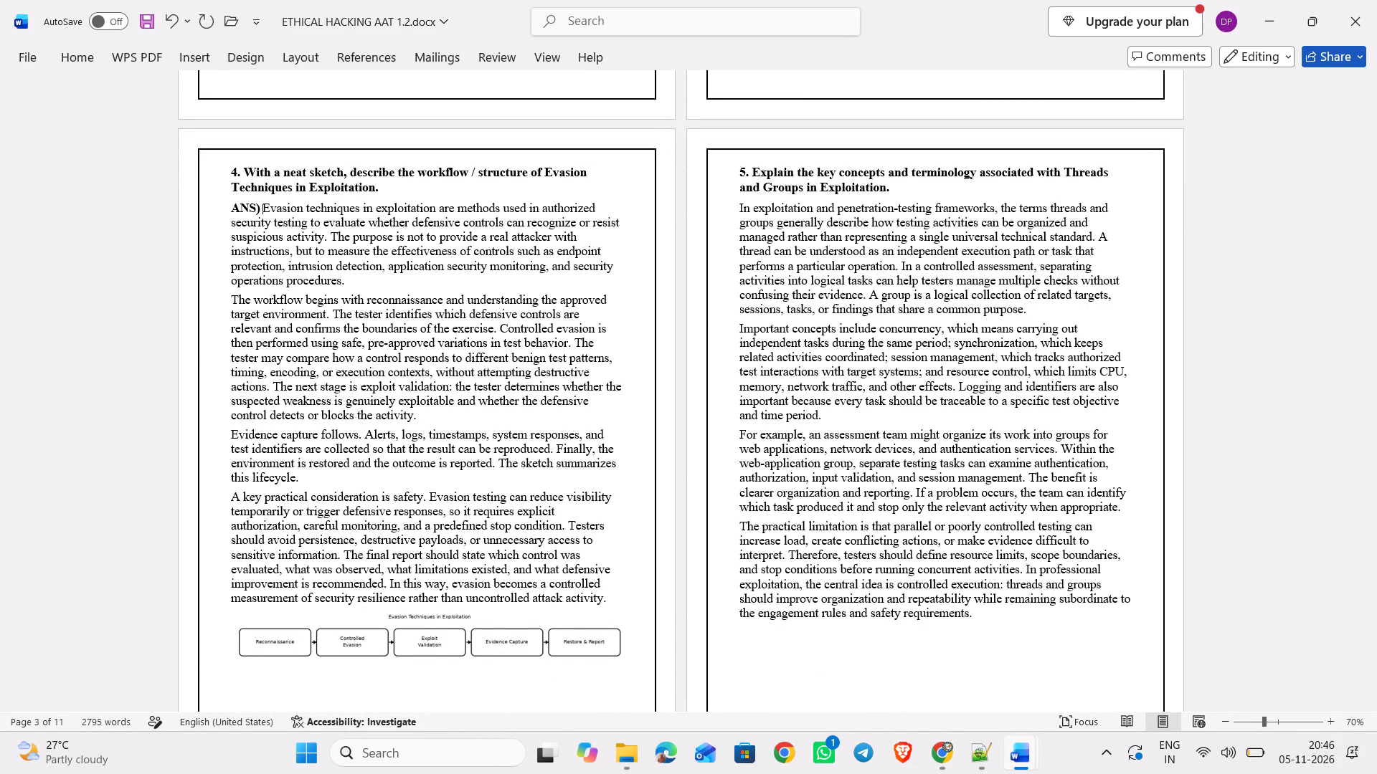
pyautogui.click(739, 205)
pyautogui.hotkey('ctrl', 'v')
pyautogui.press('space')
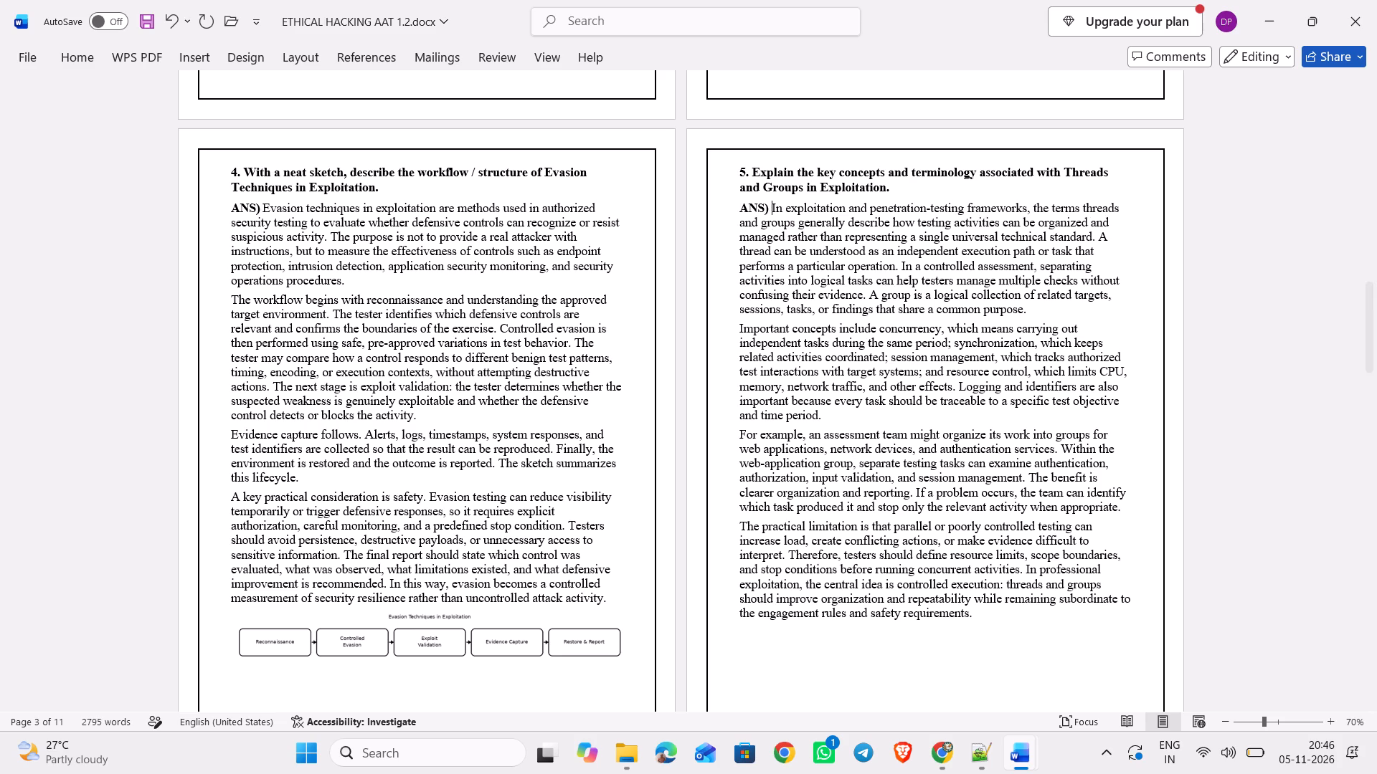
# Paste the "ANS)" label and a space before the answers to question 6 (Operating System Exploitation) and question 7 (The Document).
pyautogui.scroll(-6, 739, 205)
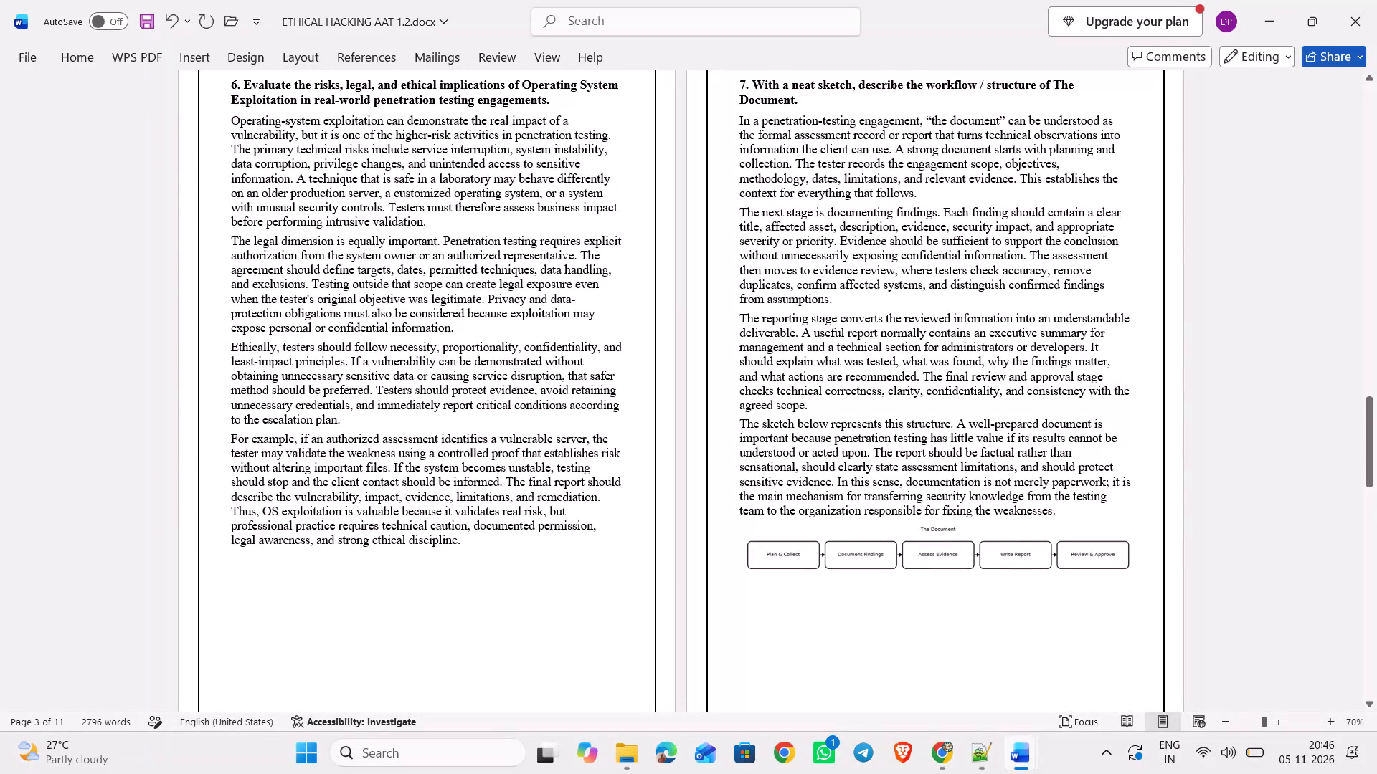
pyautogui.click(229, 115)
pyautogui.hotkey('ctrl', 'v')
pyautogui.press('space')
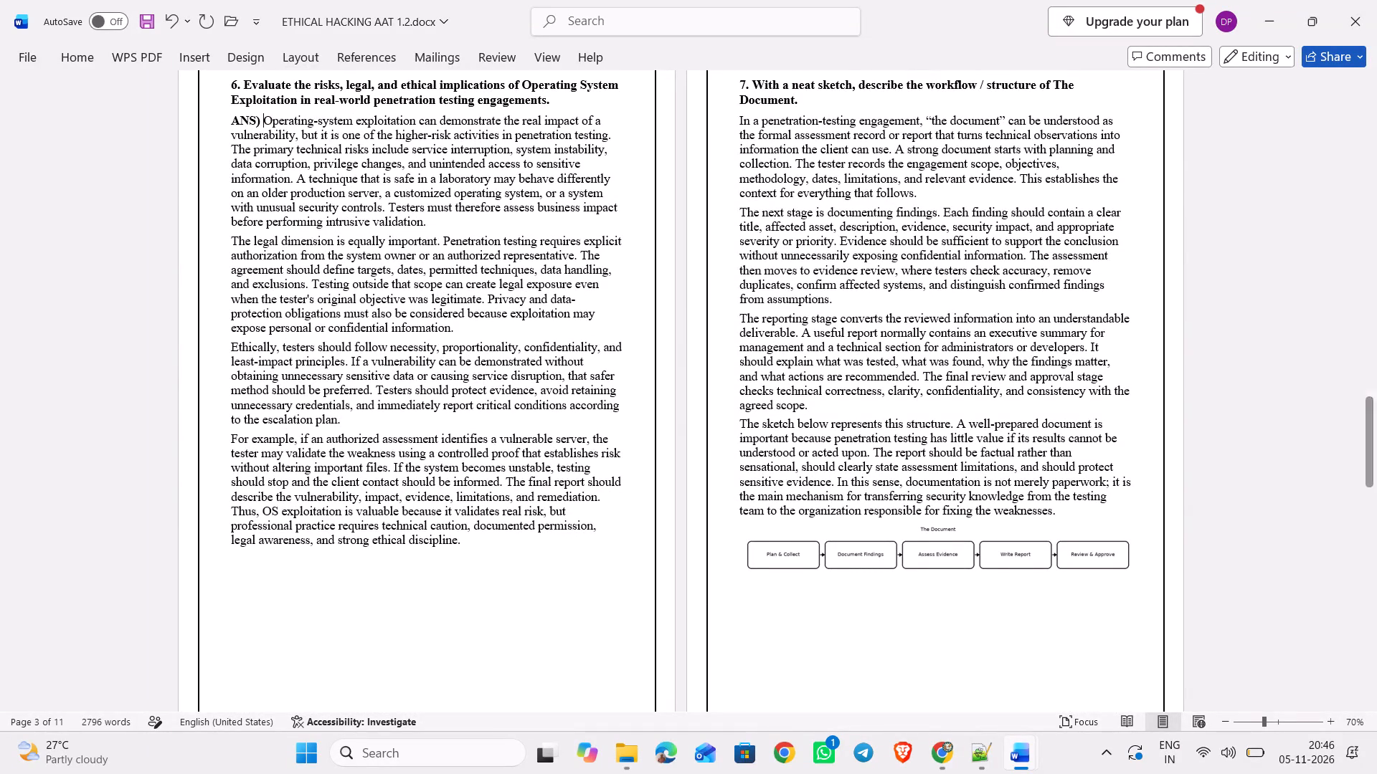
pyautogui.click(737, 127)
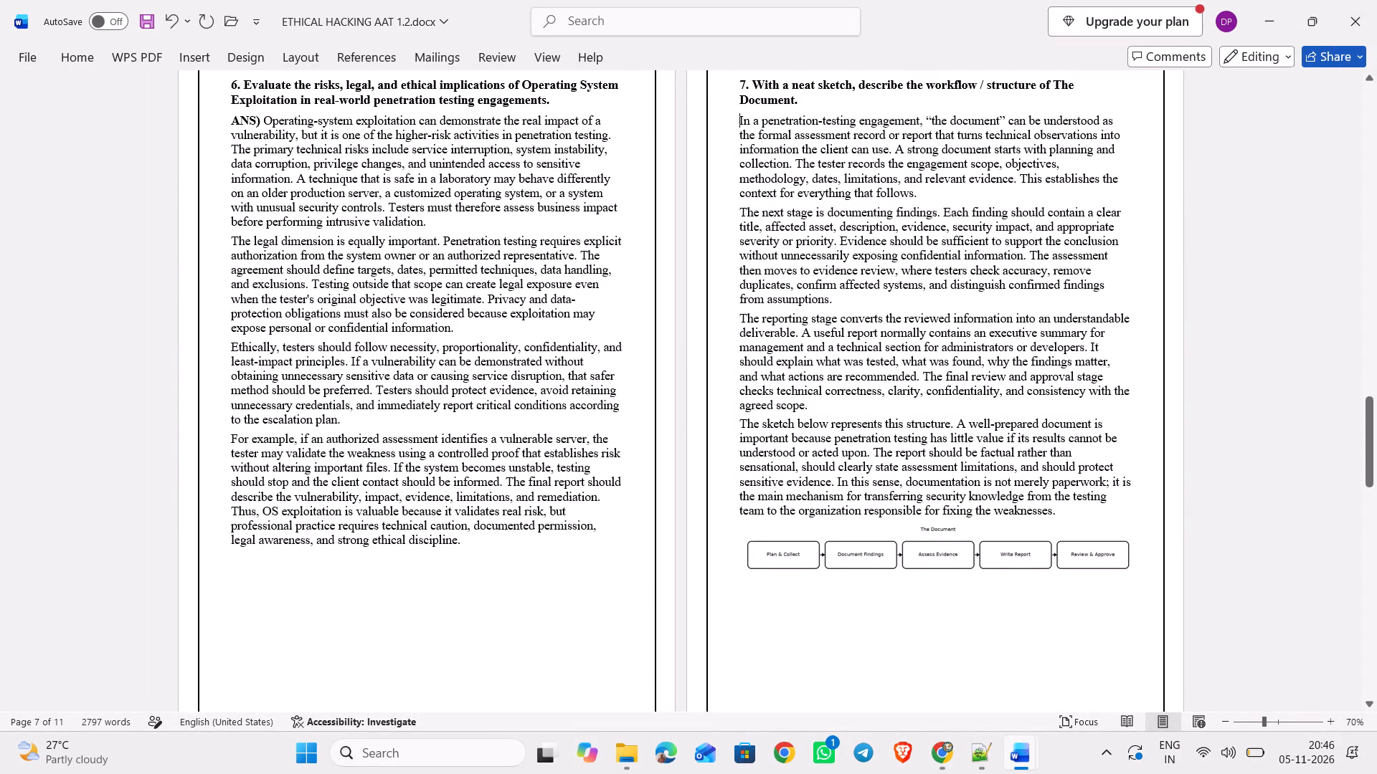
pyautogui.hotkey('ctrl', 'v')
pyautogui.press('space')
# Paste the "ANS)" label and a space before the answers to question 8 (Conclusion) and question 9 (Integrating the Results).
pyautogui.scroll(-5, 737, 127)
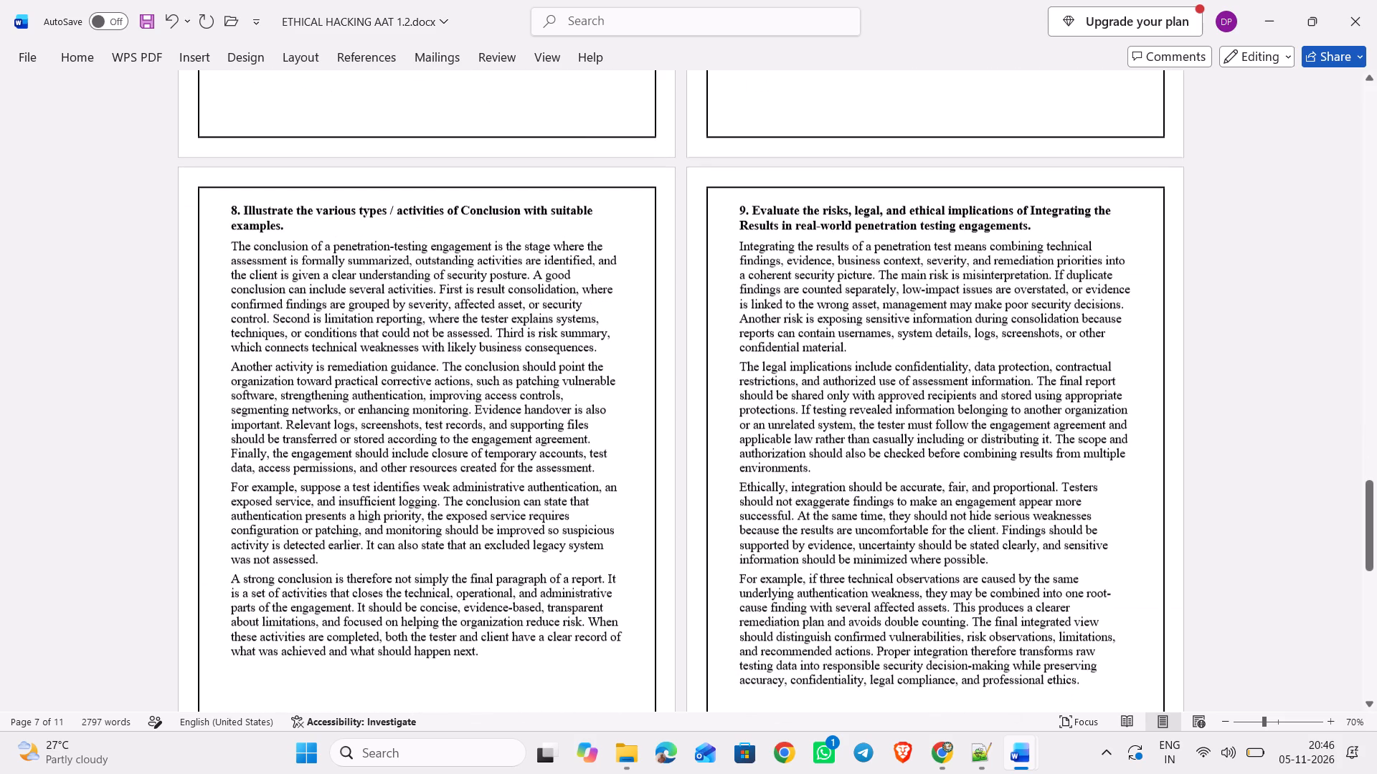
pyautogui.click(230, 245)
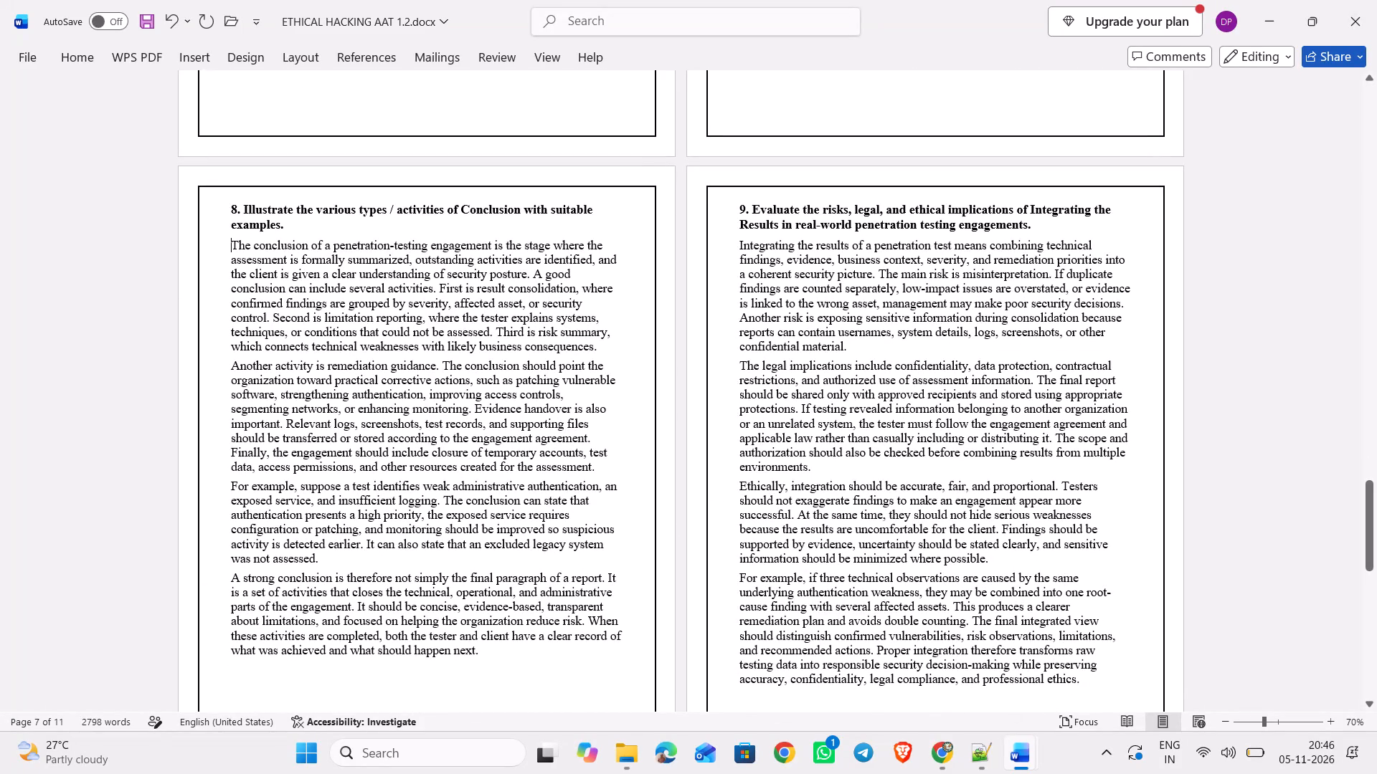
pyautogui.hotkey('ctrl', 'v')
pyautogui.press('space')
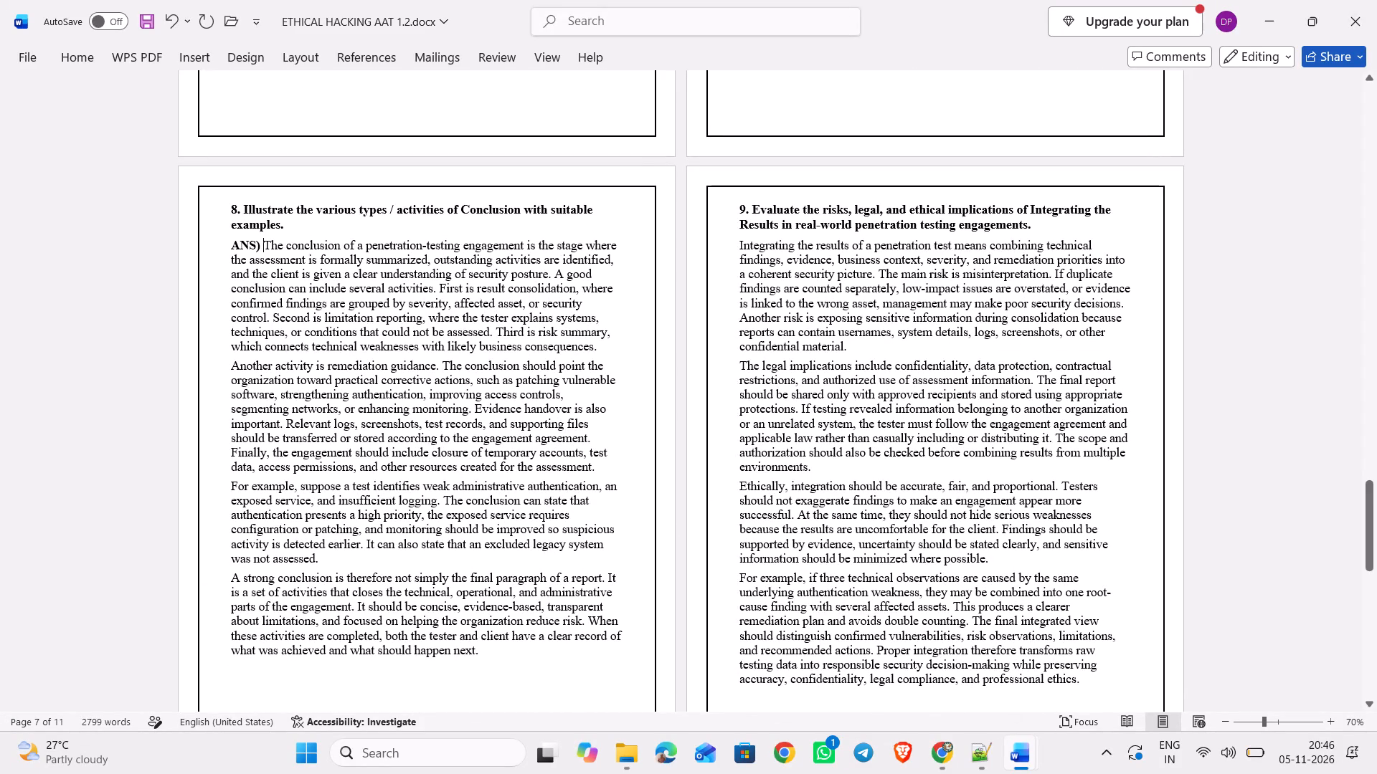
pyautogui.click(742, 247)
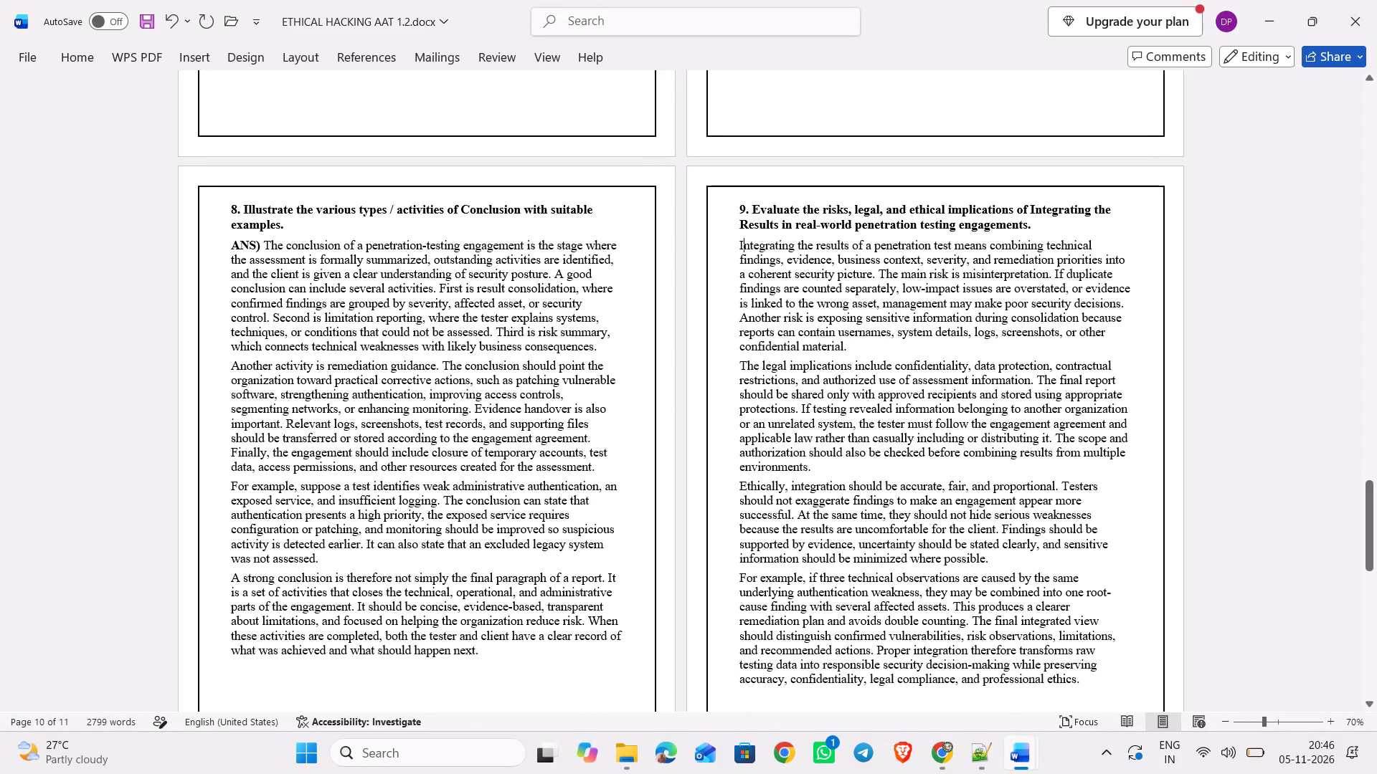
pyautogui.press('Left')
pyautogui.hotkey('ctrl', 'v')
pyautogui.press('space')
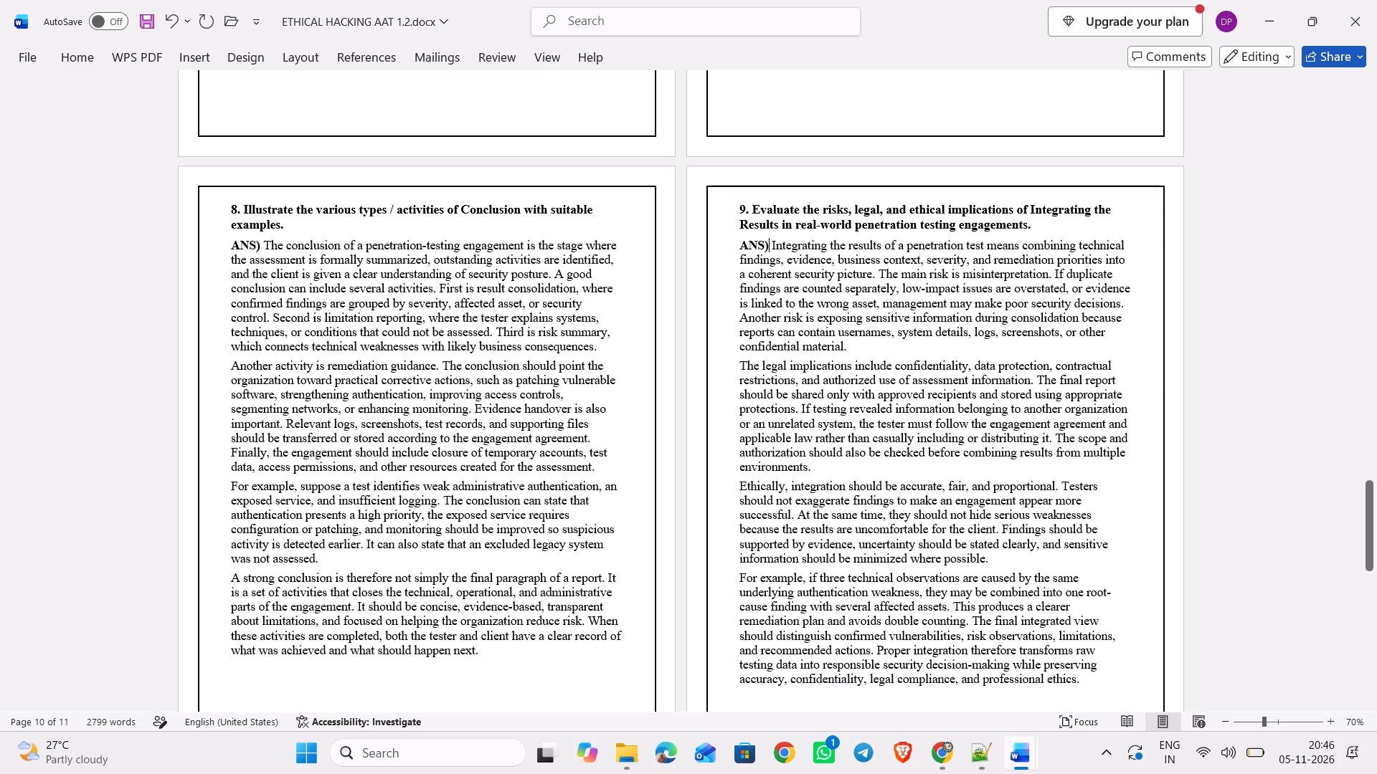
# Paste the "ANS)" label and a space at the start of the answer to question 10 on Mitigation Strategies.
pyautogui.scroll(-7, 742, 247)
pyautogui.scroll(1, 569, 230)
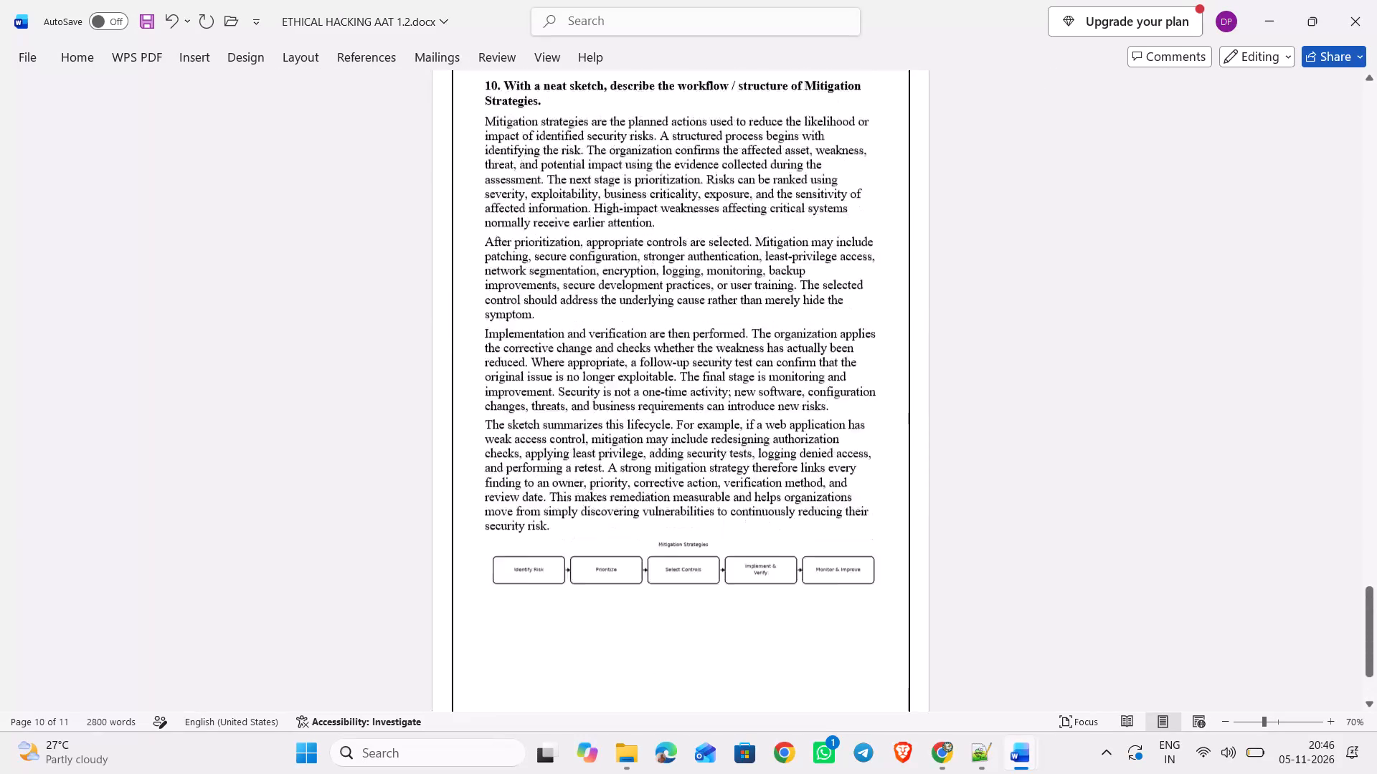
pyautogui.scroll(1, 569, 230)
pyautogui.click(486, 262)
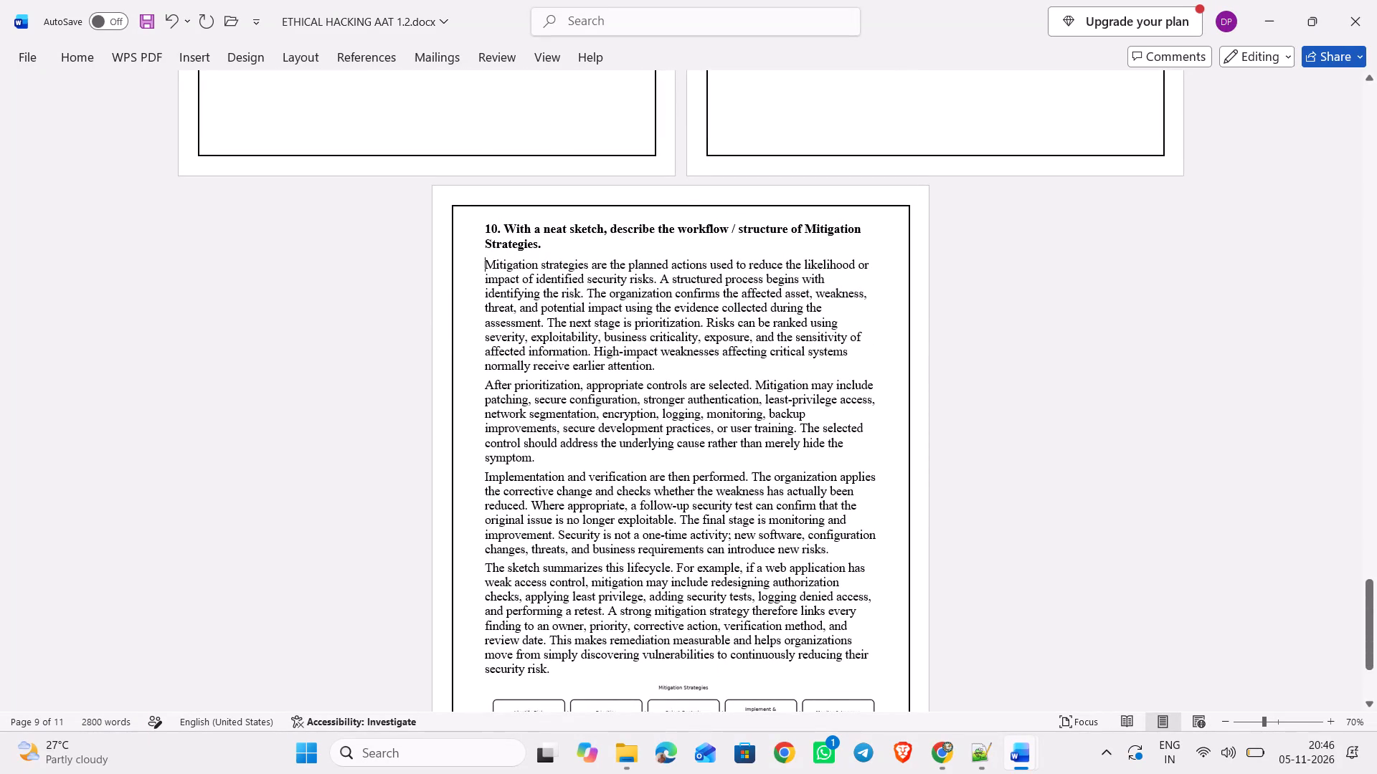
pyautogui.hotkey('ctrl', 'v')
pyautogui.press('space')
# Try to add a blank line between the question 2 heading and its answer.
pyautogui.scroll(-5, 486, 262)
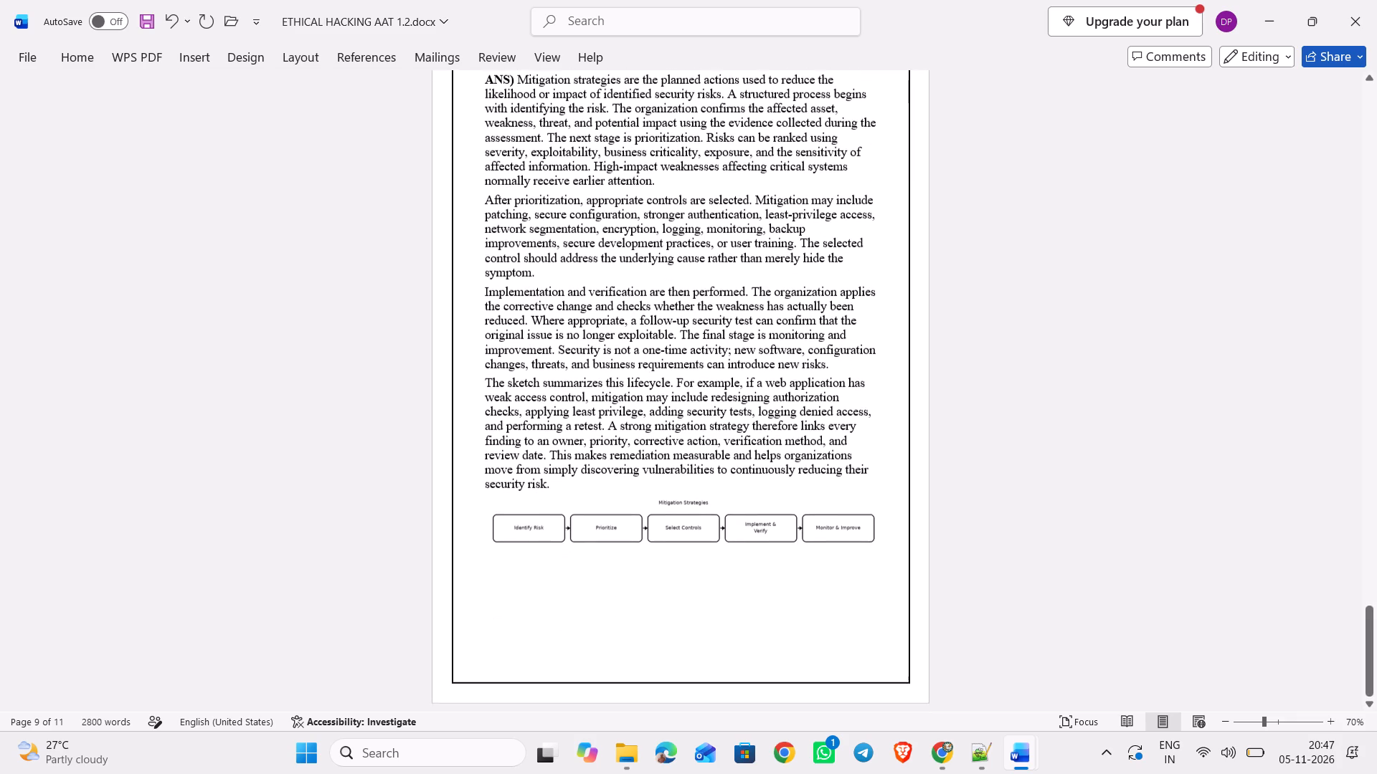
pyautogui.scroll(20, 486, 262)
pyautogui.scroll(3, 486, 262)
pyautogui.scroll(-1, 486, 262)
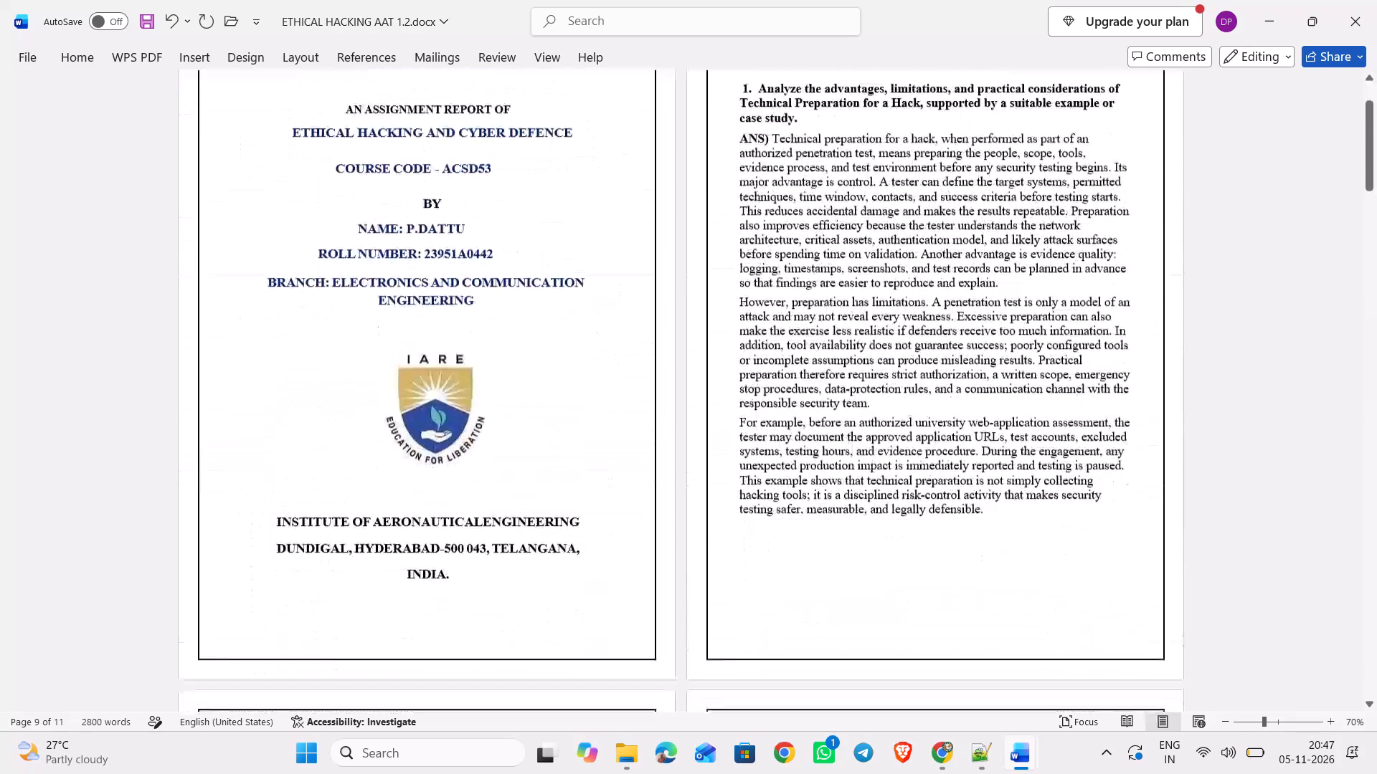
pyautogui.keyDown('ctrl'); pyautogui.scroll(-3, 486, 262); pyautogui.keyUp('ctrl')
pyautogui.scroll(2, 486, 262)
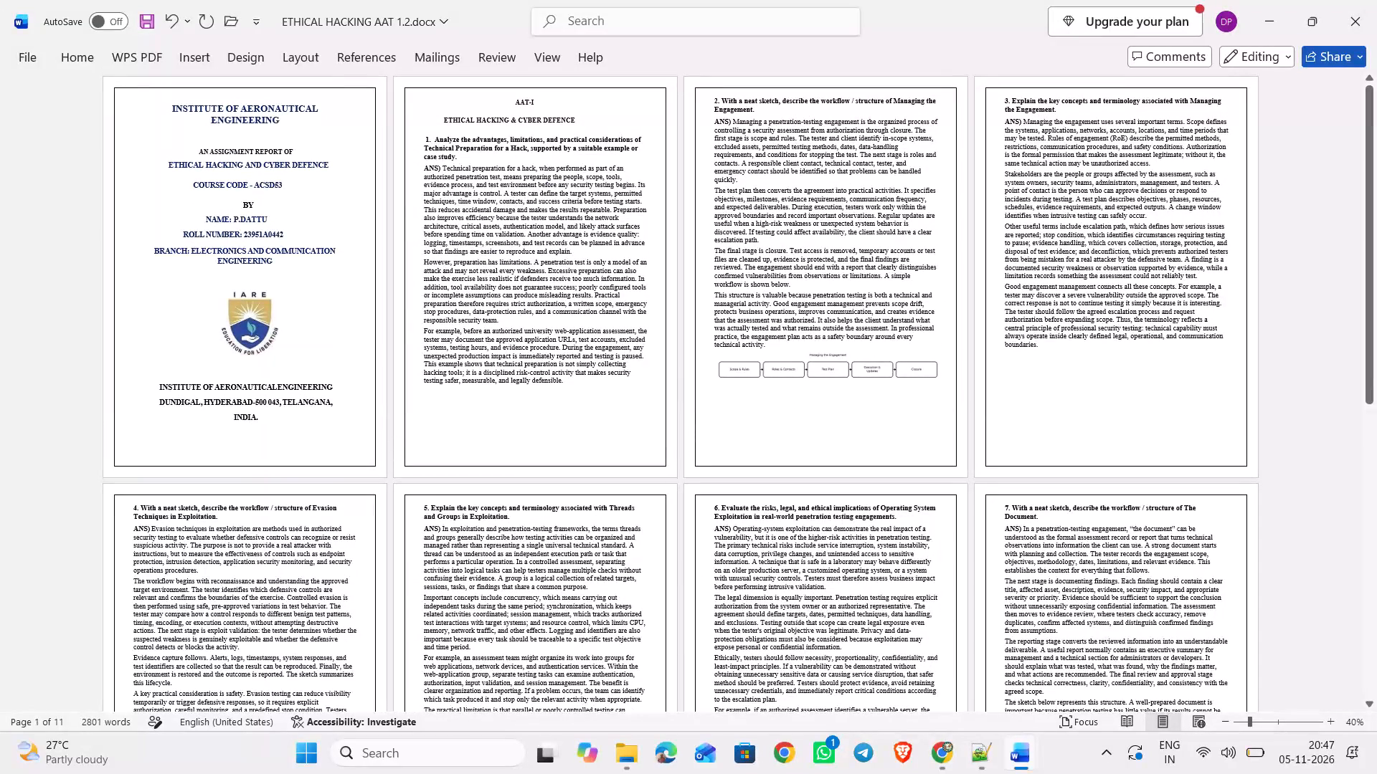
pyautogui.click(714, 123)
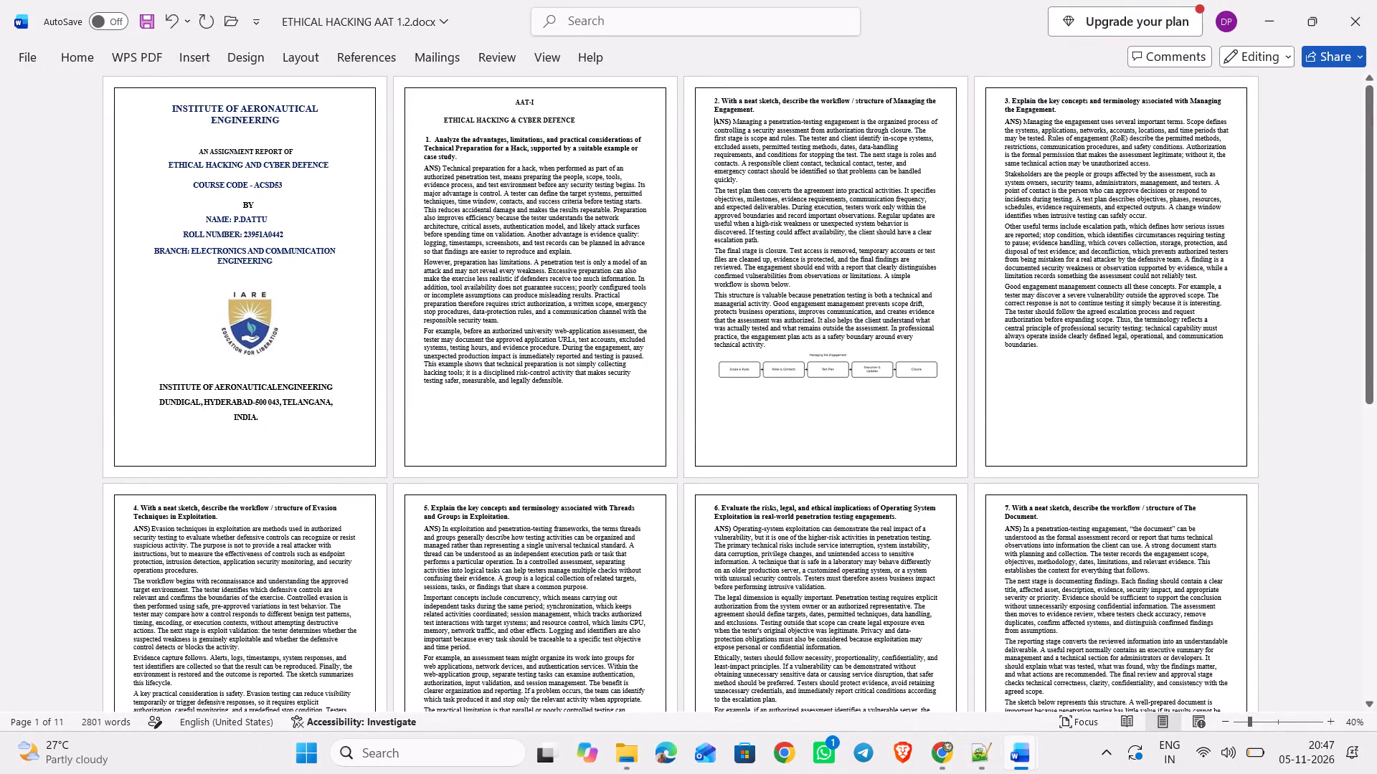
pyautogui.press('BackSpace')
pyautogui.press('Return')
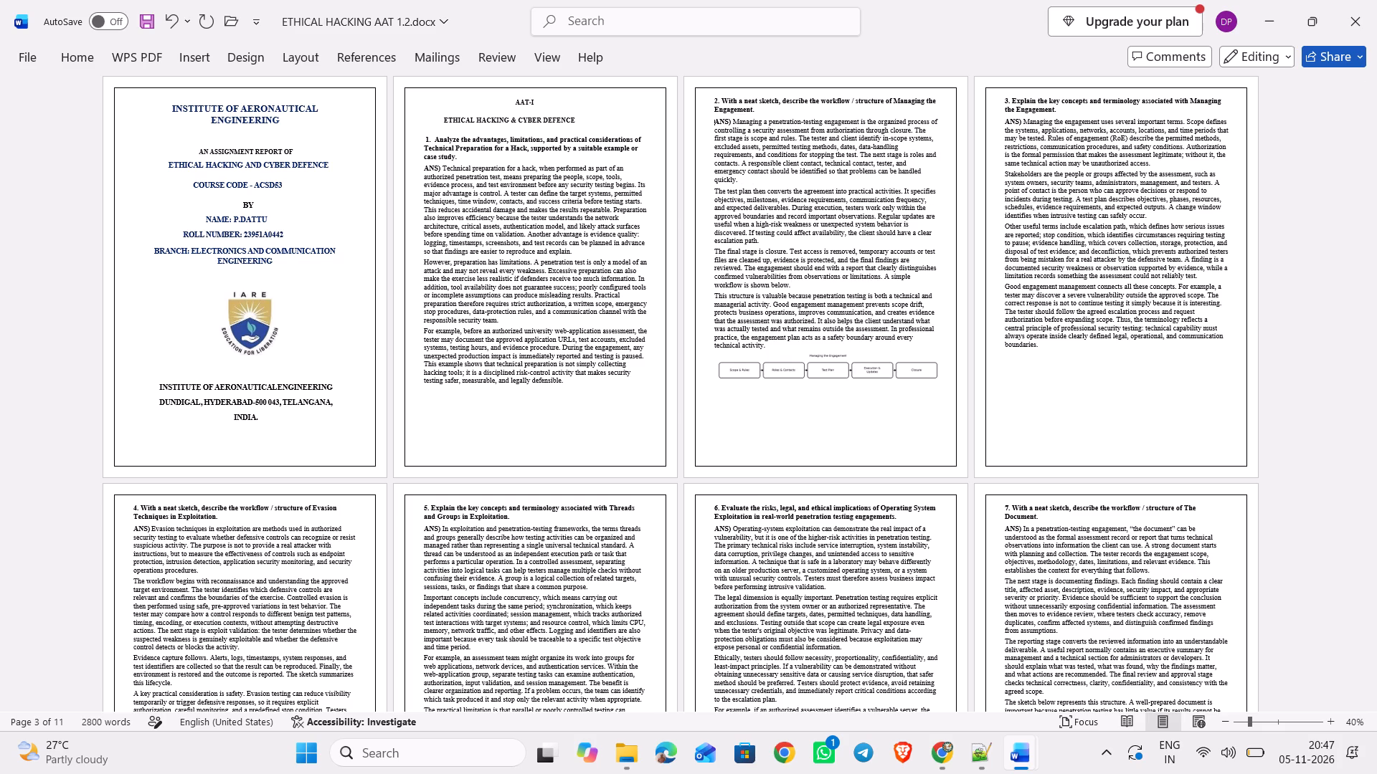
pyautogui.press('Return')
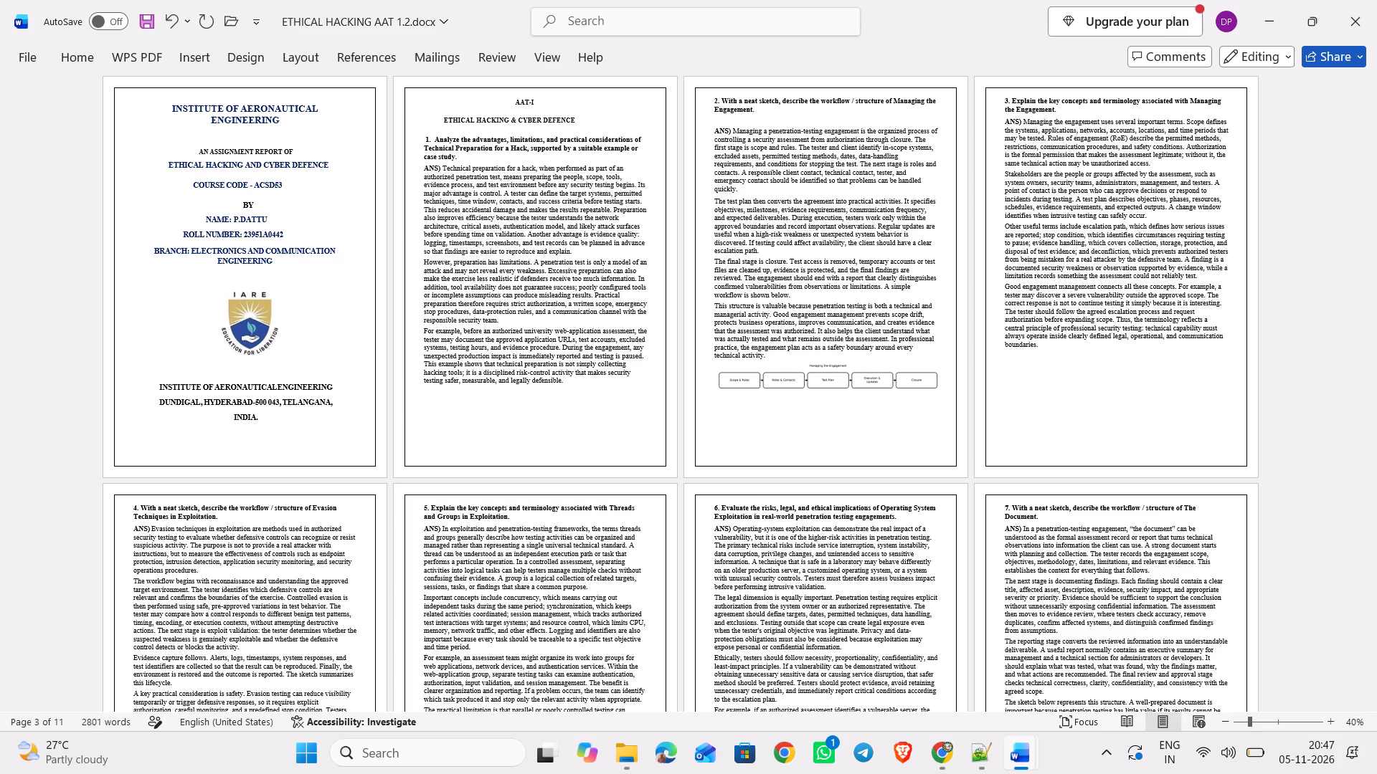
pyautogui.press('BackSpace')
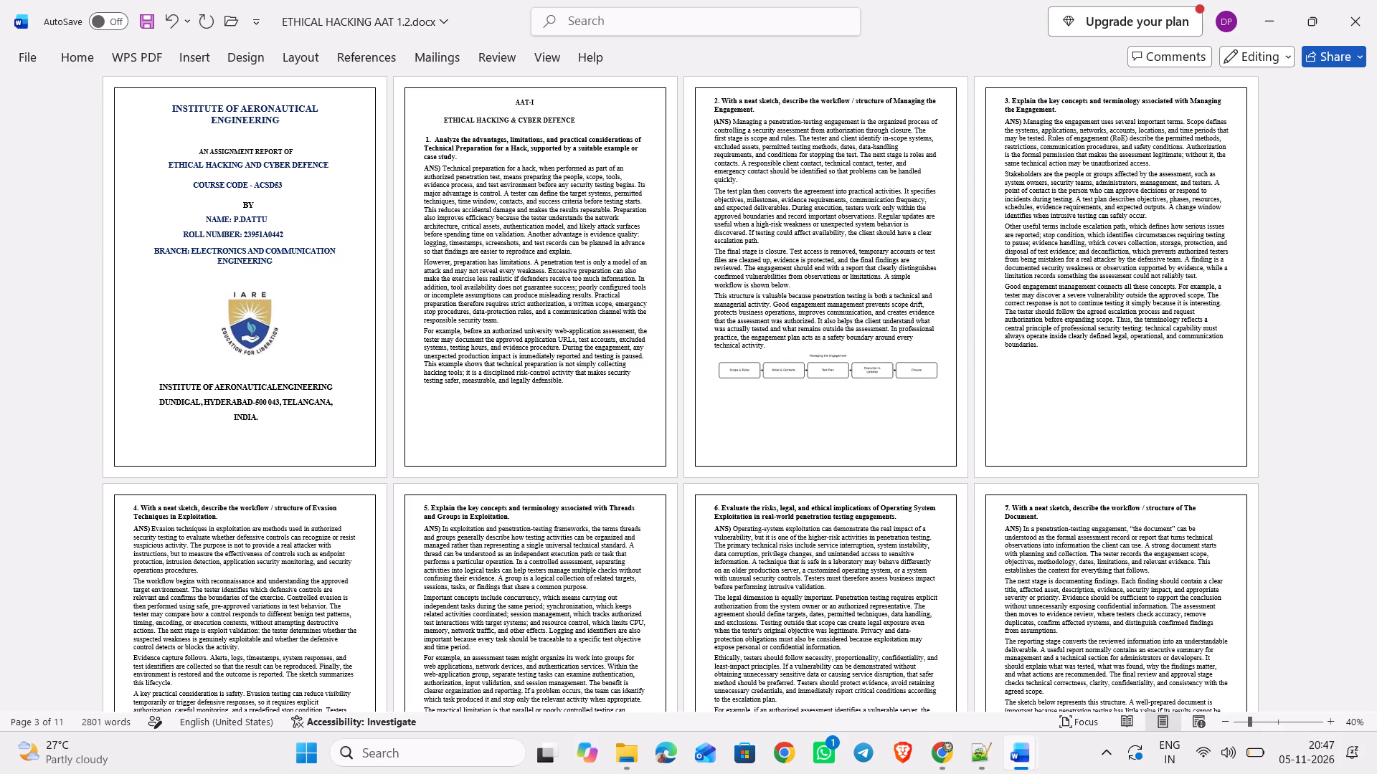
# Insert one blank line above the question 2 heading and two blank lines above the question 3 heading.
pyautogui.click(710, 100)
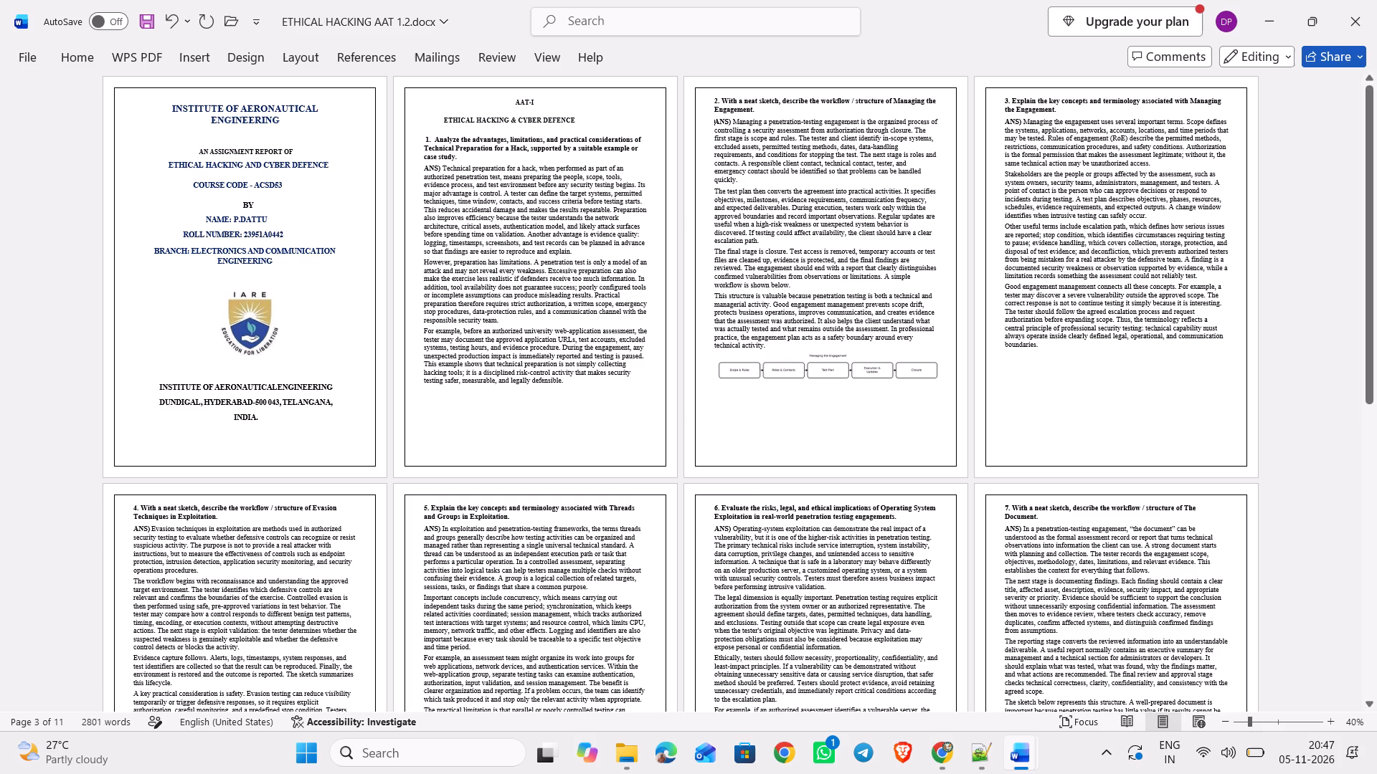
pyautogui.press('Return')
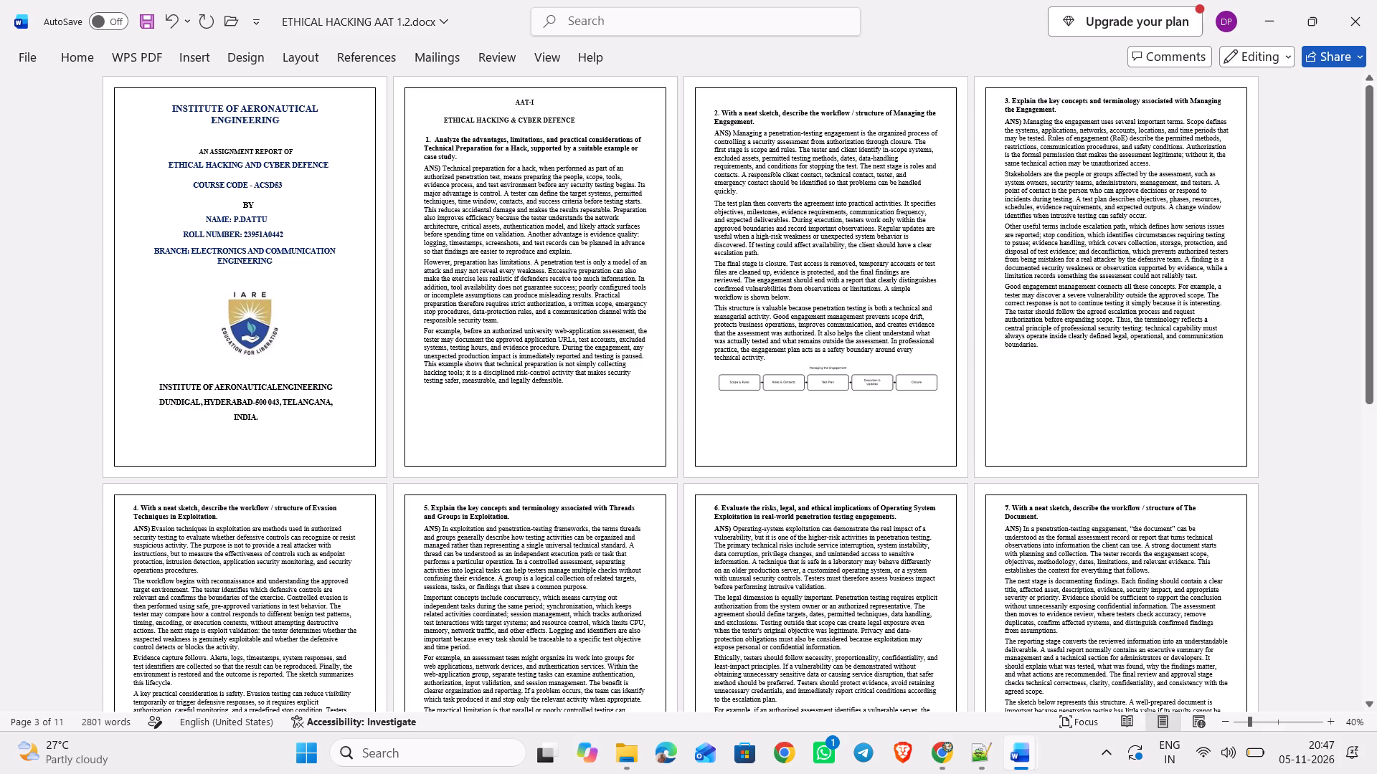
pyautogui.click(999, 97)
pyautogui.press('Return')
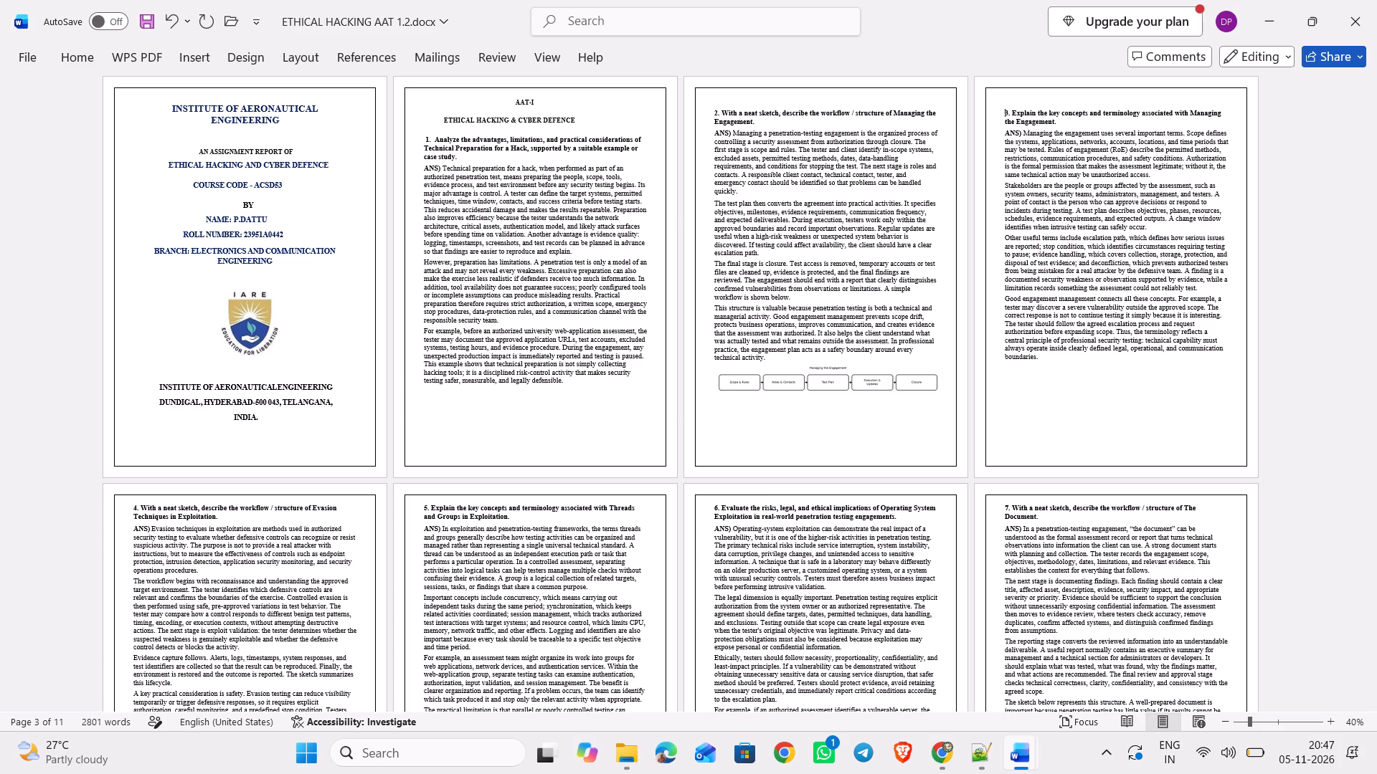
pyautogui.press('Return')
# Insert one blank line above the question 4 heading and two blank lines above the question 5 heading.
pyautogui.scroll(1, 999, 97)
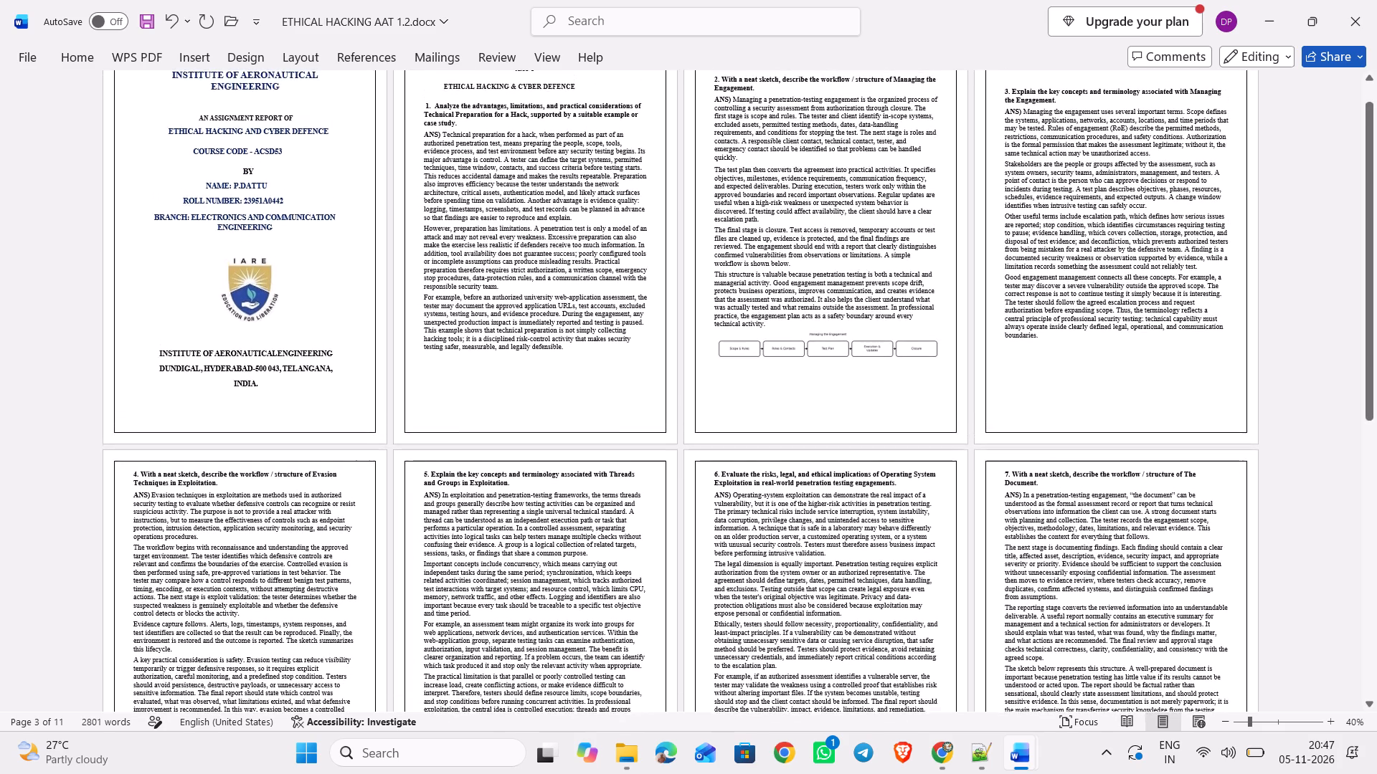
pyautogui.scroll(1, 999, 97)
pyautogui.scroll(-3, 670, 256)
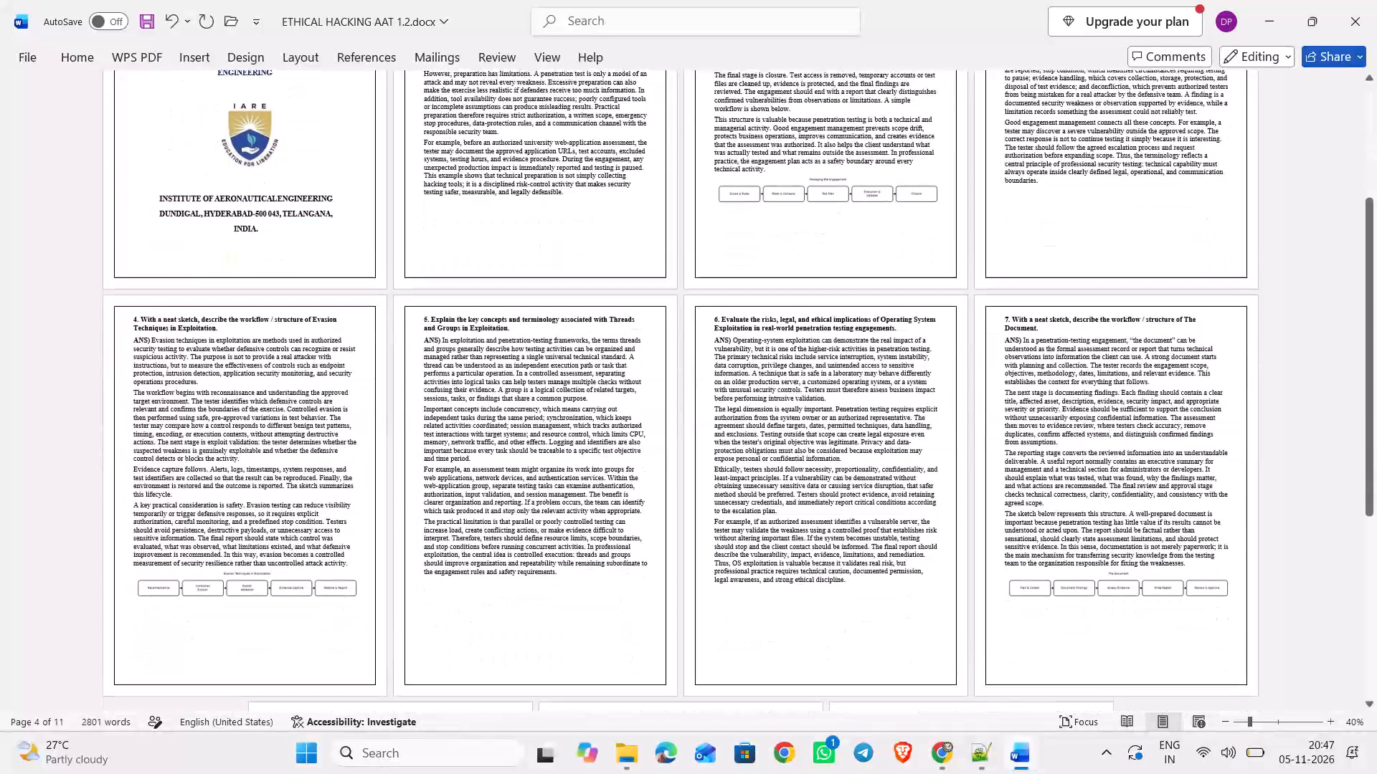
pyautogui.click(131, 282)
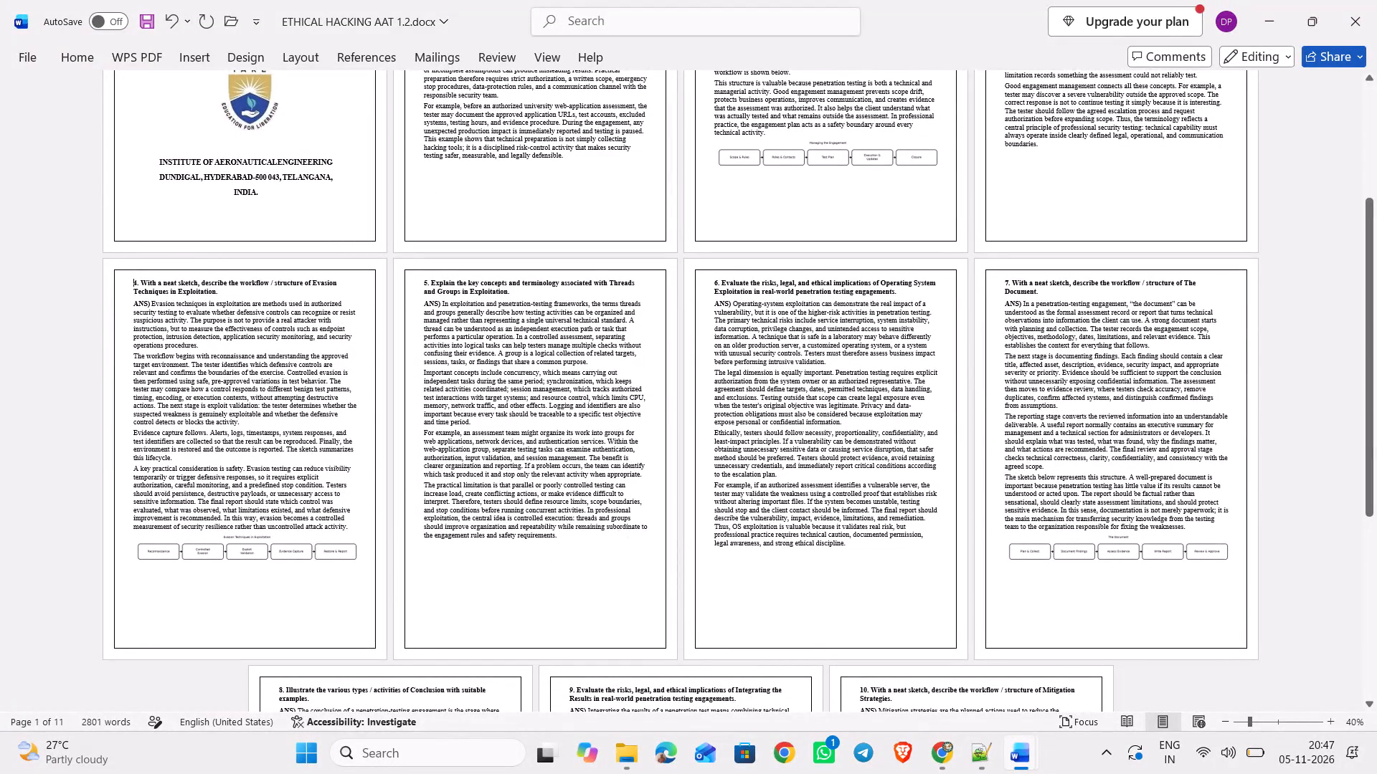
pyautogui.press('Return')
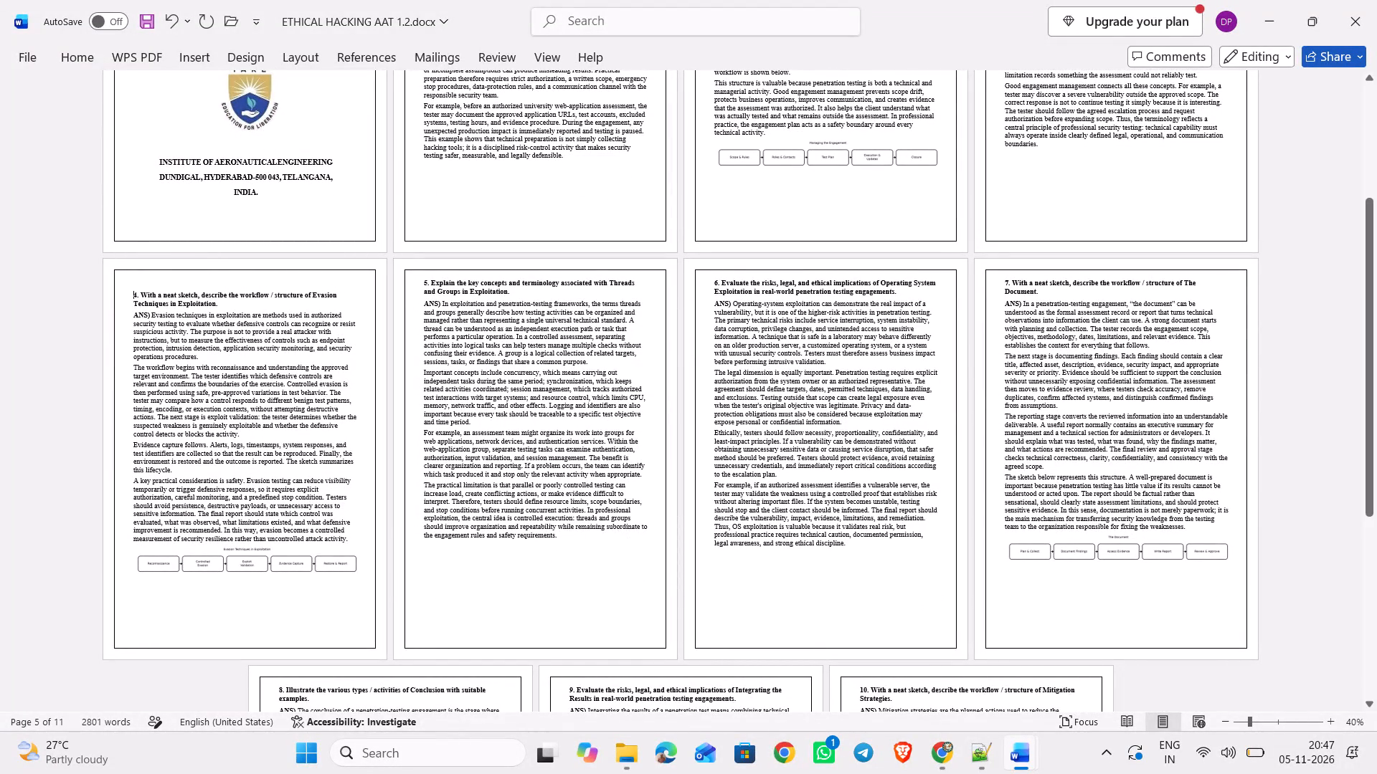
pyautogui.click(425, 279)
pyautogui.press('Return')
pyautogui.press('Return')
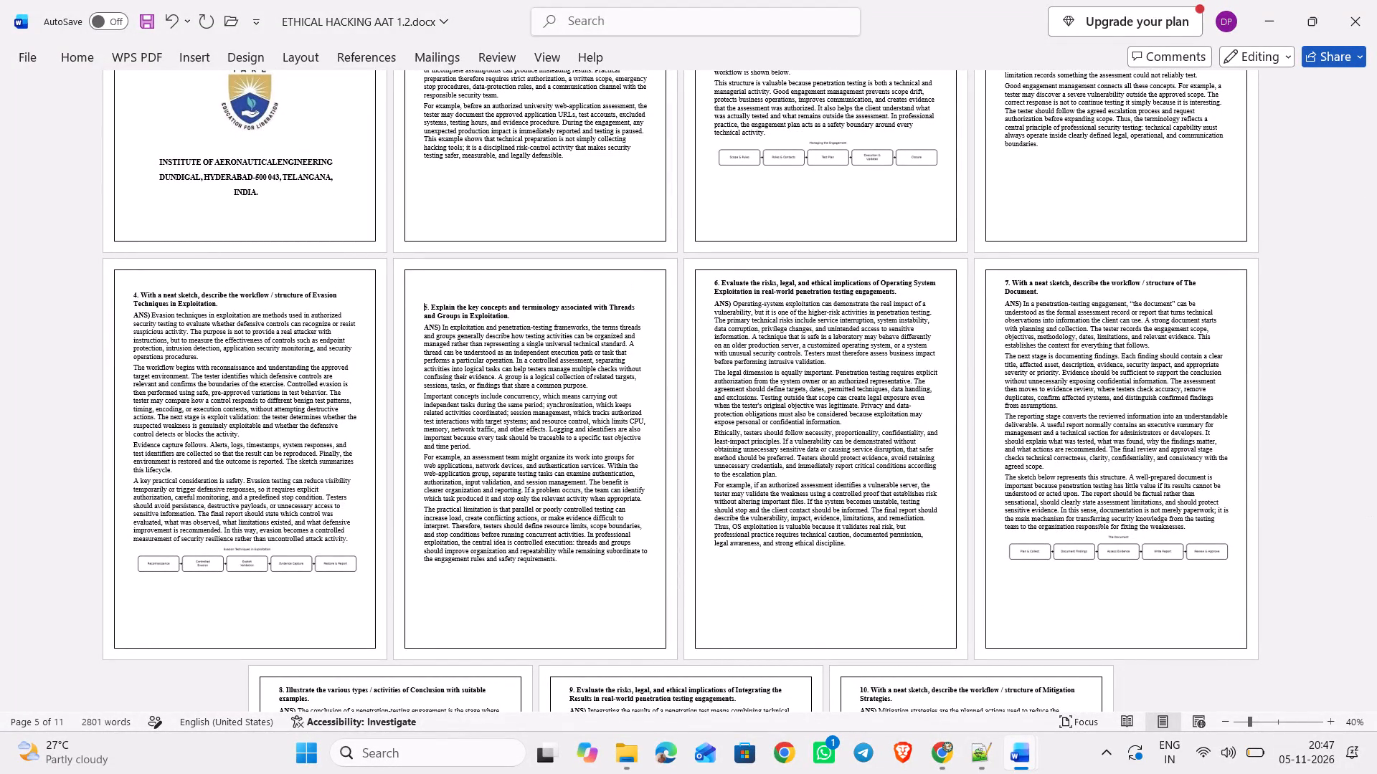
# Insert two blank lines above each of the question 6 and question 7 headings.
pyautogui.click(712, 285)
pyautogui.press('Return')
pyautogui.press('Return')
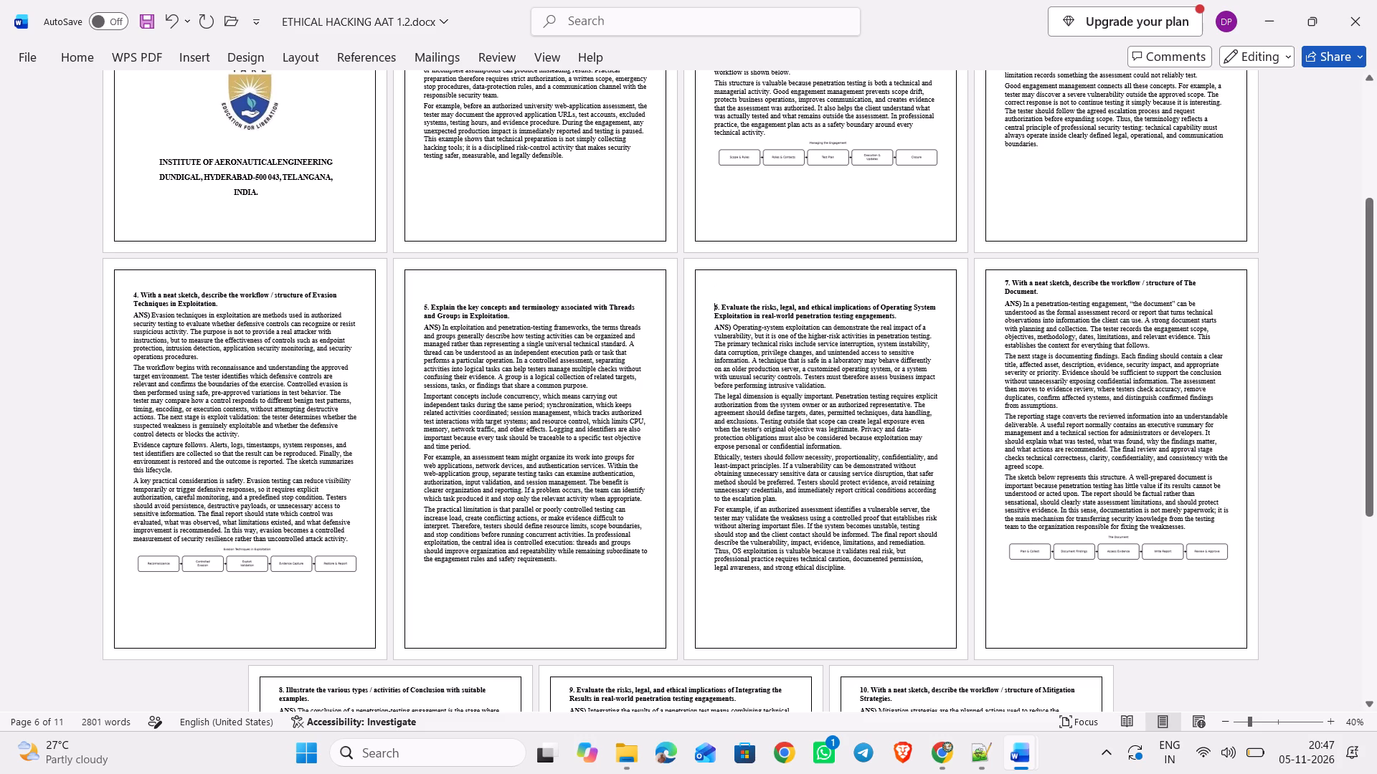
pyautogui.click(1000, 281)
pyautogui.press('Return')
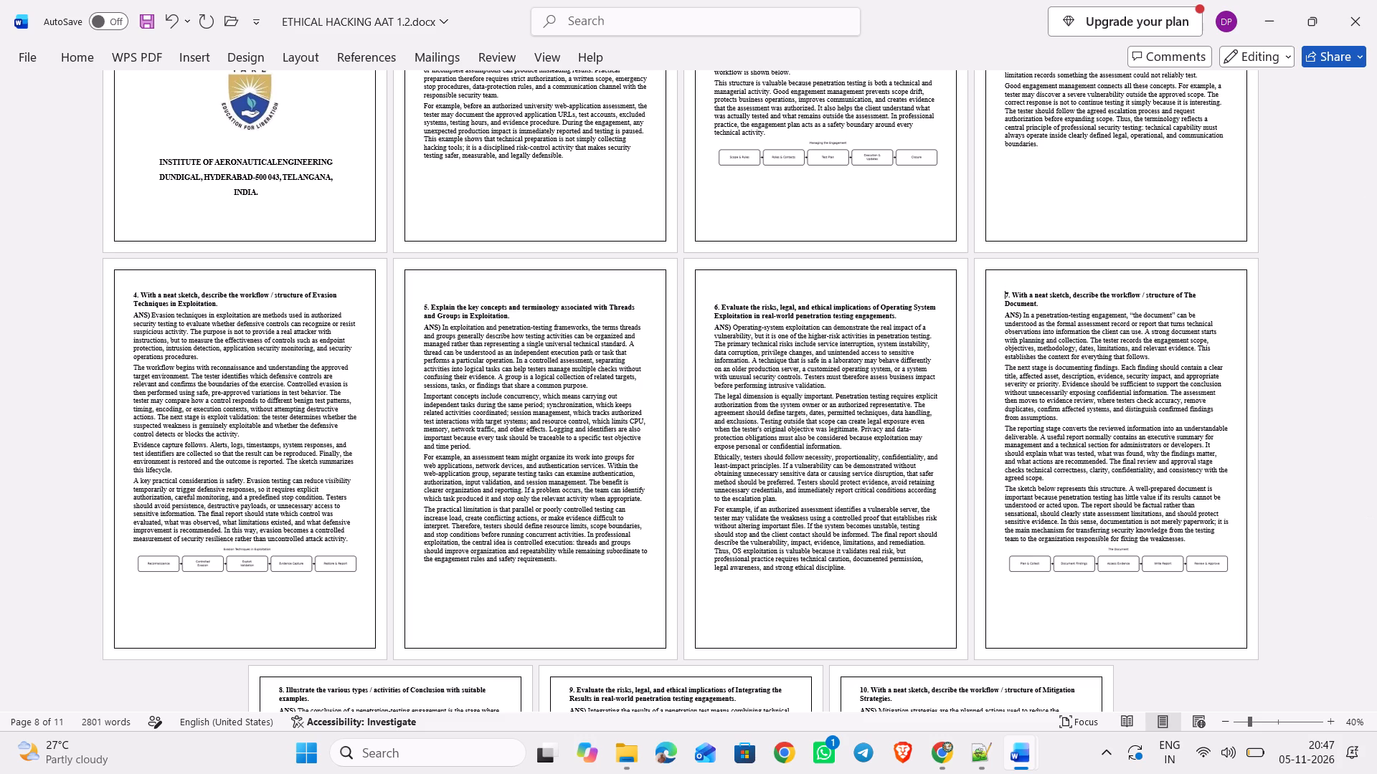
pyautogui.press('Return')
# Insert two blank lines above each of the question 8 and question 9 headings.
pyautogui.scroll(-3, 1000, 281)
pyautogui.scroll(-3, 653, 418)
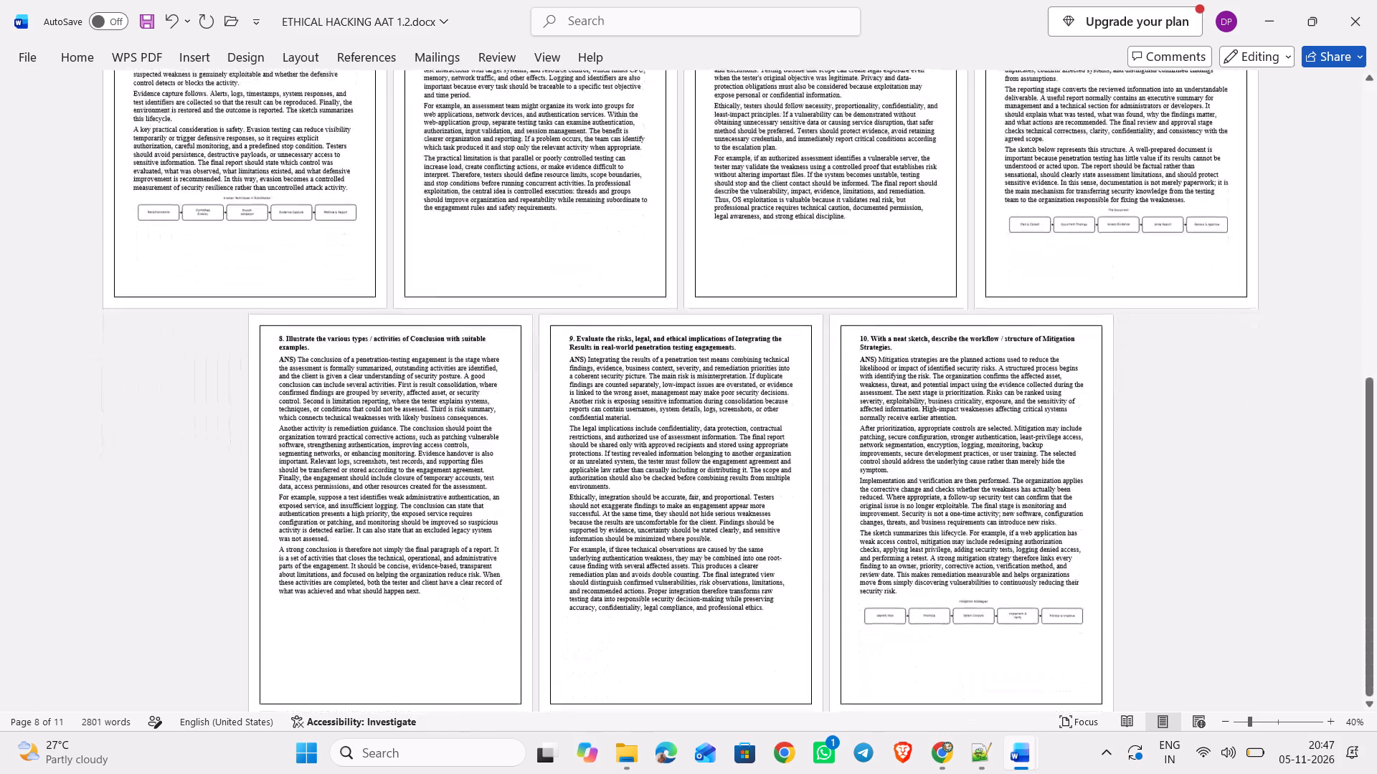
pyautogui.click(275, 325)
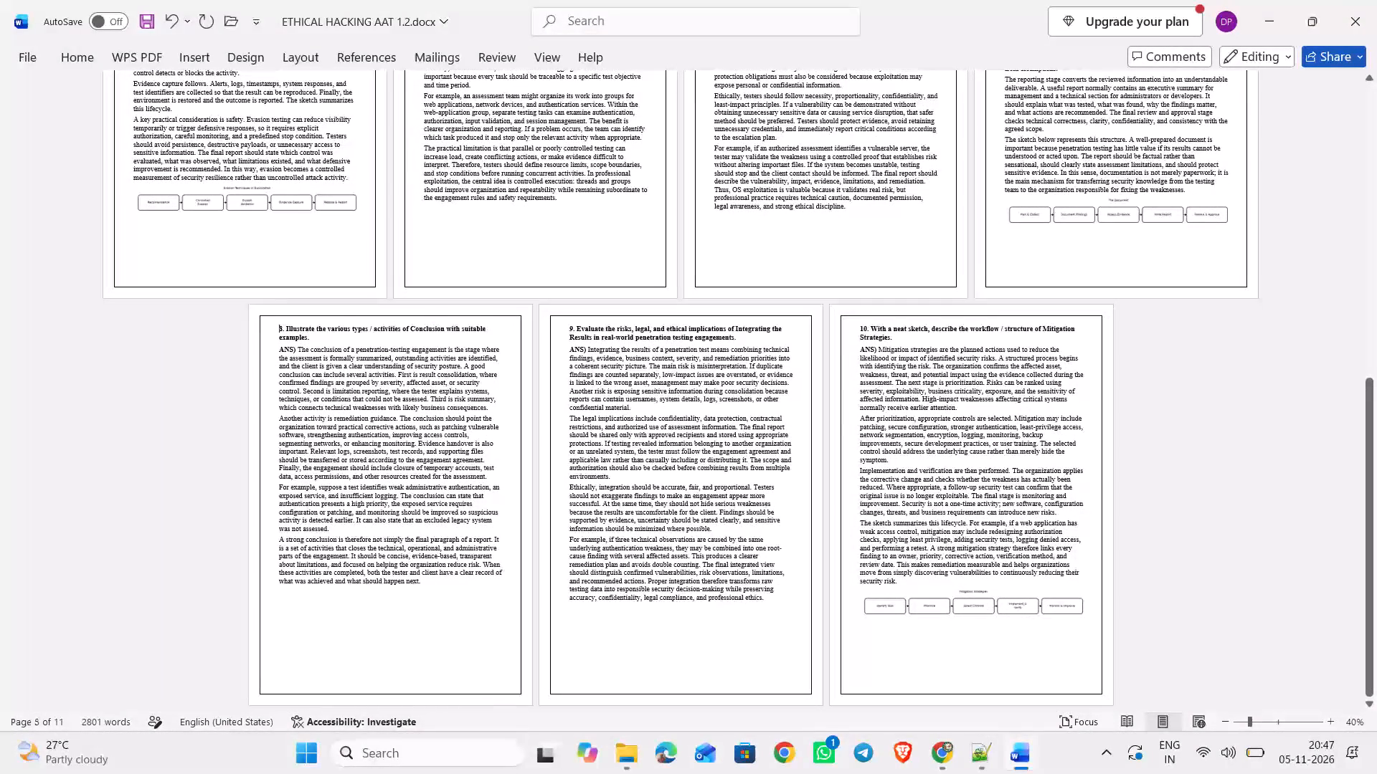
pyautogui.press('Return')
pyautogui.press('Return')
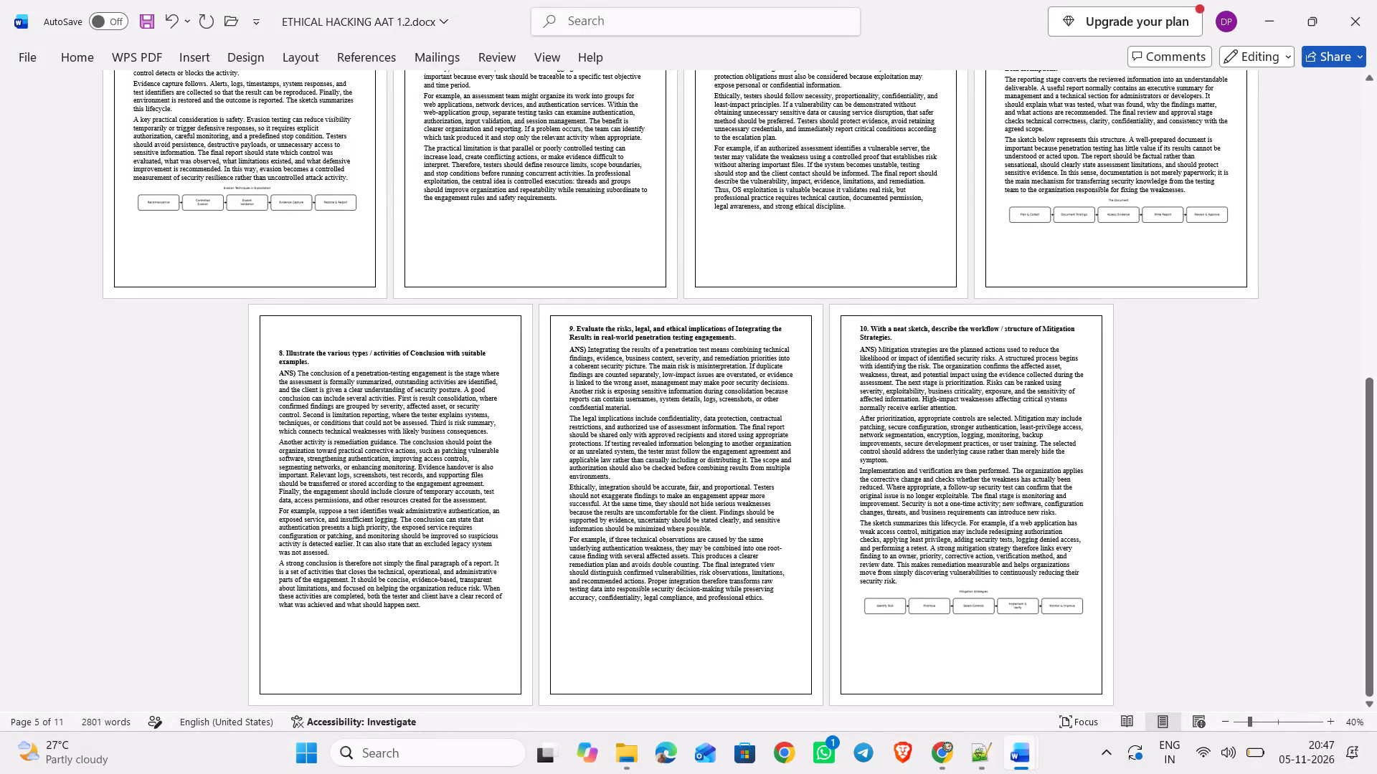
pyautogui.click(567, 331)
pyautogui.press('Return')
pyautogui.press('Return')
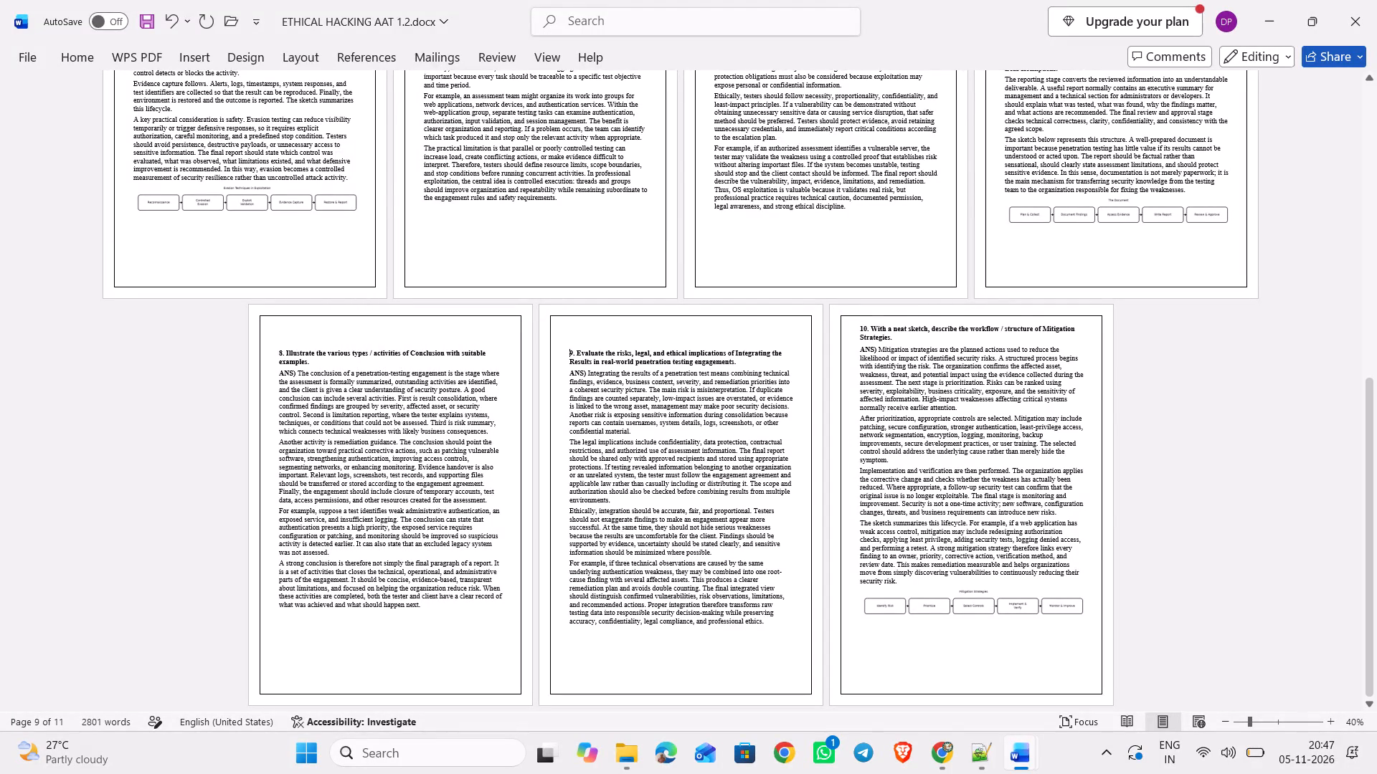
# Insert two blank lines above the question 10 heading, removing any stray breaks inside the heading text.
pyautogui.click(858, 333)
pyautogui.press('Return')
pyautogui.press('Return')
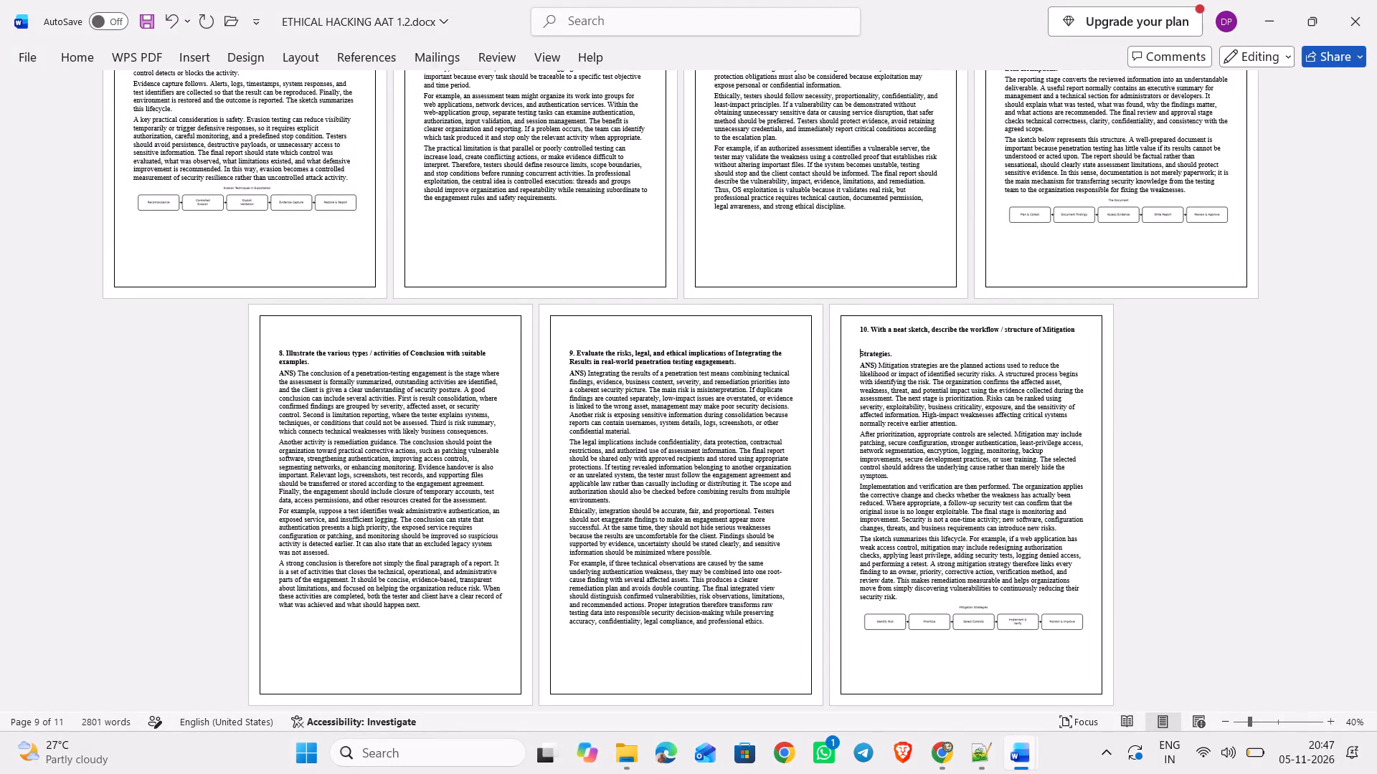
pyautogui.press('Up')
pyautogui.press('Up')
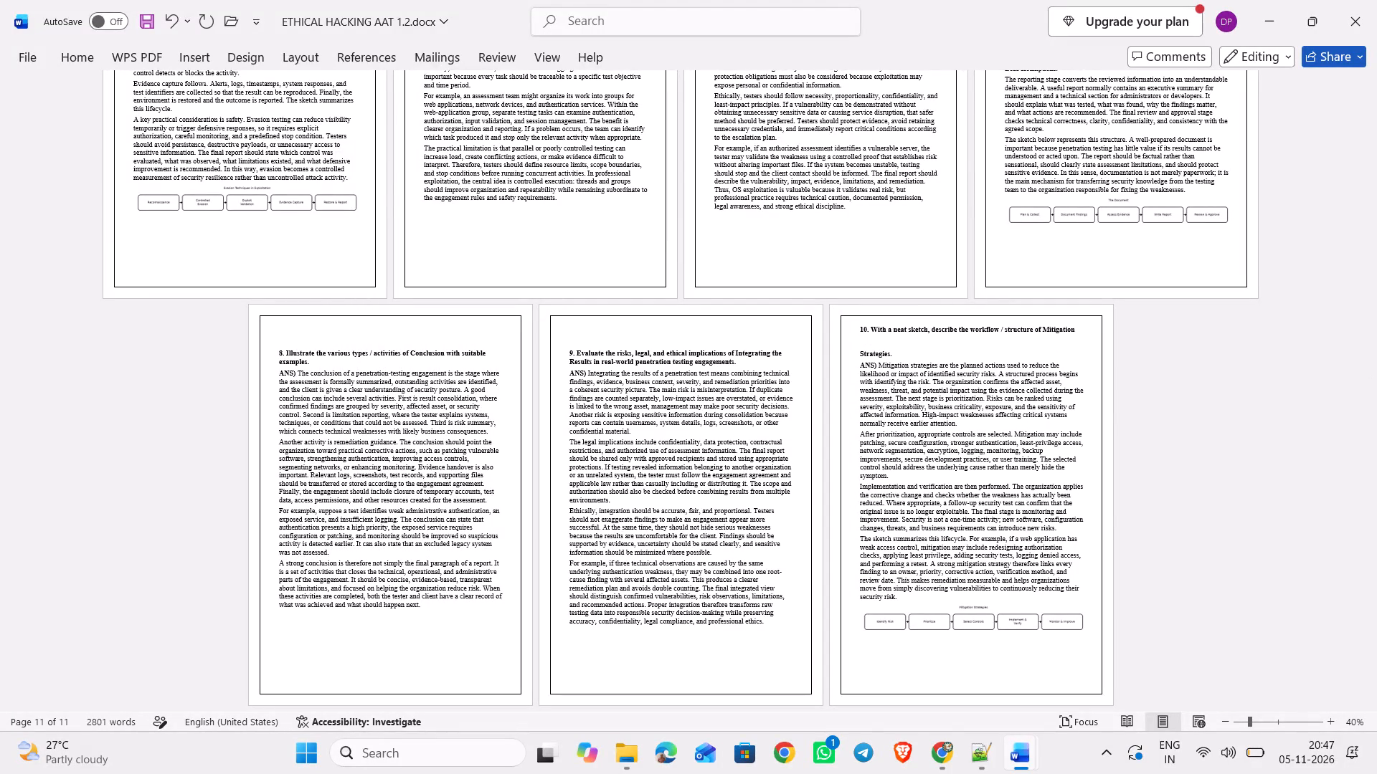
pyautogui.press('Return')
pyautogui.press('Return')
pyautogui.press('Down')
pyautogui.press('Down')
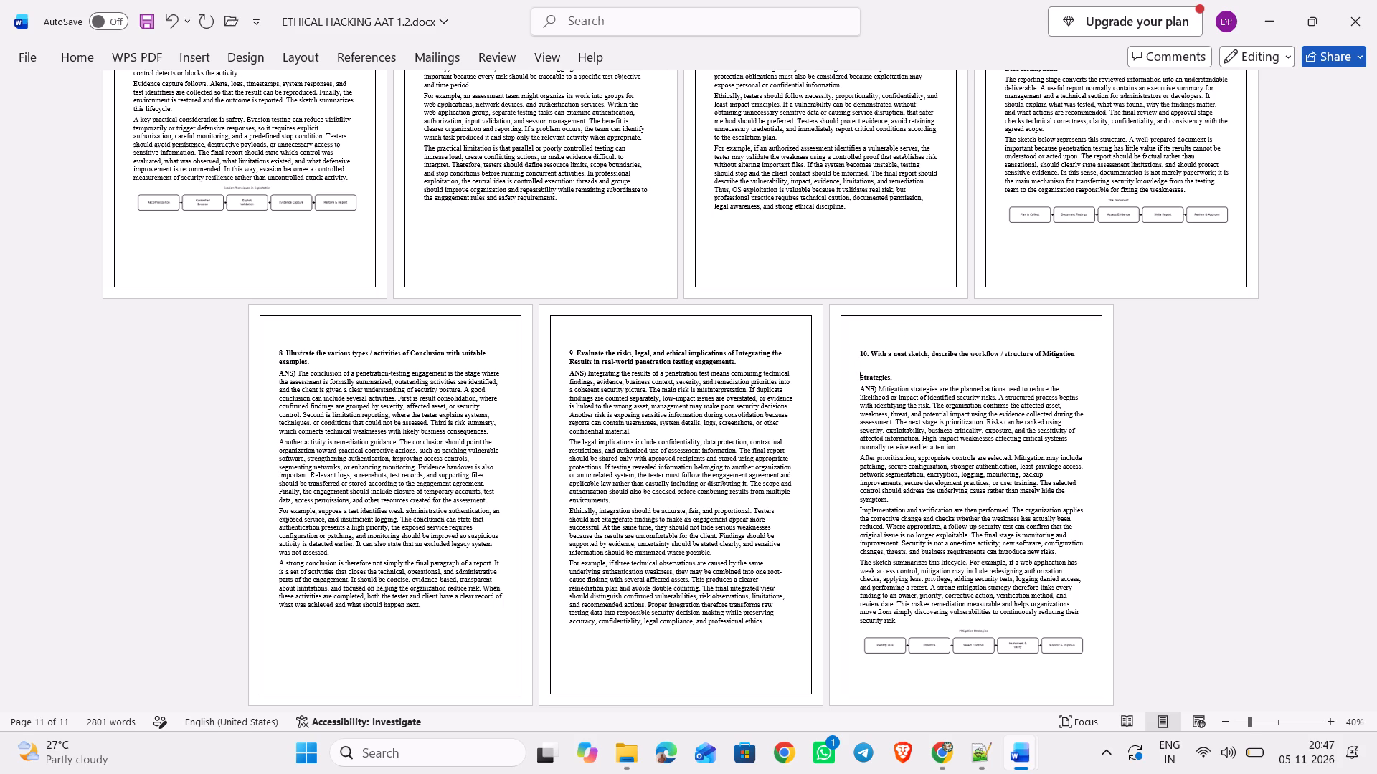
pyautogui.press('BackSpace')
pyautogui.press('BackSpace')
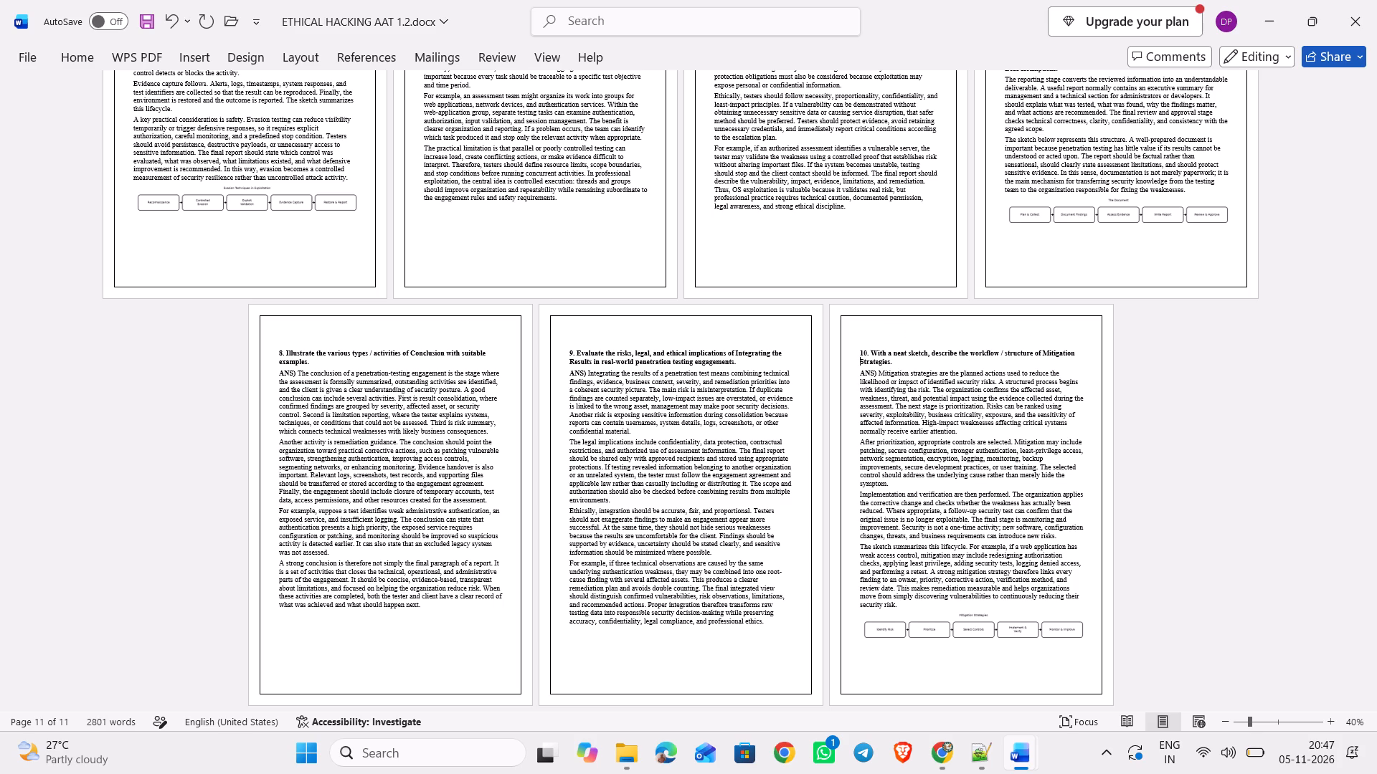
# Examine the heading spacing and page layout across the whole Ethical Hacking report.
pyautogui.scroll(6, 858, 333)
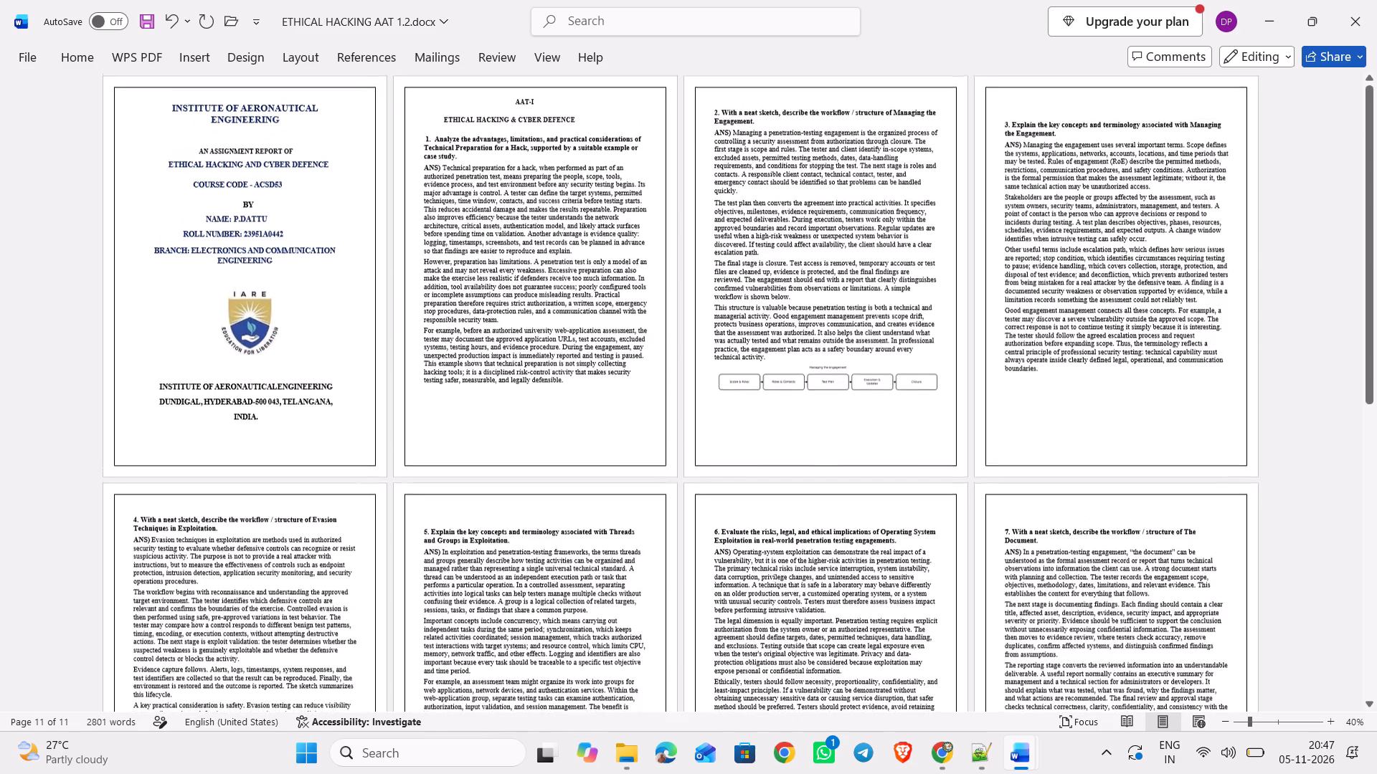
pyautogui.keyDown('ctrl'); pyautogui.scroll(-3, 858, 333); pyautogui.keyUp('ctrl')
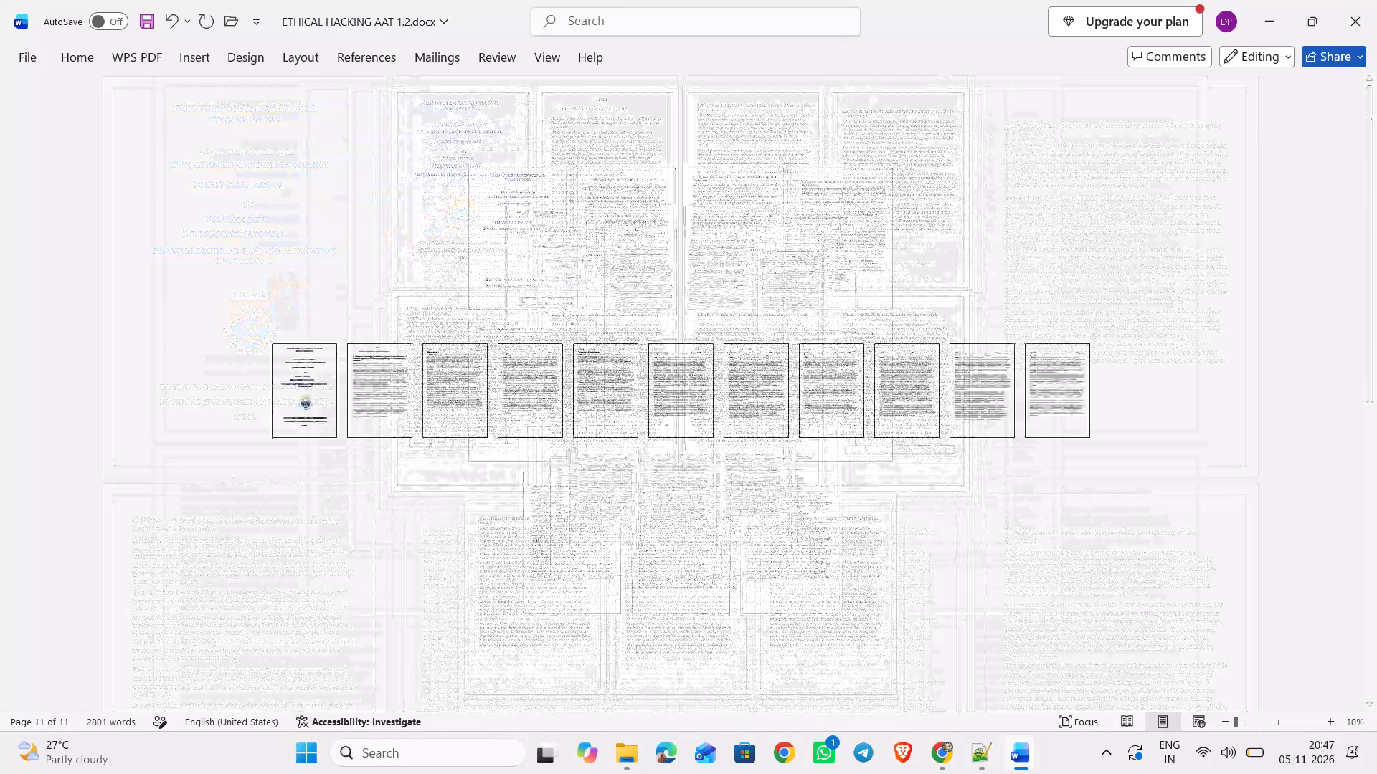
pyautogui.keyDown('ctrl'); pyautogui.scroll(3, 858, 333); pyautogui.keyUp('ctrl')
pyautogui.hscroll(2, 858, 333)
pyautogui.scroll(1, 858, 333)
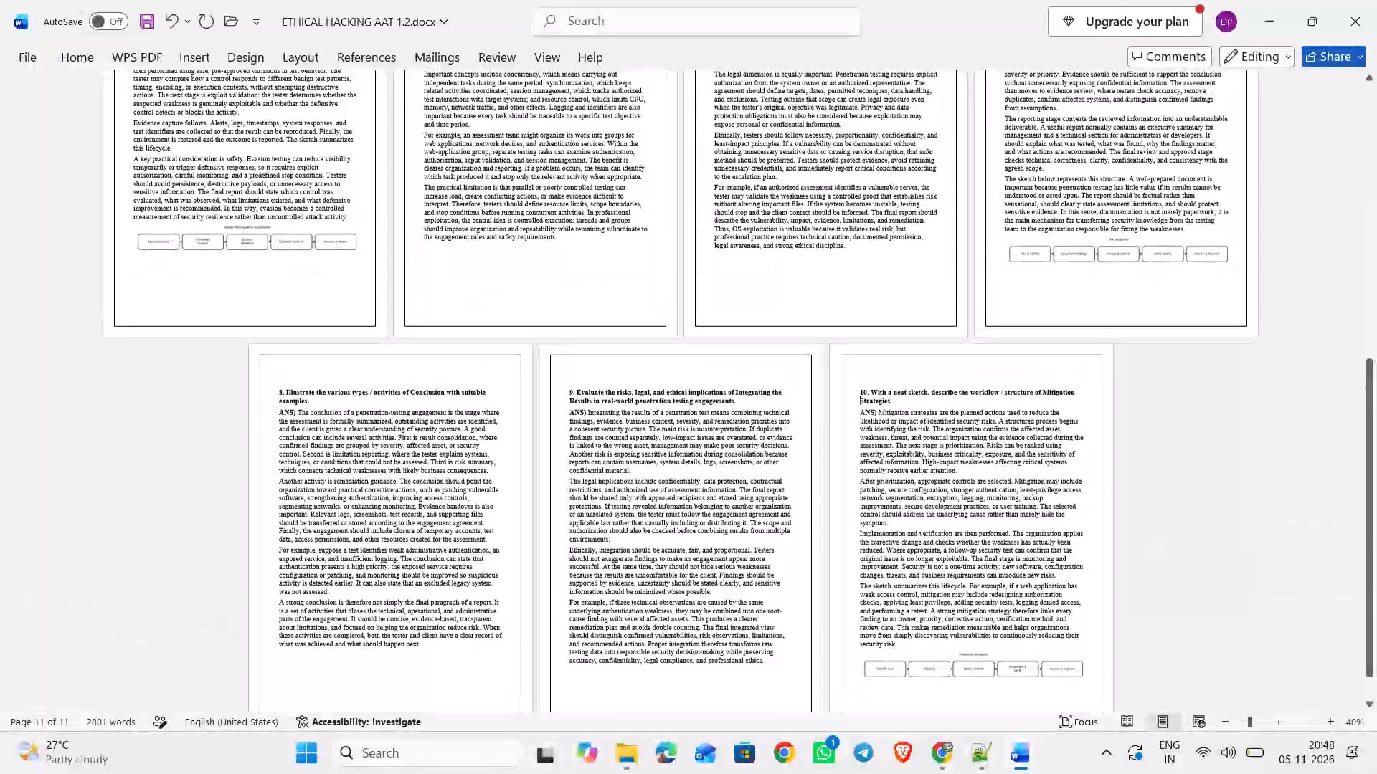
pyautogui.scroll(7, 858, 333)
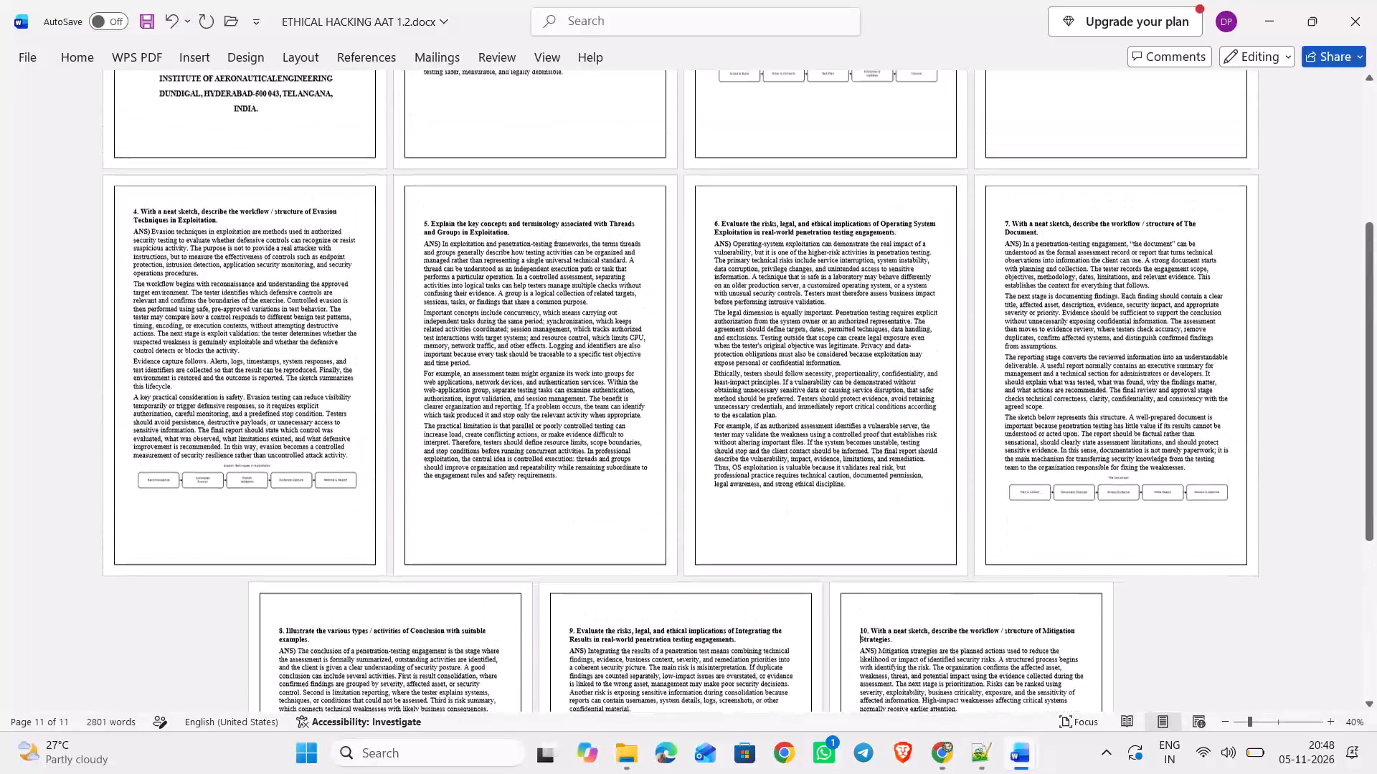
pyautogui.scroll(11, 858, 333)
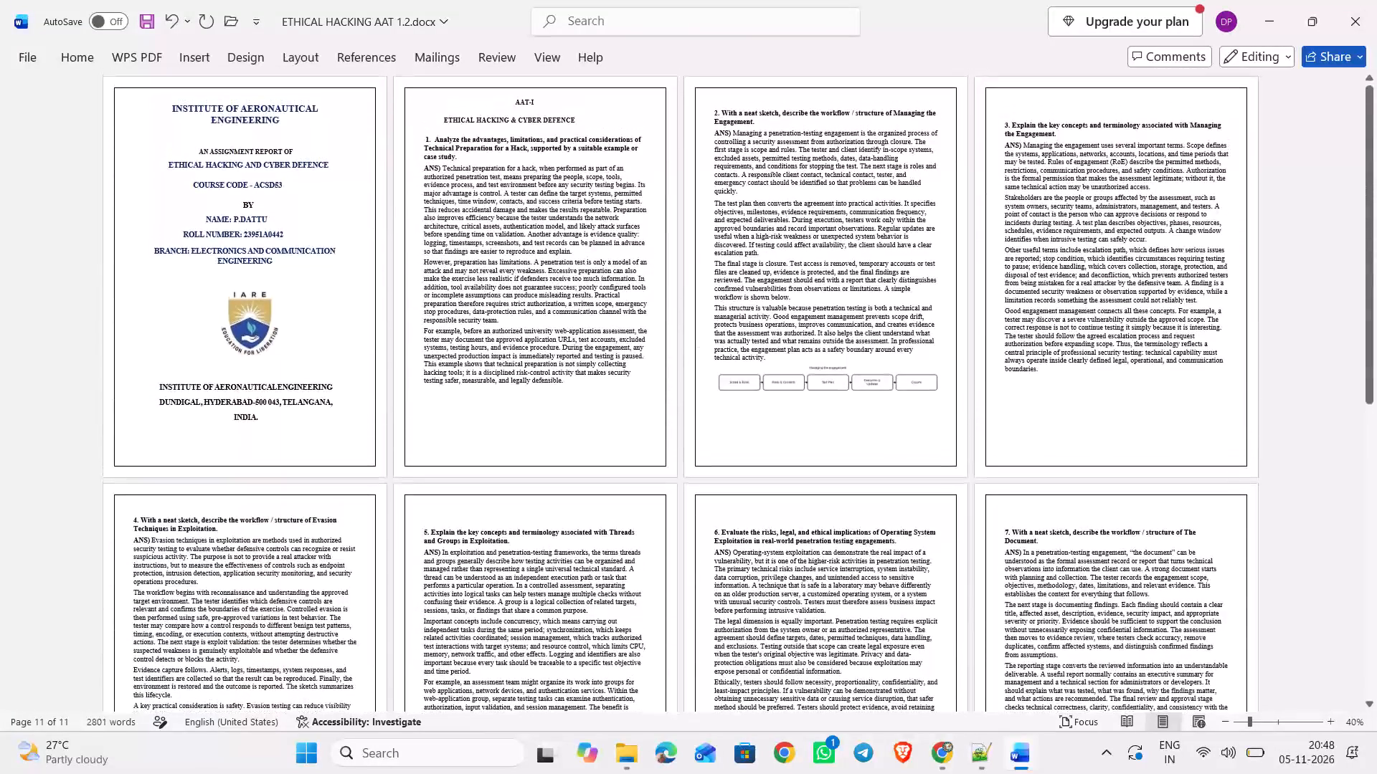
pyautogui.scroll(3, 423, 251)
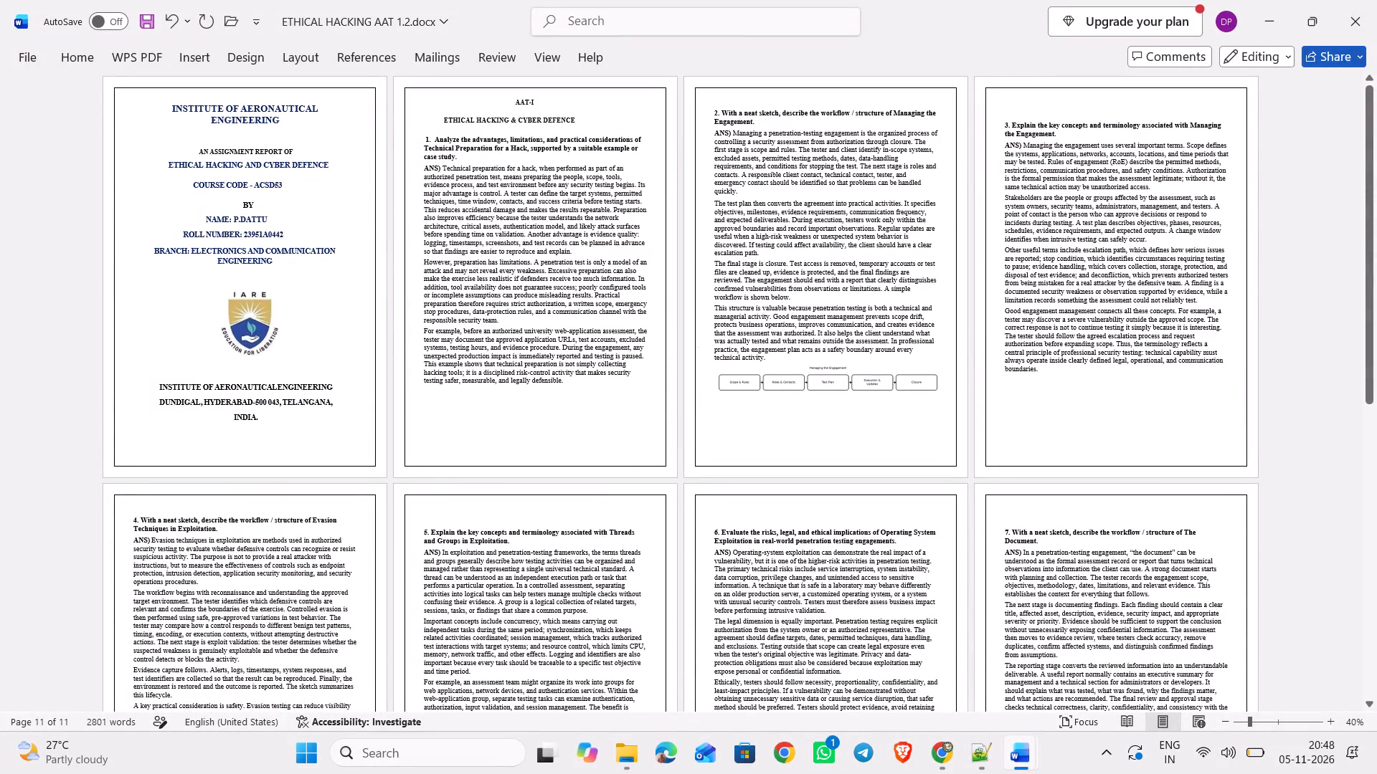
# Change the AAT title at the top of the second page to AAT-II.
pyautogui.click(537, 102)
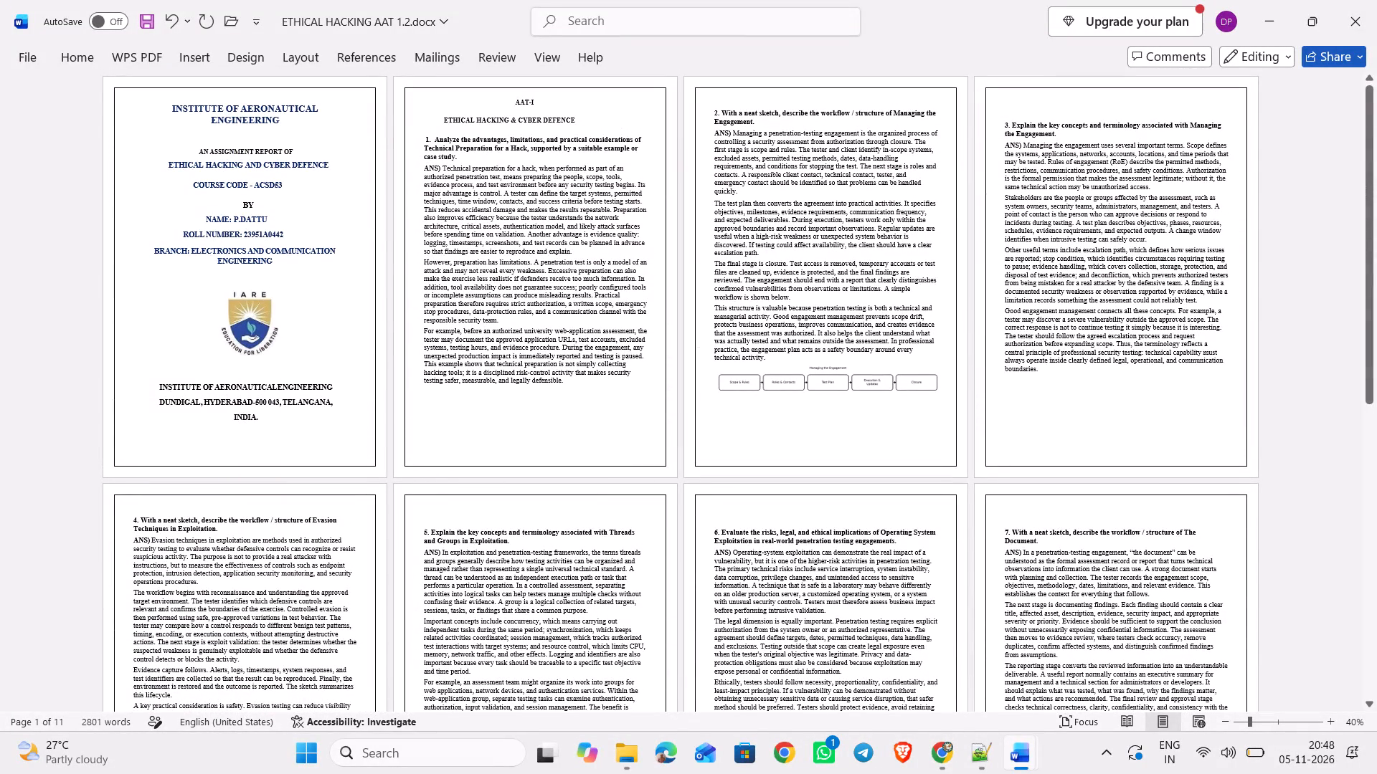
pyautogui.hotkey('shift', 'i')
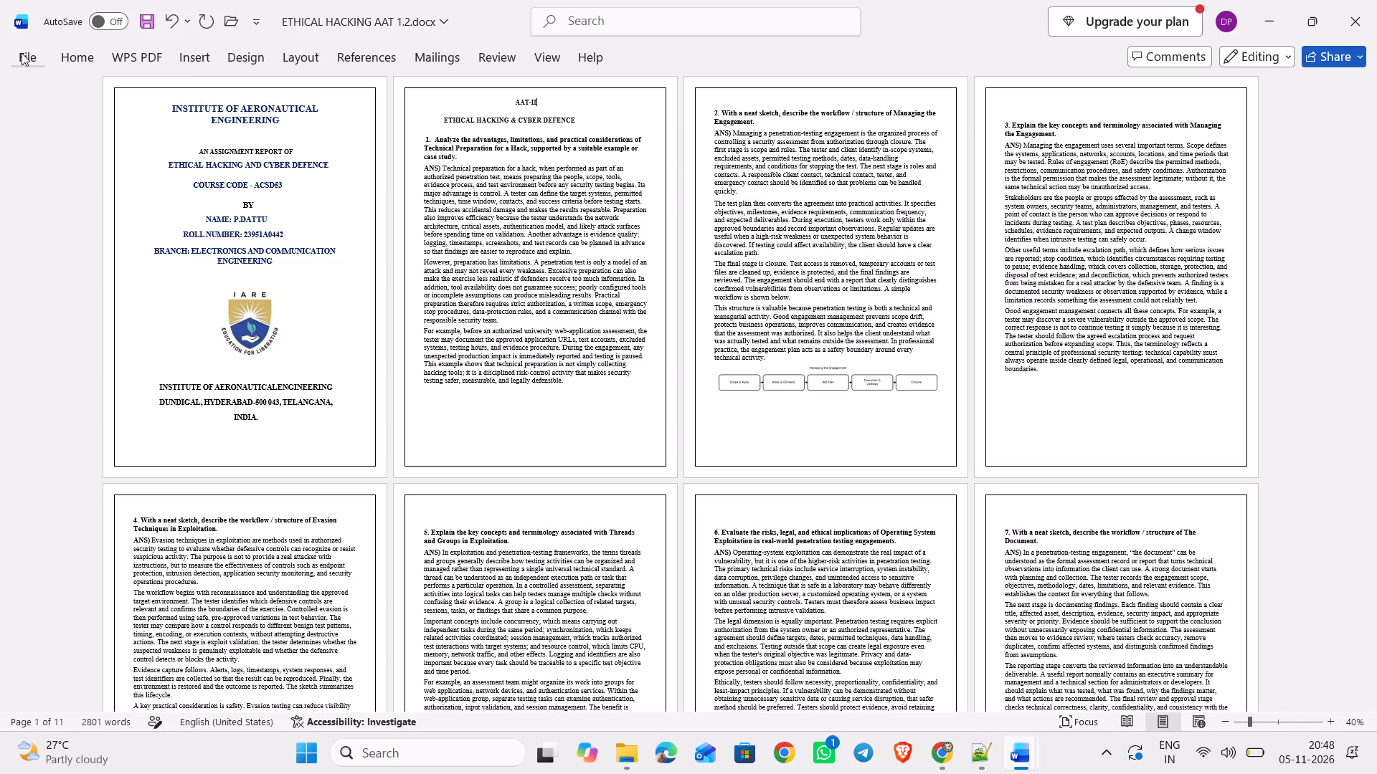
# Save a copy of the report as "ETHICAL HACKING AAT 2.2.docx" in the ETHICAL HACKING folder.
pyautogui.click(22, 53)
pyautogui.click(81, 414)
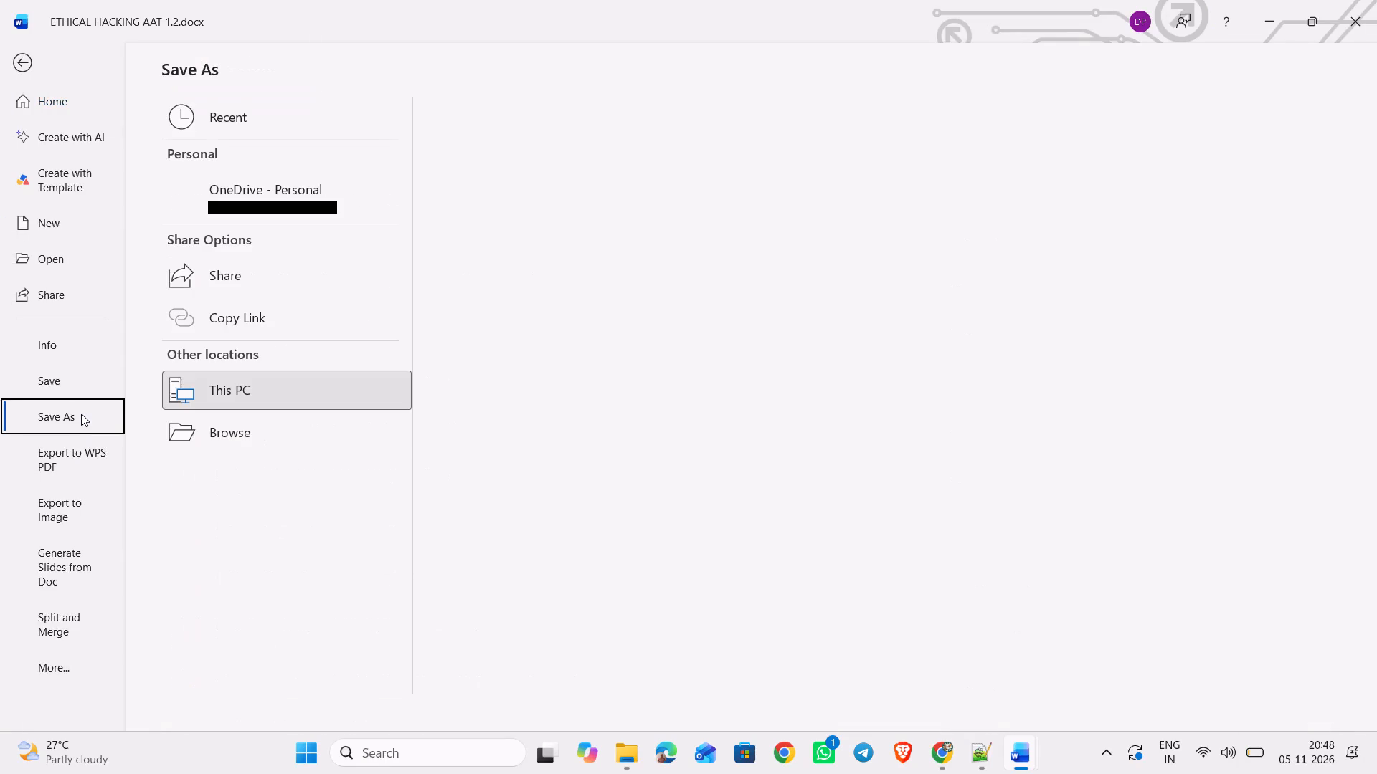
pyautogui.click(628, 256)
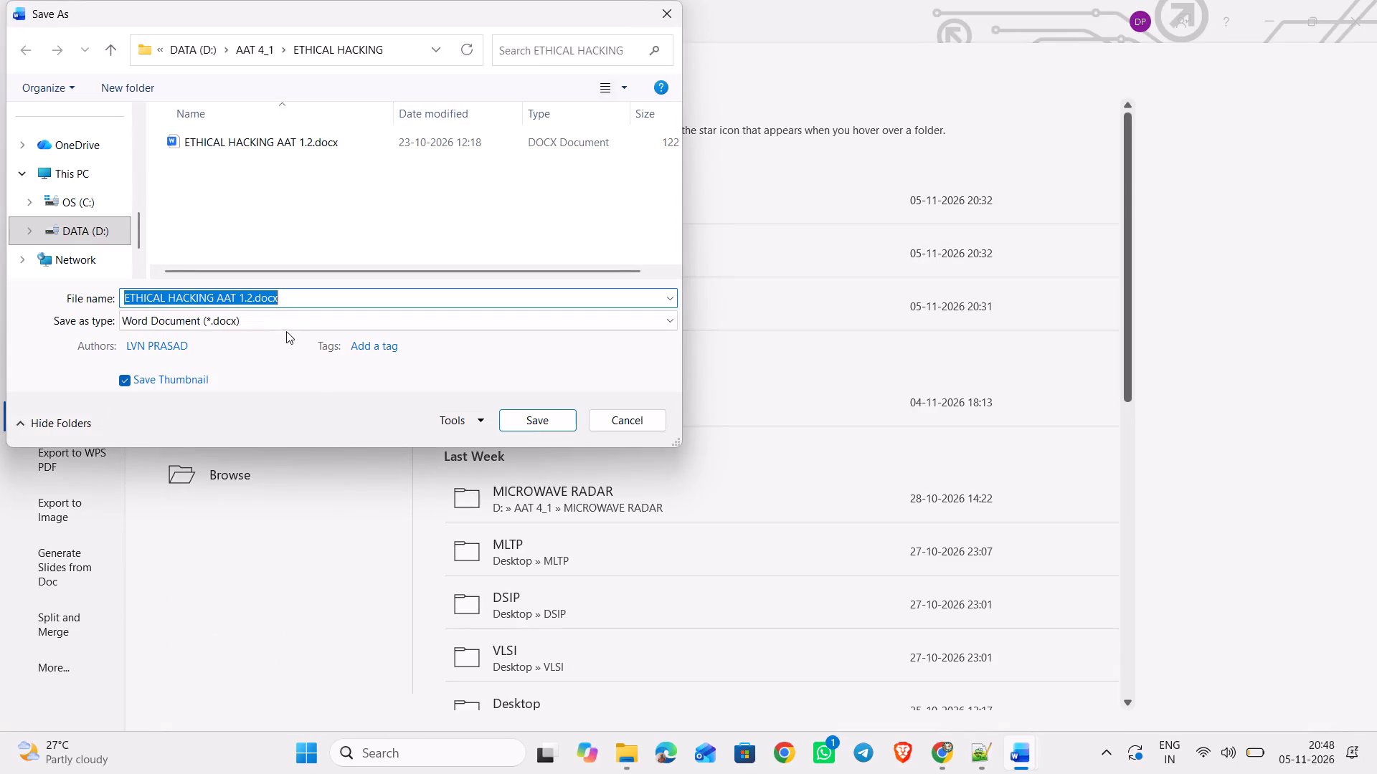
pyautogui.press('Right')
pyautogui.press('Right')
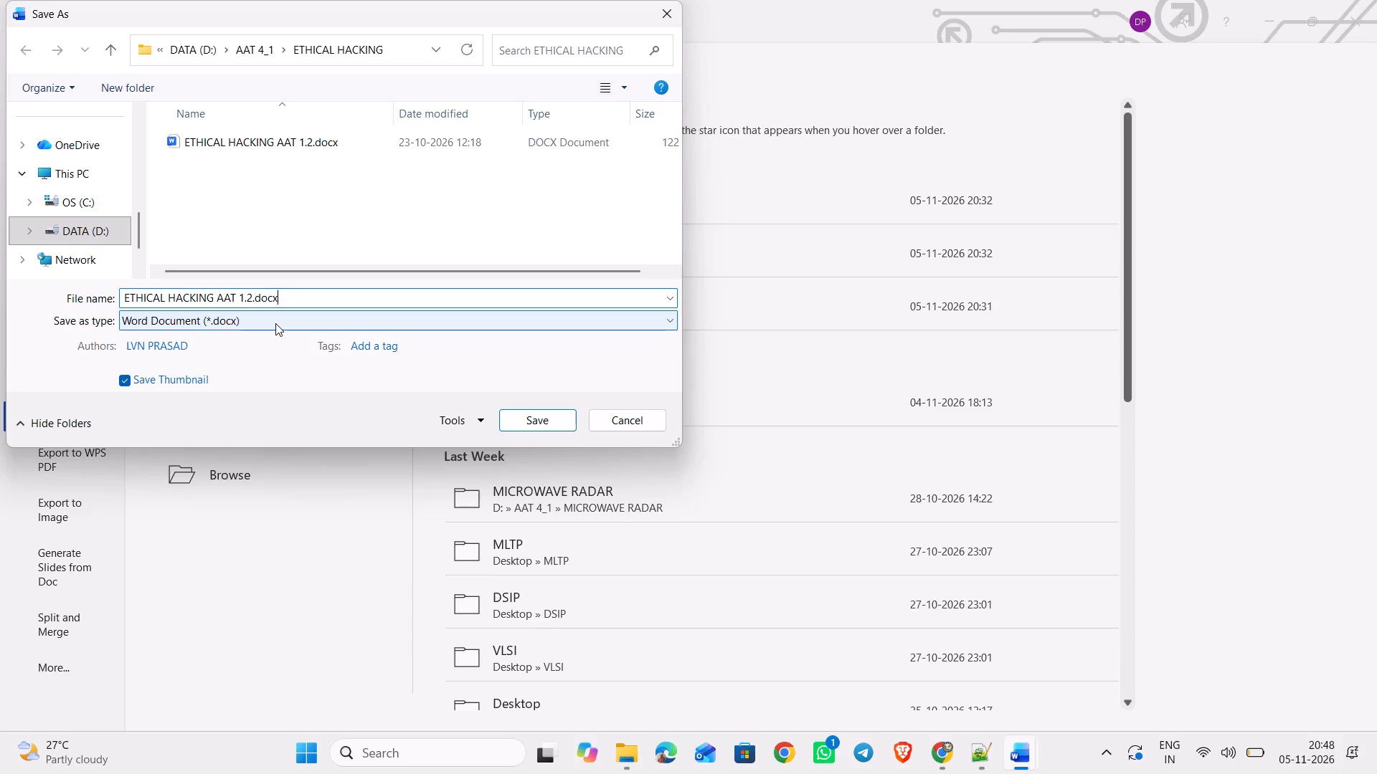
pyautogui.press('Left')
pyautogui.press('Left')
pyautogui.press('Left')
pyautogui.press('Left')
pyautogui.press('Left')
pyautogui.press('Left')
pyautogui.press('Left')
pyautogui.press('BackSpace')
pyautogui.press('2')
pyautogui.press('Return')
# Save the report in PDF format as "ETHICAL HACKING AAT 2.2.pdf" in the ETHICAL HACKING folder.
pyautogui.click(30, 52)
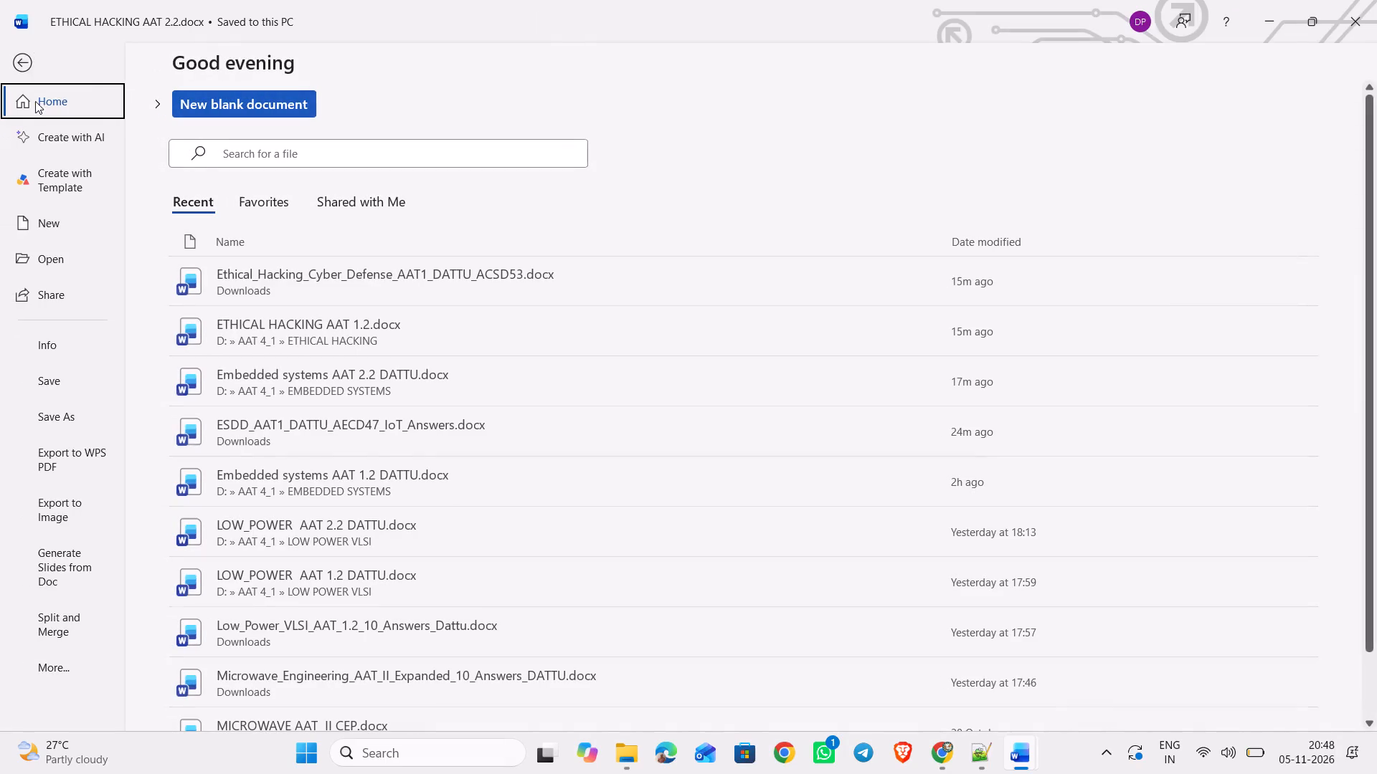
pyautogui.click(81, 405)
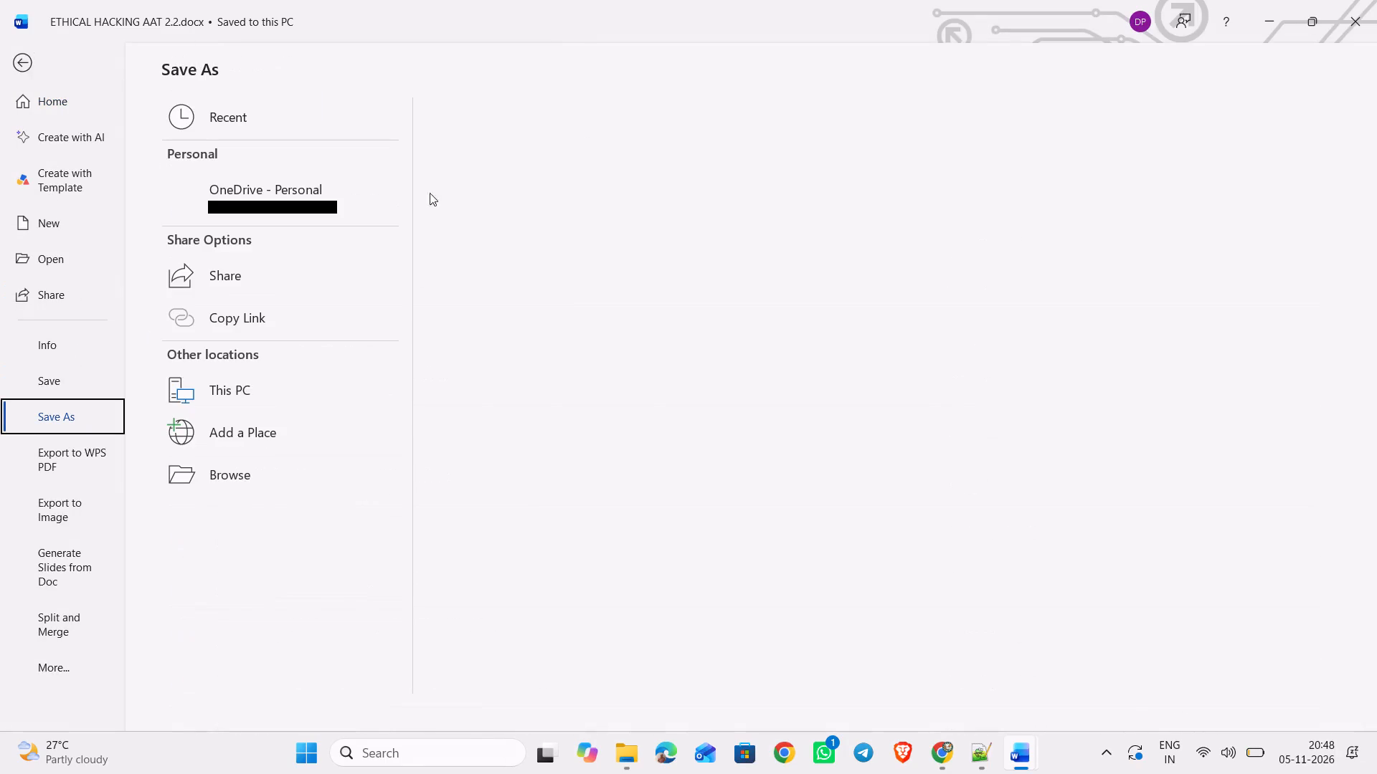
pyautogui.click(559, 185)
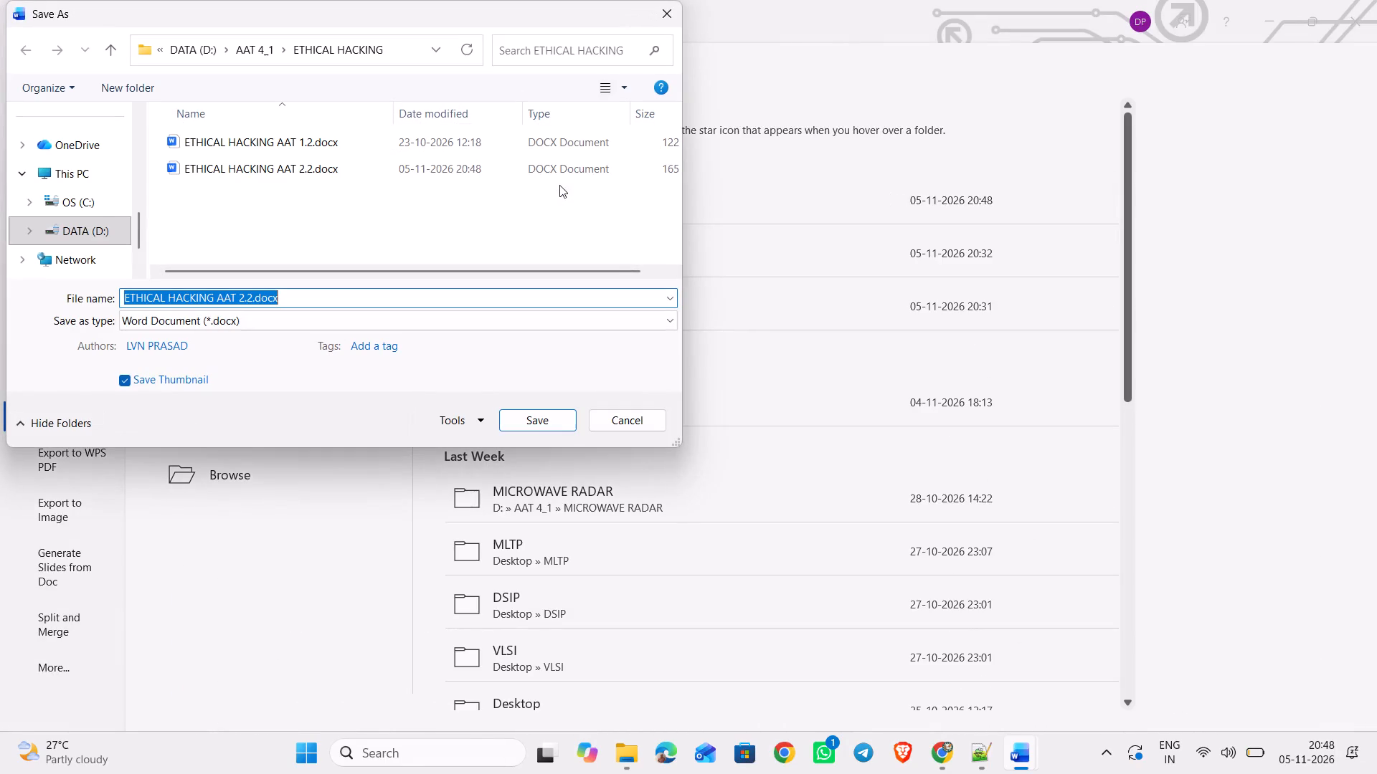
pyautogui.press('Tab')
pyautogui.press('Down')
pyautogui.press('Down')
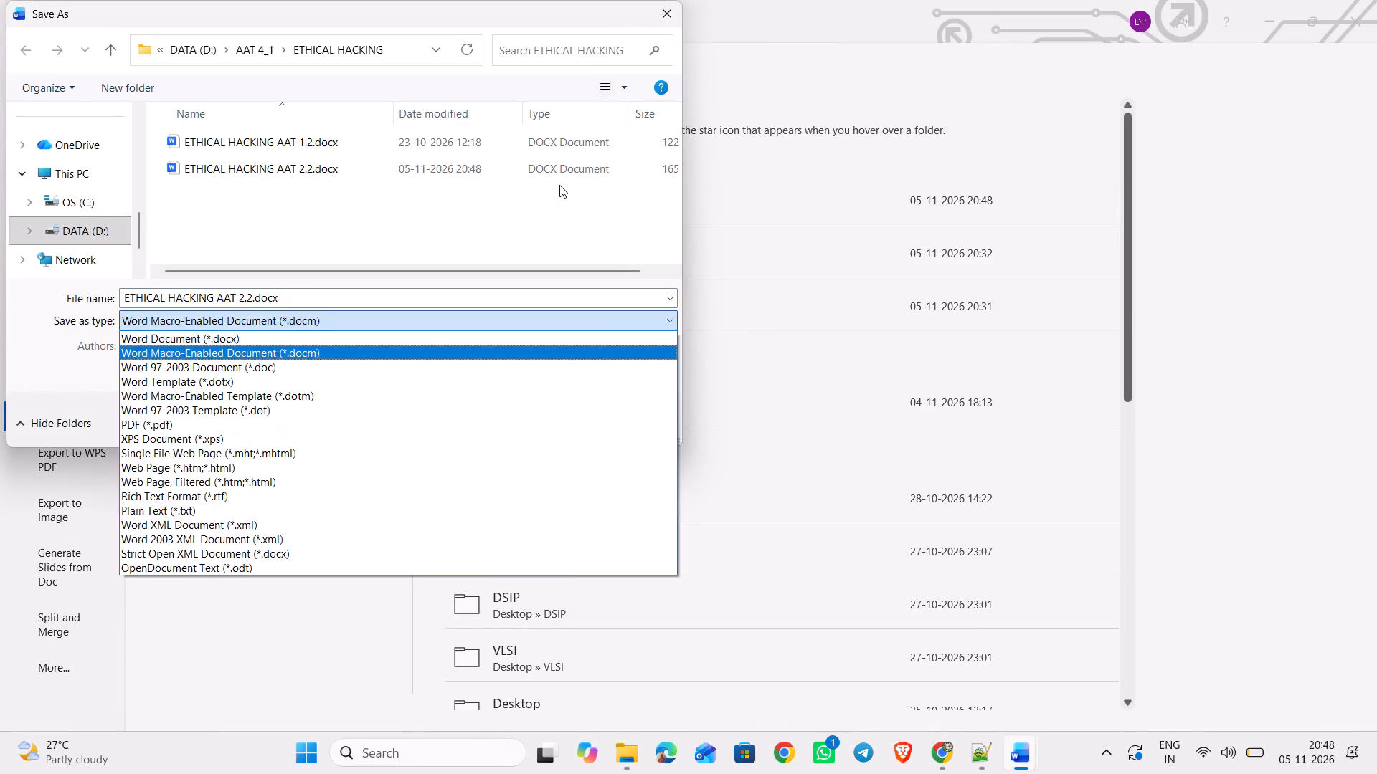
pyautogui.press('Down')
pyautogui.press('Down')
pyautogui.press('Down')
pyautogui.press('Down')
pyautogui.press('Down')
pyautogui.press('Return')
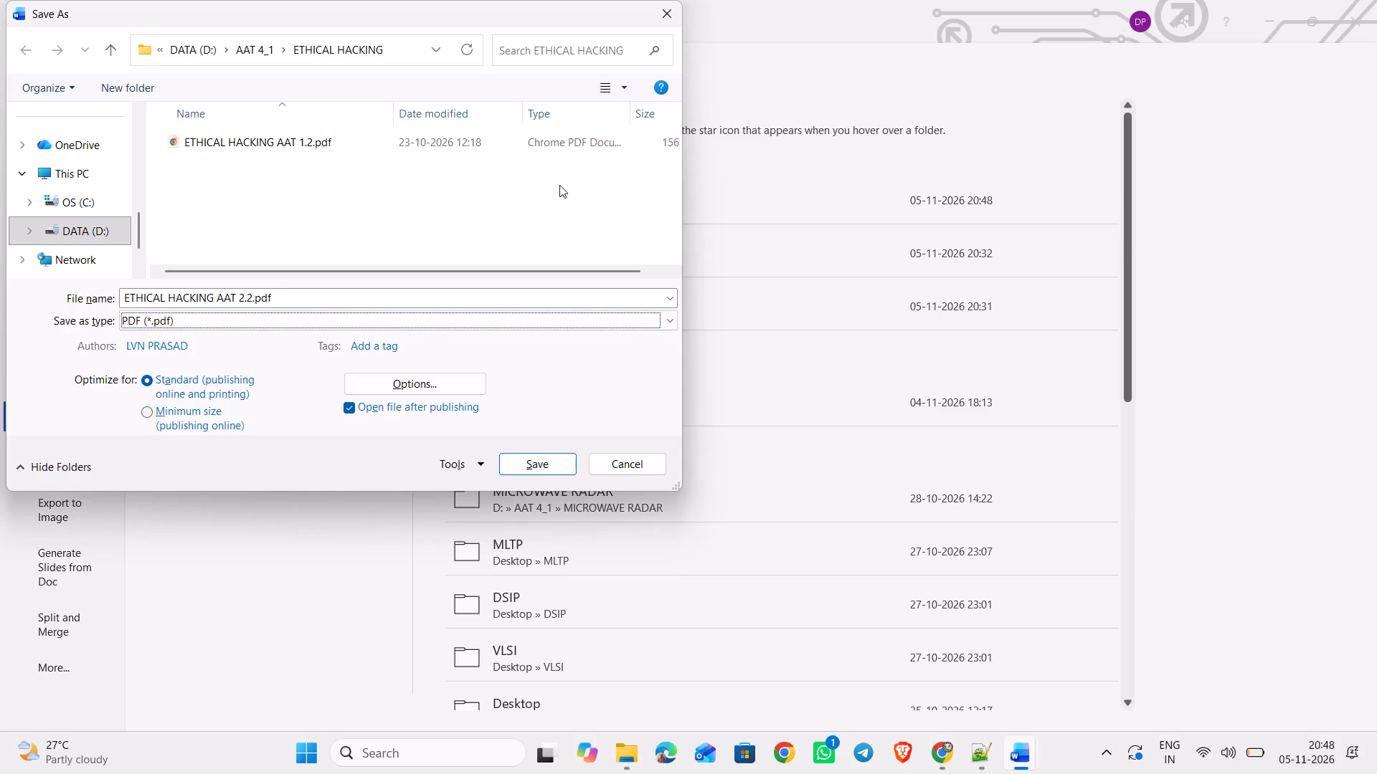
pyautogui.press('Return')
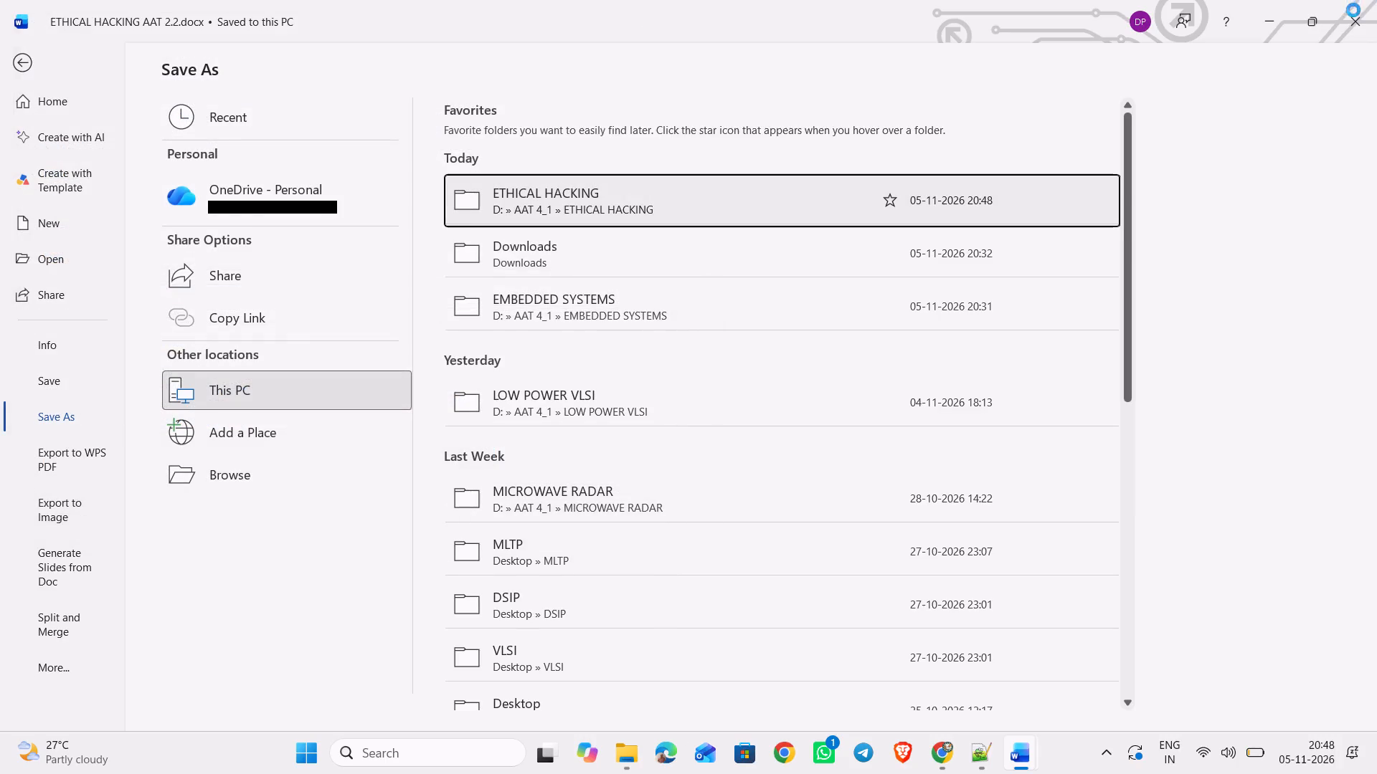
# Close the browser window showing the exported PDF and both open Ethical Hacking Word documents.
pyautogui.click(1359, 34)
pyautogui.hotkey('alt', 'Tab')
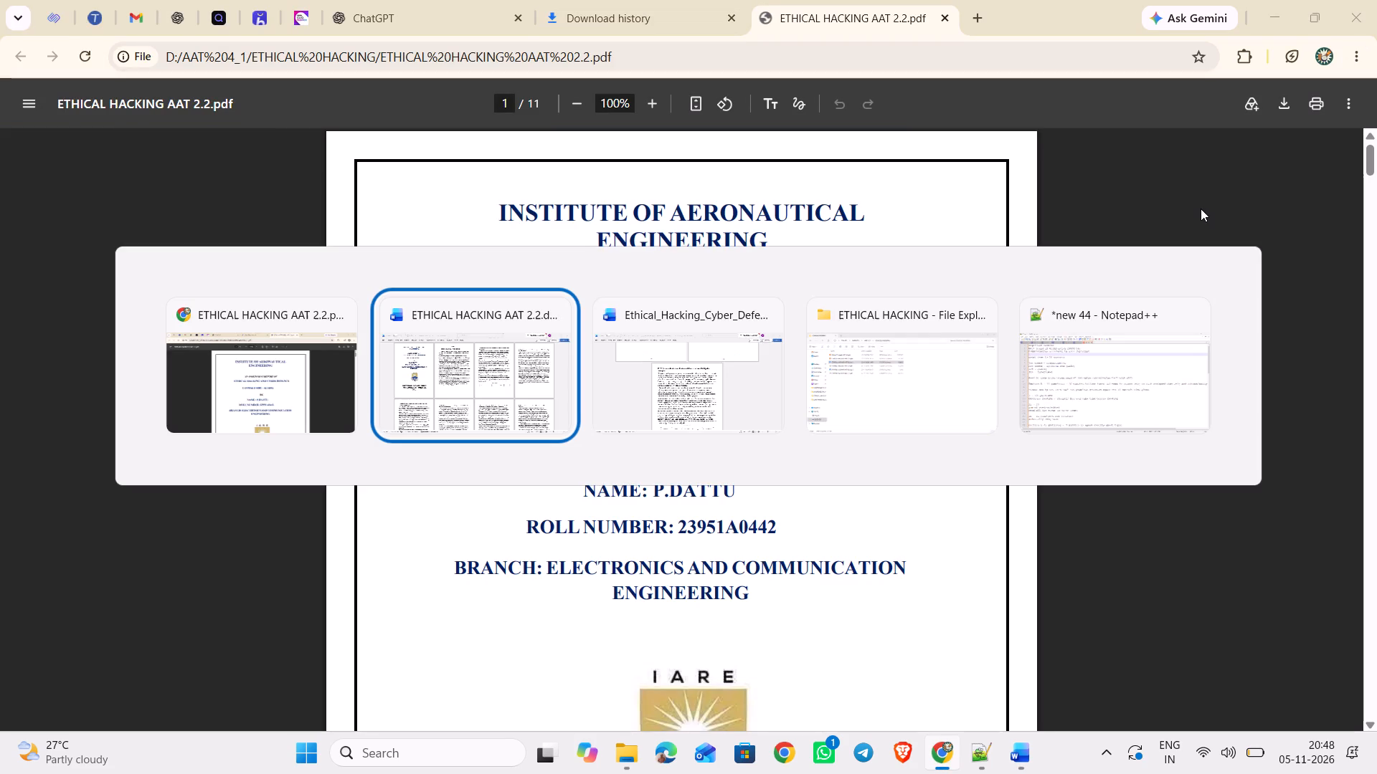
pyautogui.hotkey('alt', 'Tab')
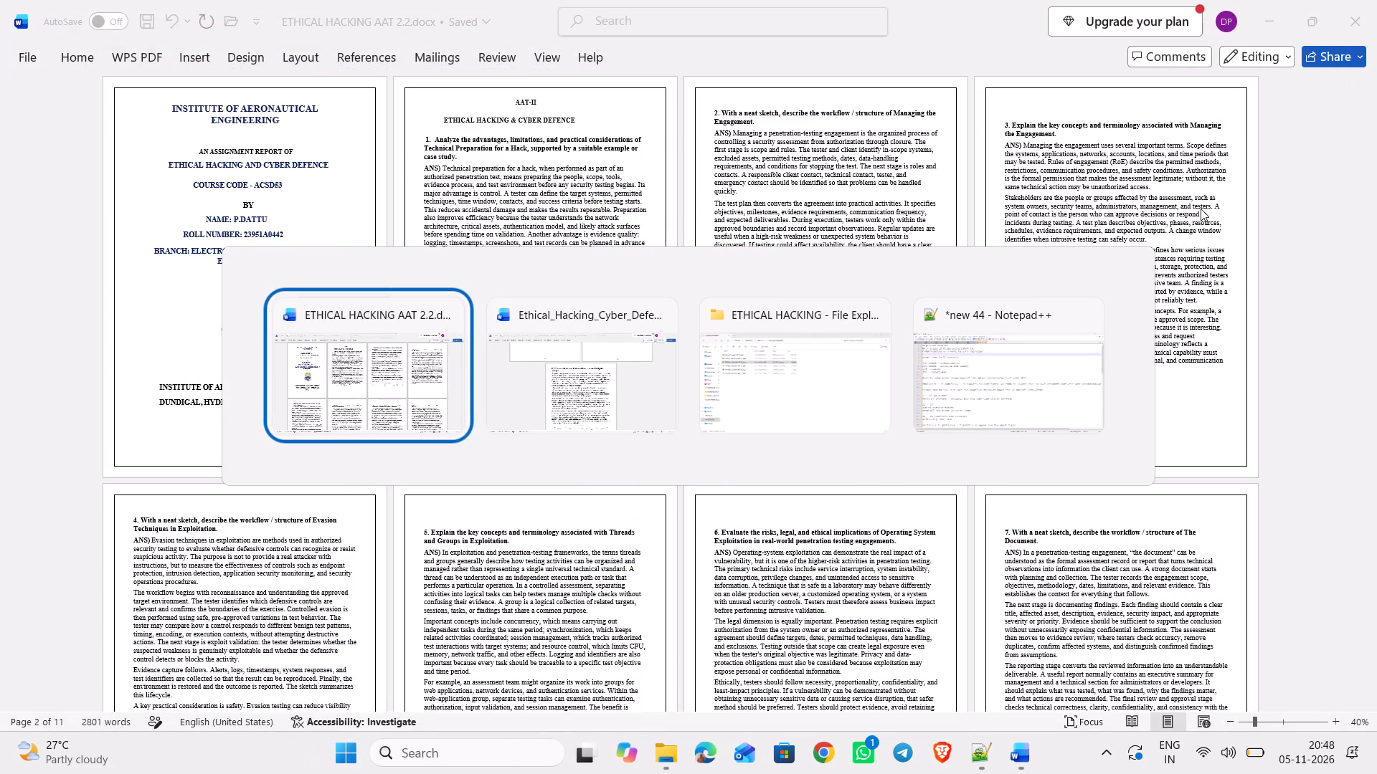
pyautogui.hotkey('alt', 'Delete')
pyautogui.hotkey('alt', 'Delete')
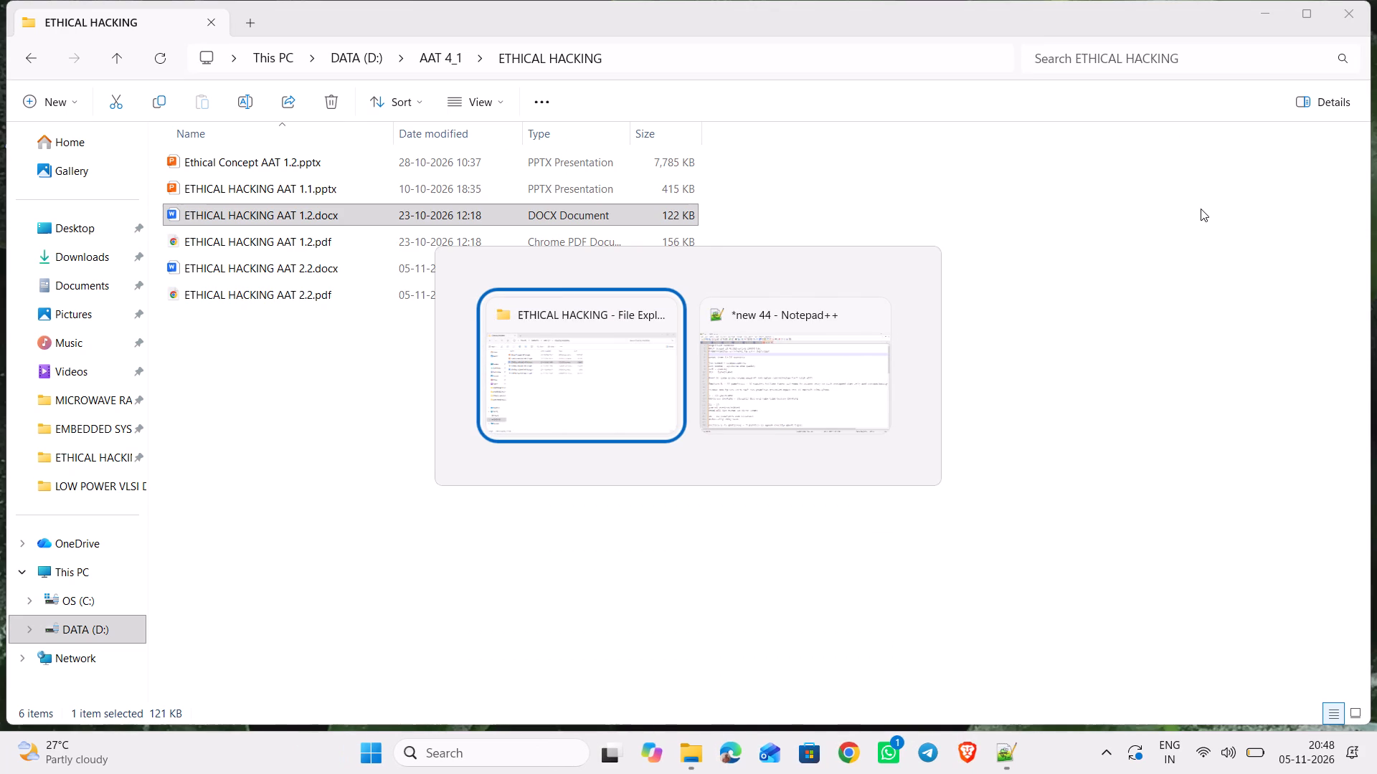
# Rename the ETHICAL HACKING folder inside AAT 4_1 as "ETHICAL HACKING DONE".
pyautogui.click(158, 64)
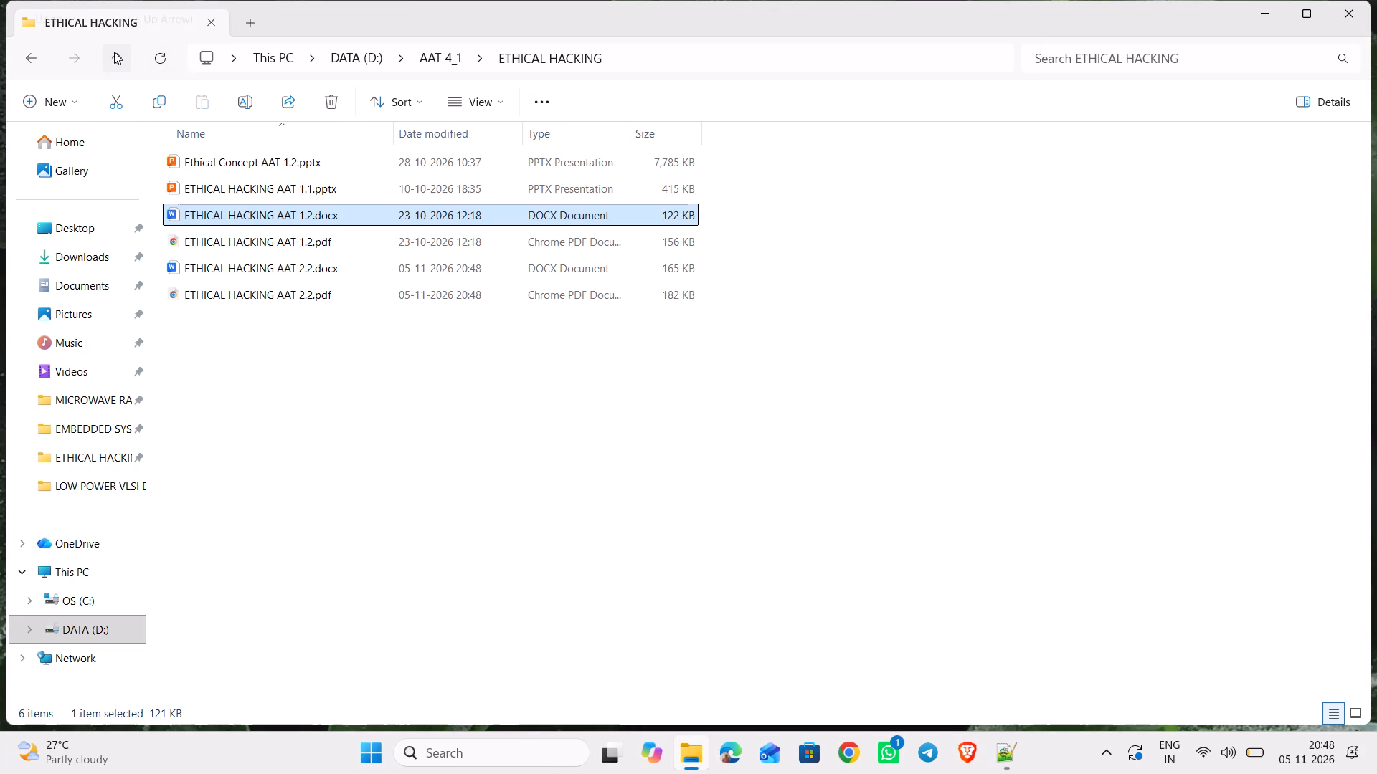
pyautogui.click(114, 52)
pyautogui.click(320, 184)
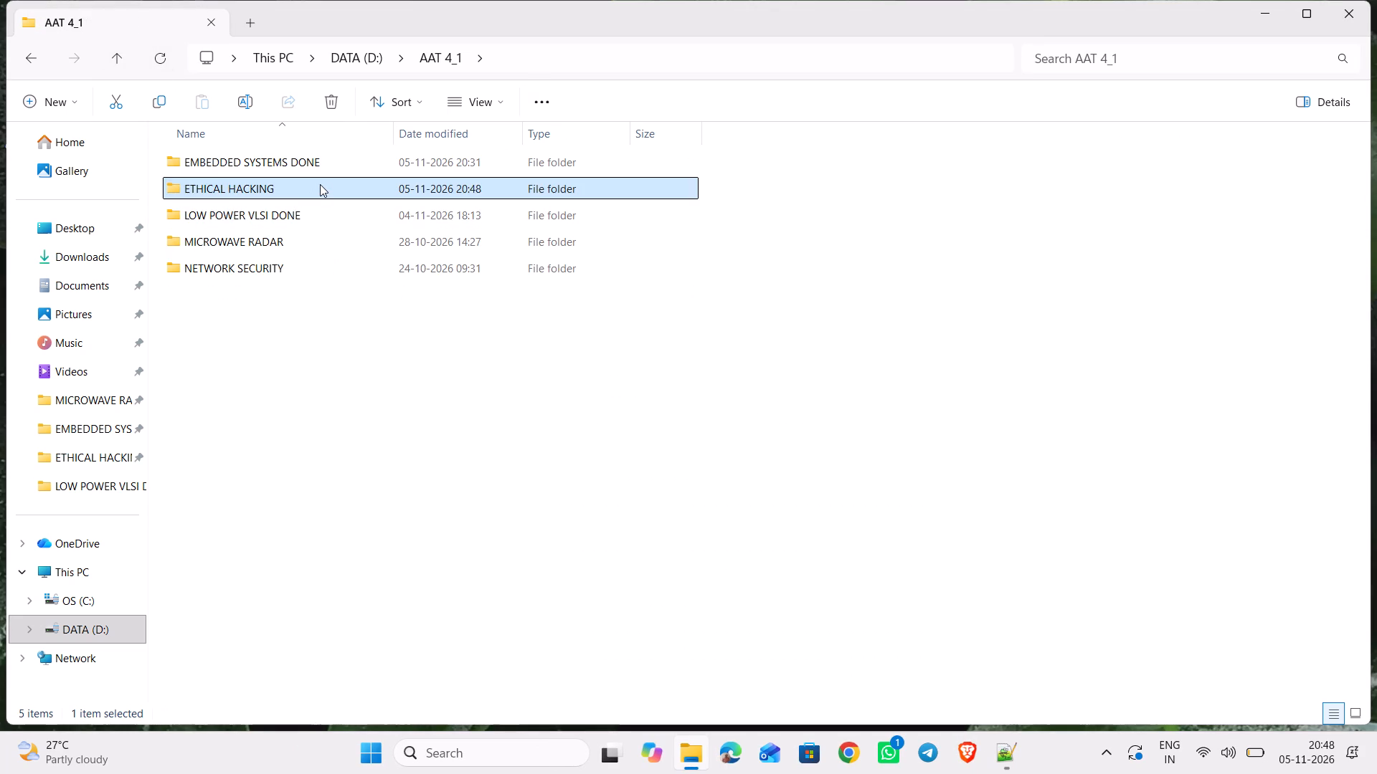
pyautogui.press('Right')
pyautogui.press('space')
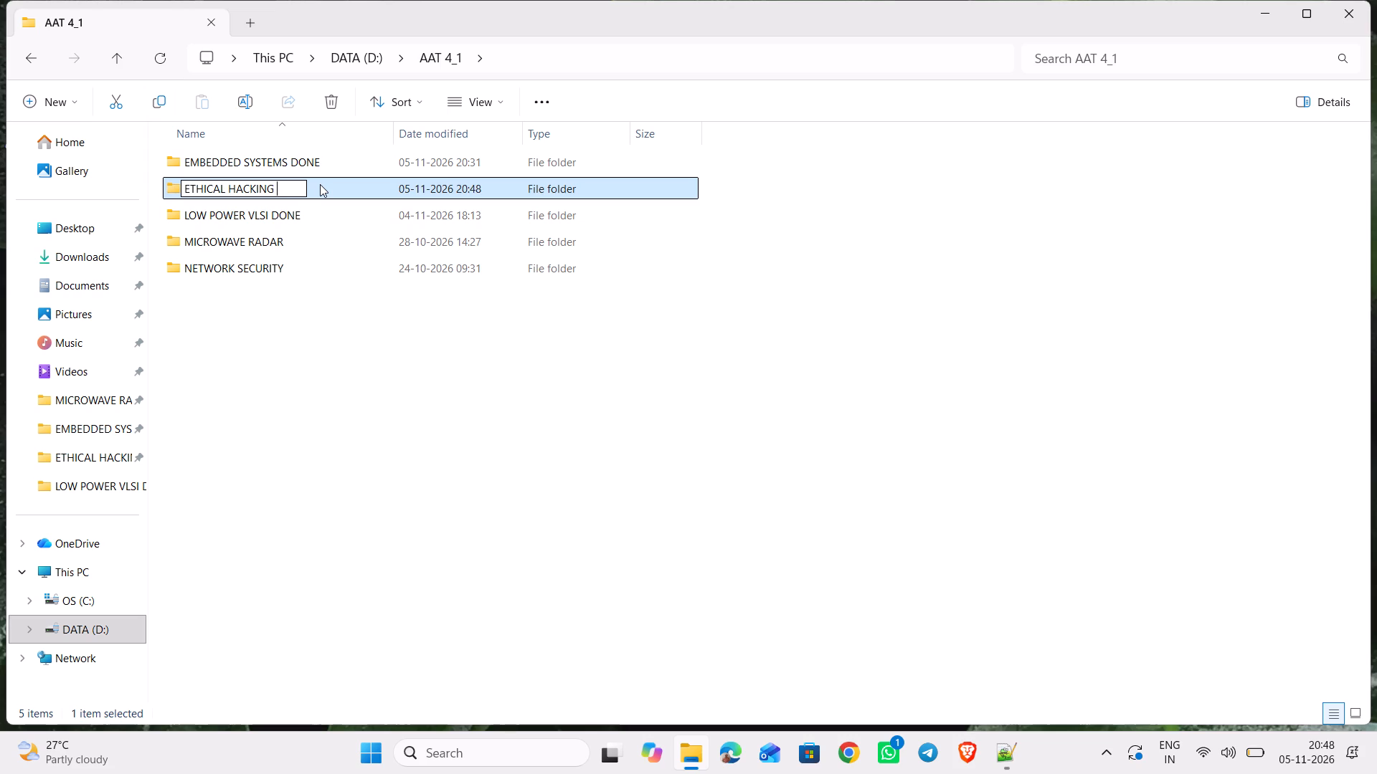
pyautogui.write('DONE')
pyautogui.hotkey('shift', 'Return')
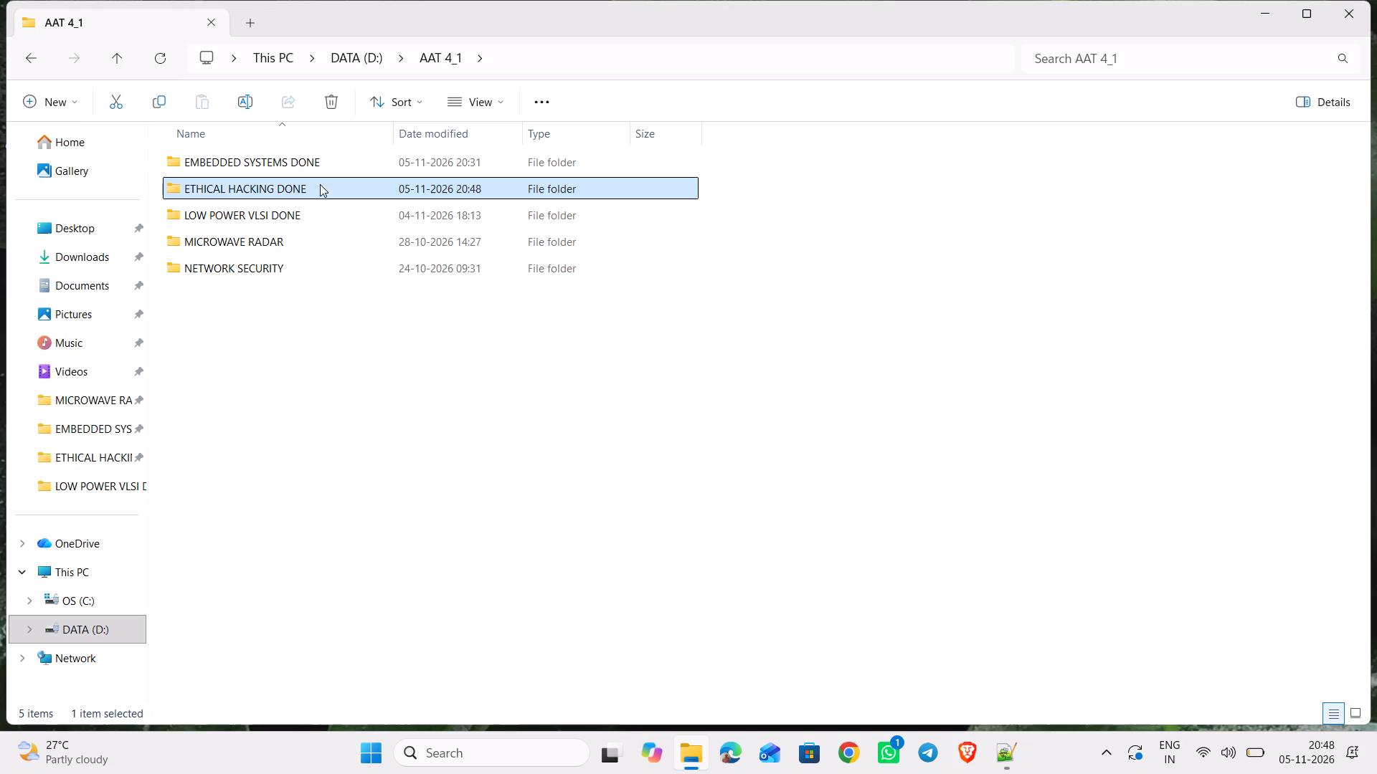
# Check the files in the MICROWAVE RADAR folder and close the file window.
pyautogui.doubleClick(293, 236)
pyautogui.click(1357, 7)
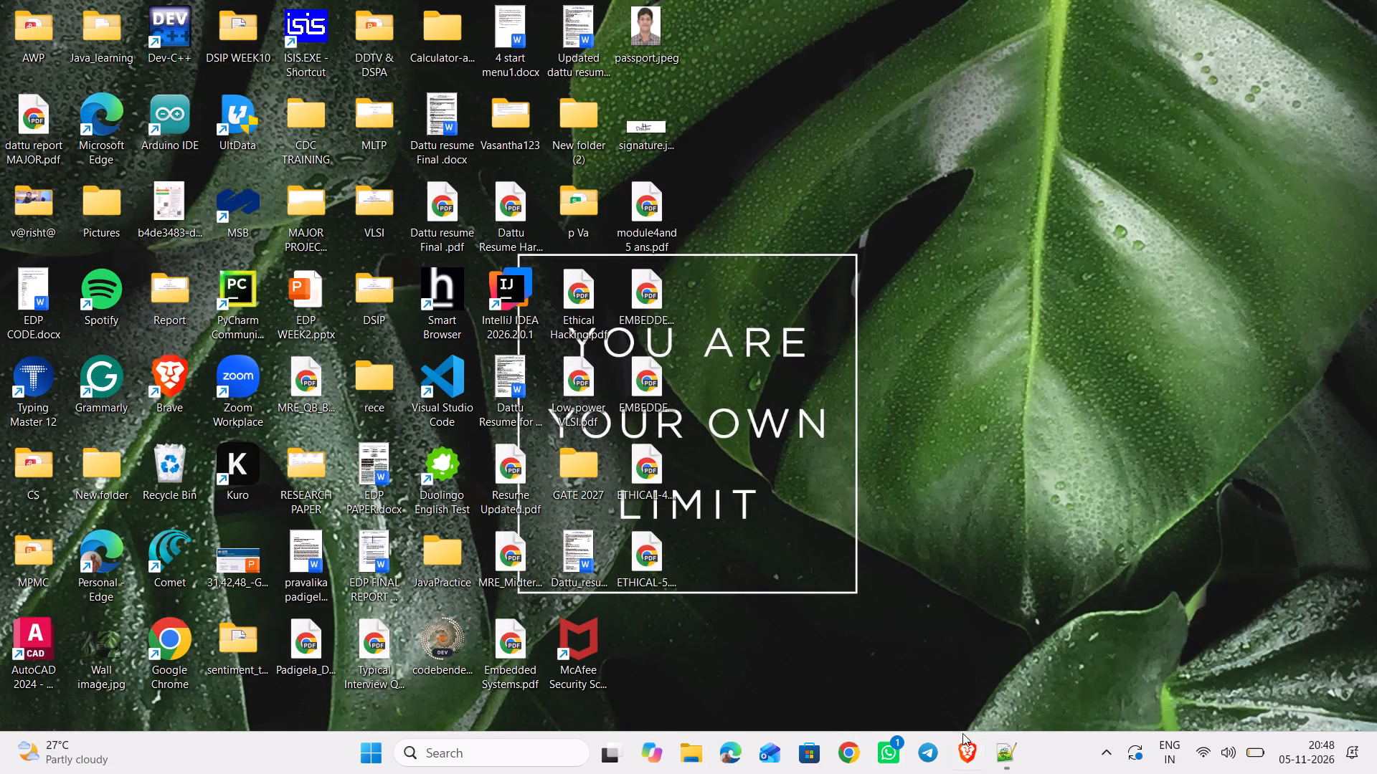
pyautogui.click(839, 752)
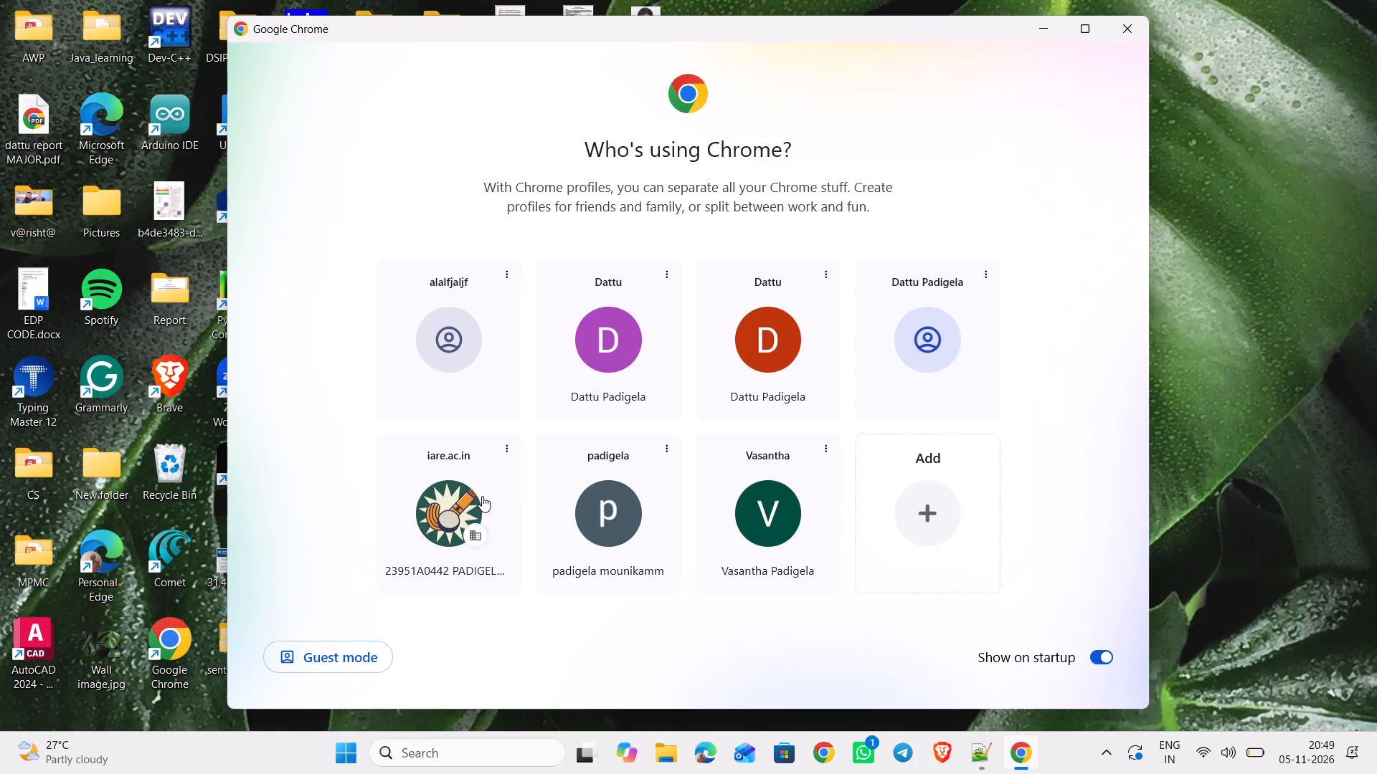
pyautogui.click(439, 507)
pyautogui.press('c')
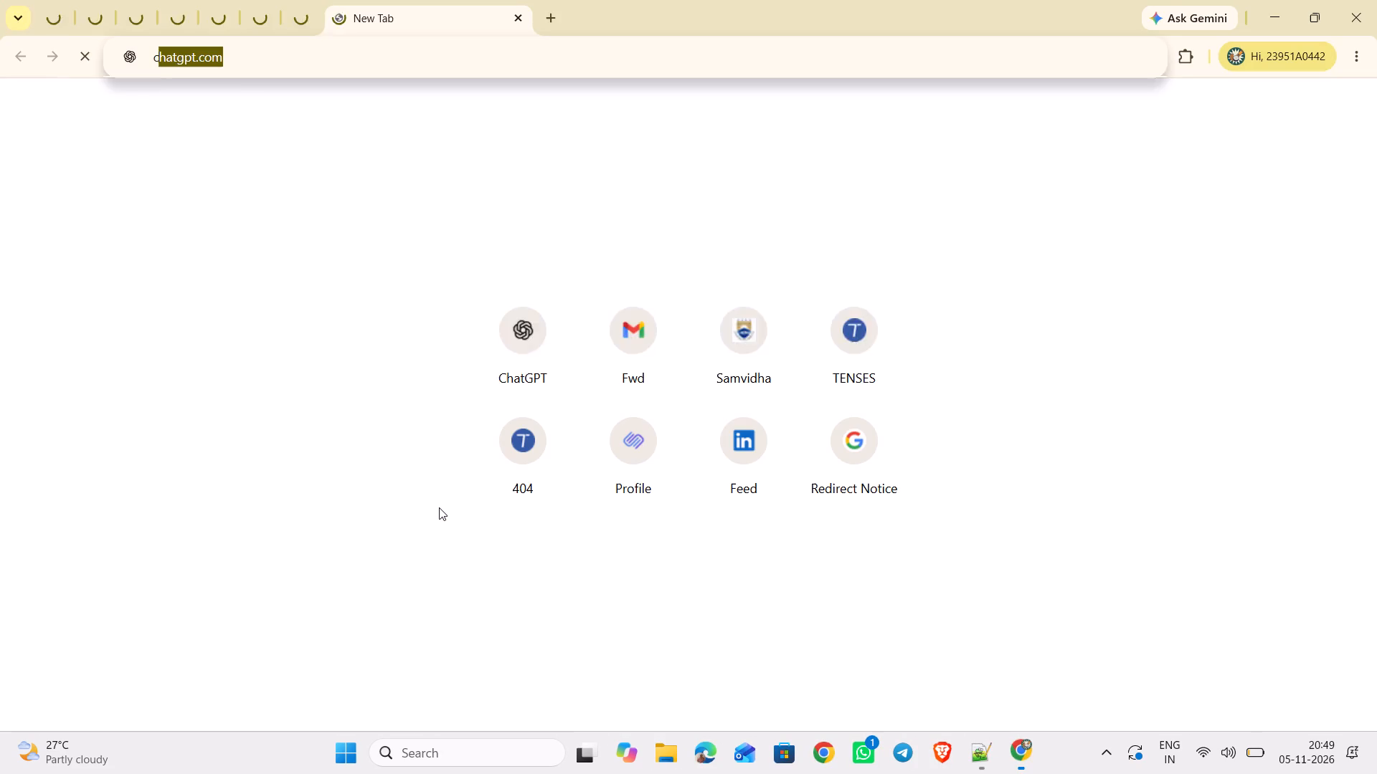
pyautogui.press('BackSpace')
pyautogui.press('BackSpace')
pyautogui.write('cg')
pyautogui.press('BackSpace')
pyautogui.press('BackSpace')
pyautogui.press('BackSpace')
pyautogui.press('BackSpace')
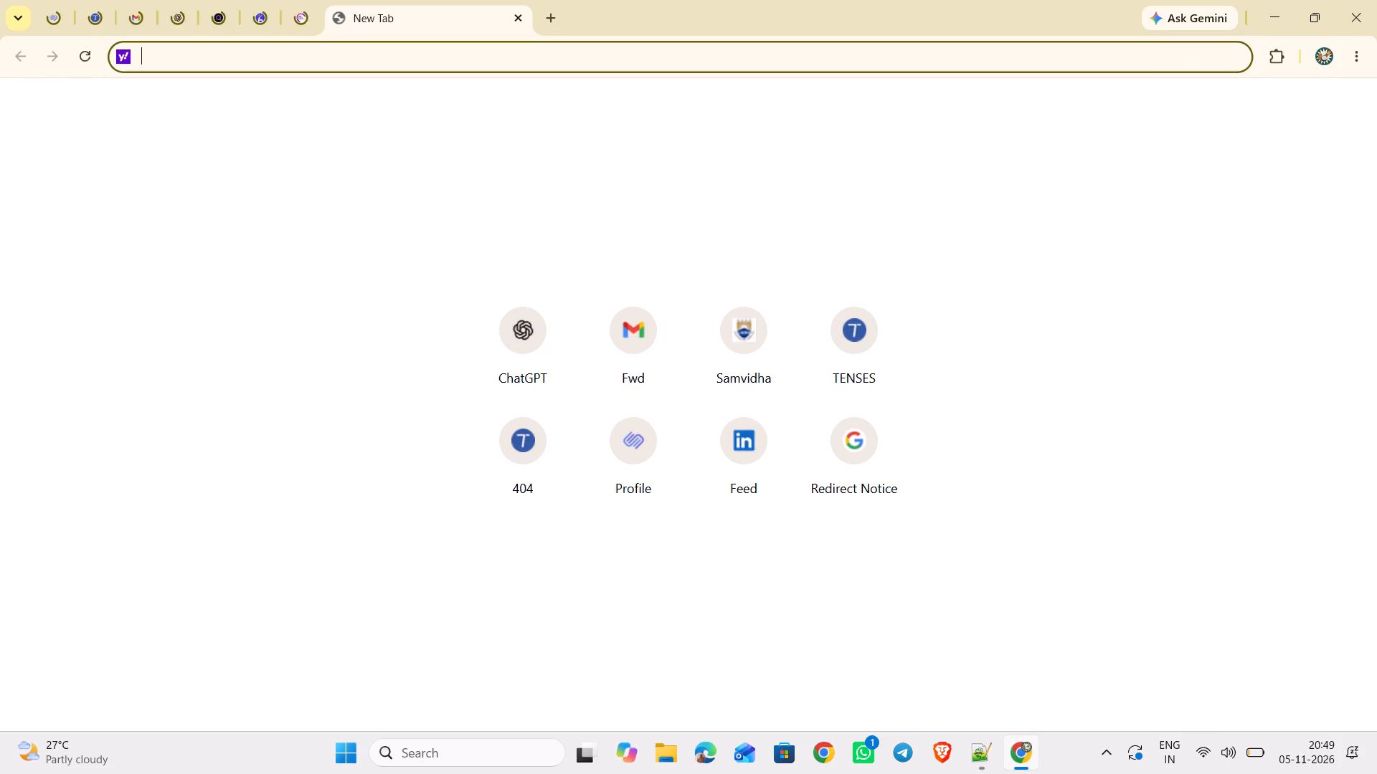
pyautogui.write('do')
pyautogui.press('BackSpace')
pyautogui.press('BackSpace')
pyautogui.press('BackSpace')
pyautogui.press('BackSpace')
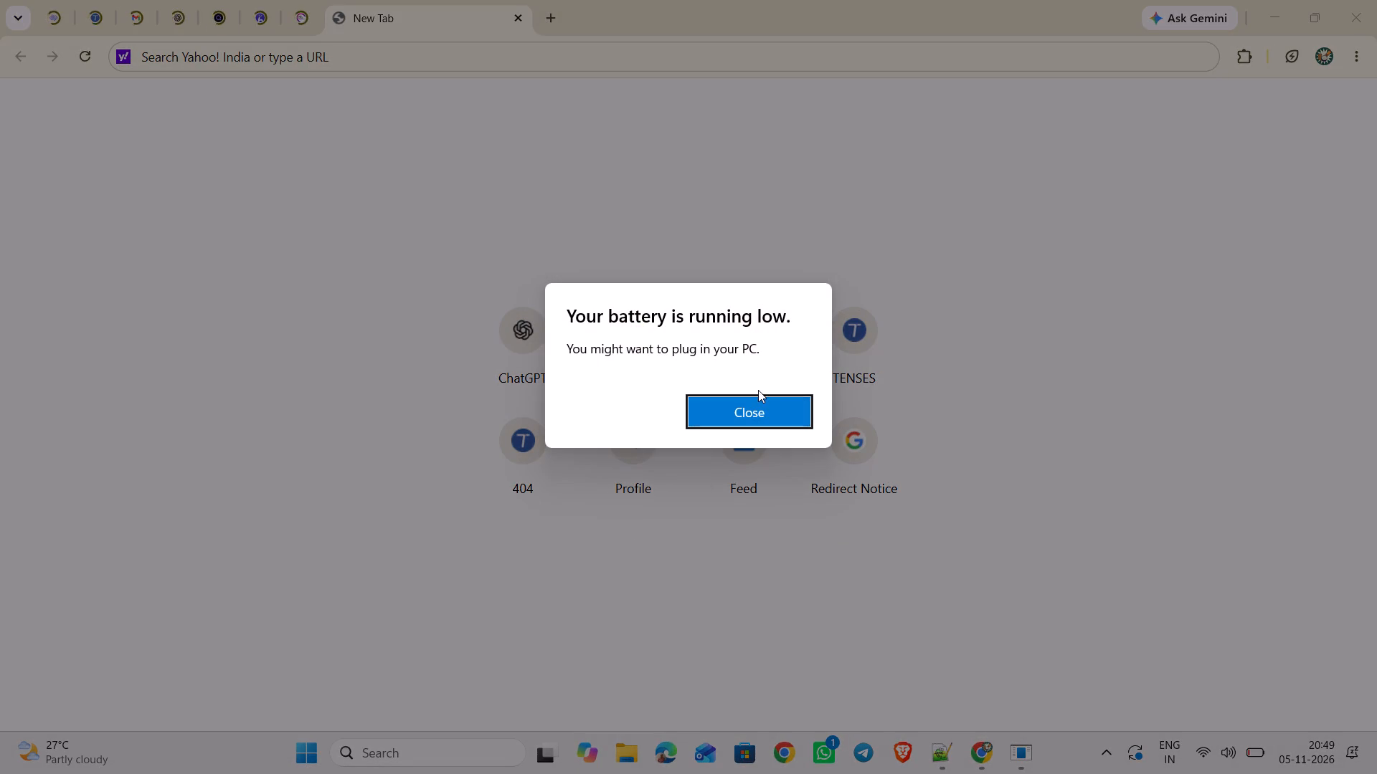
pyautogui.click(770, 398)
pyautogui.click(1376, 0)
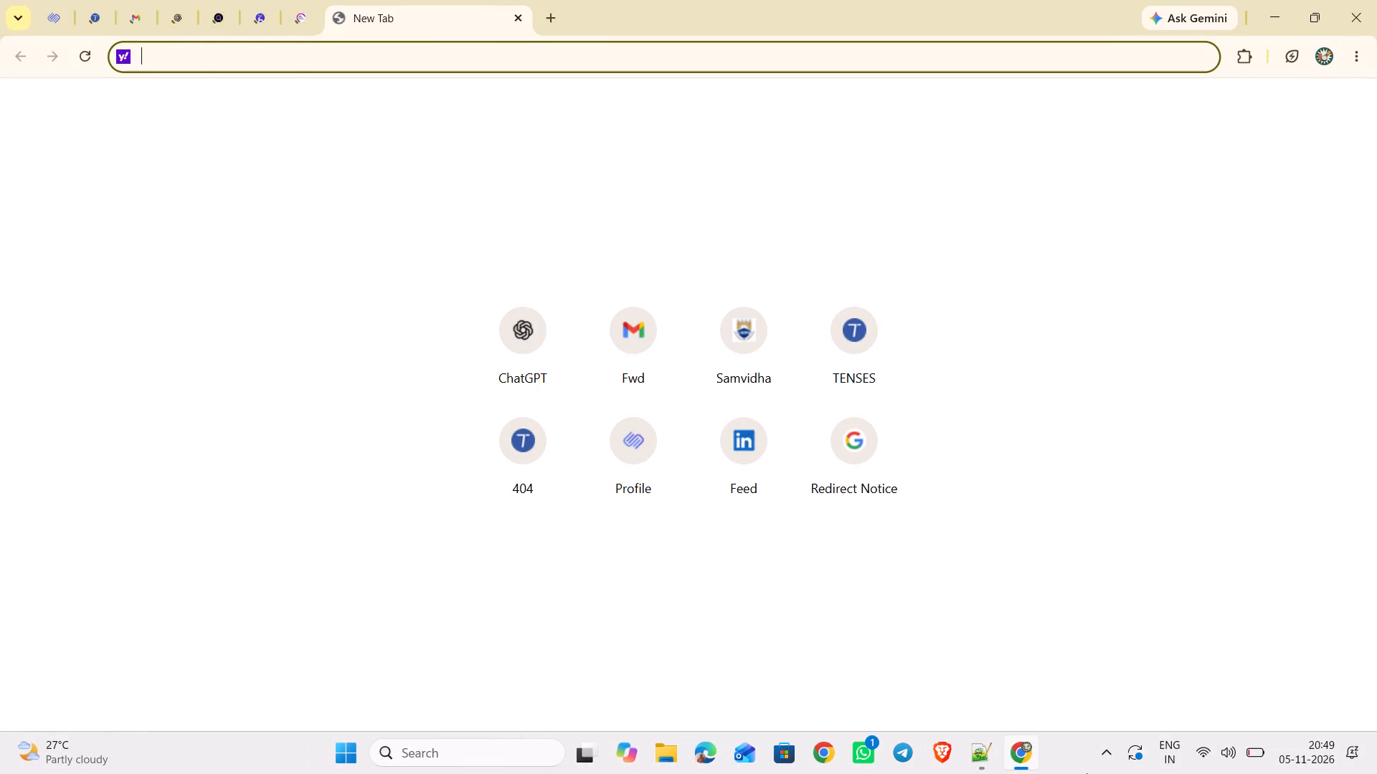
# Reveal the hidden background apps in the system tray.
pyautogui.click(1099, 760)
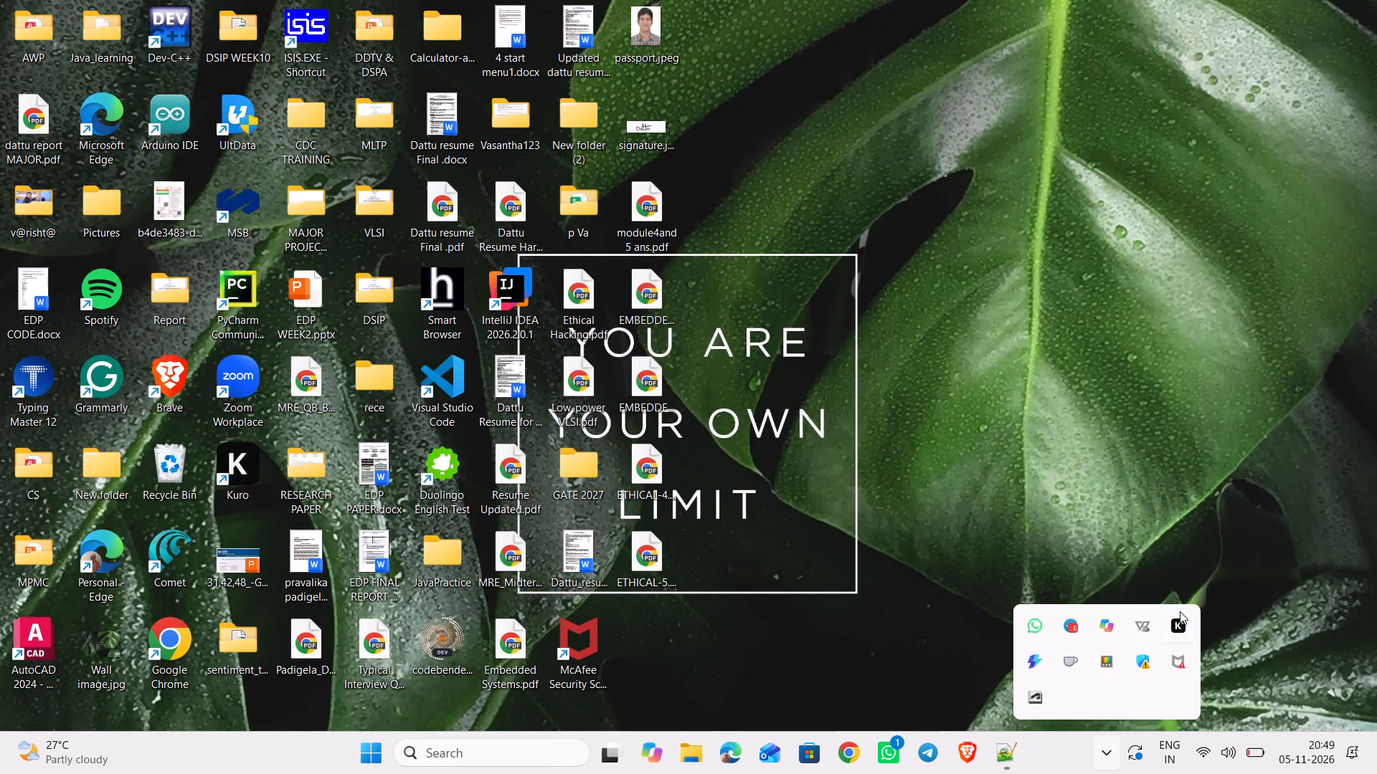
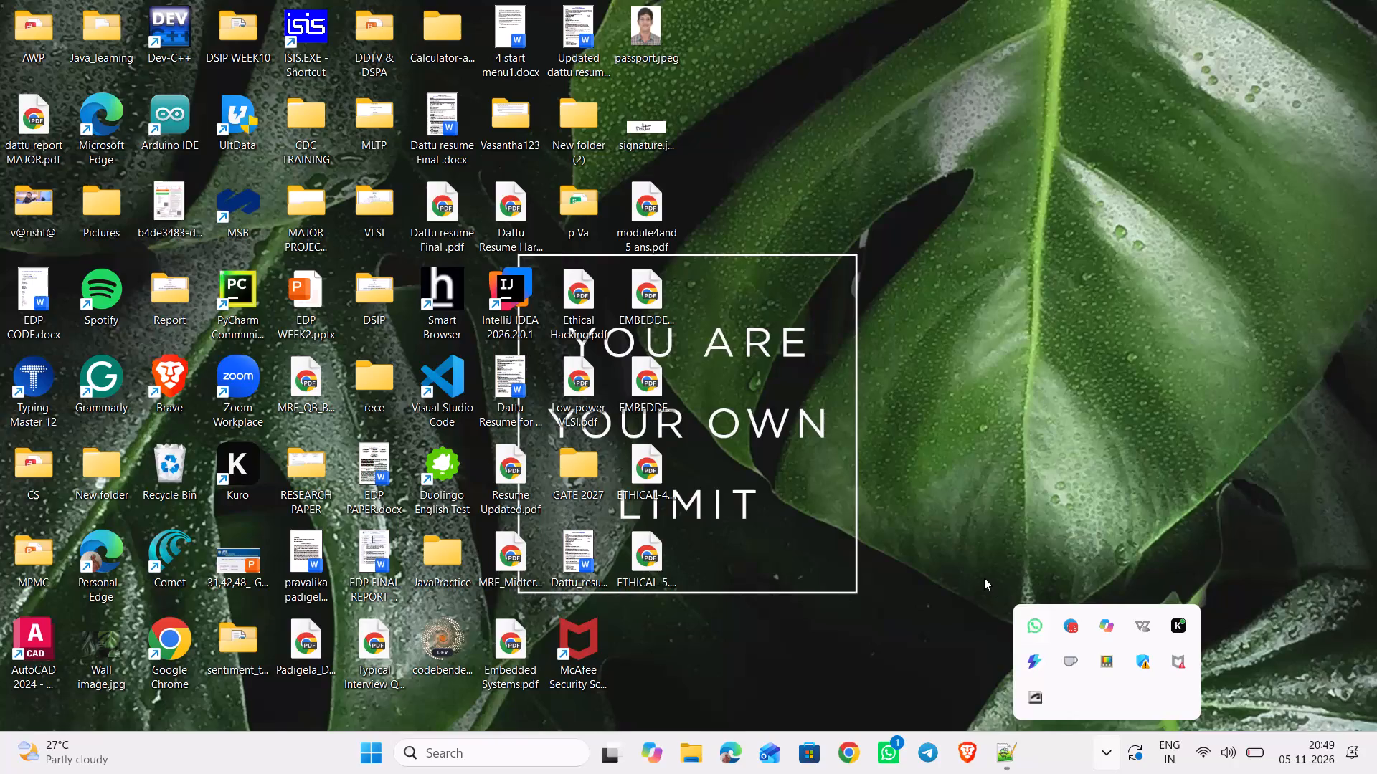
# Switch to the Notepad++ window with the Cognizant session notes and close it.
pyautogui.hotkey('alt', 'Tab')
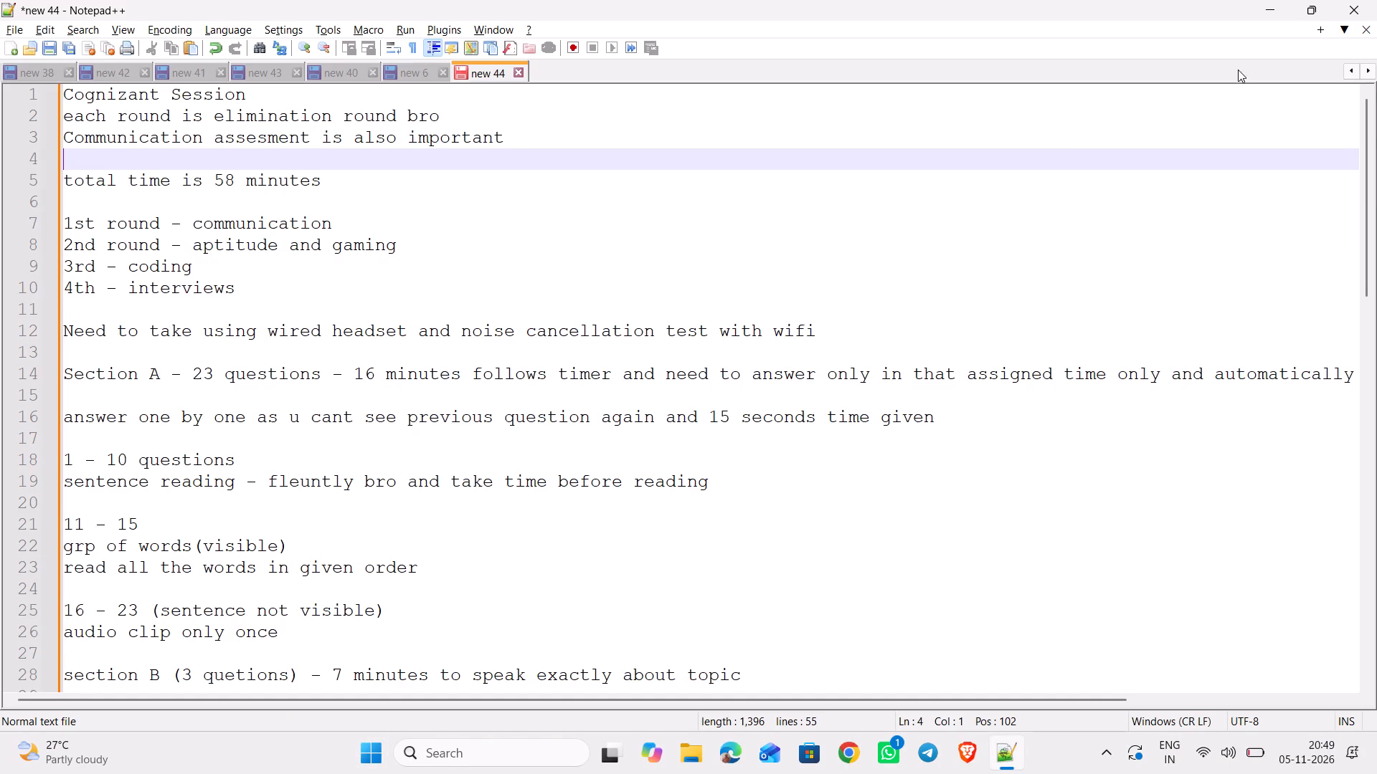
pyautogui.click(1350, 0)
# Shut down the computer.
pyautogui.press('Tab')
pyautogui.press('Tab')
pyautogui.press('Tab')
pyautogui.press('Tab')
pyautogui.press('Tab')
pyautogui.press('Tab')
pyautogui.press('Tab')
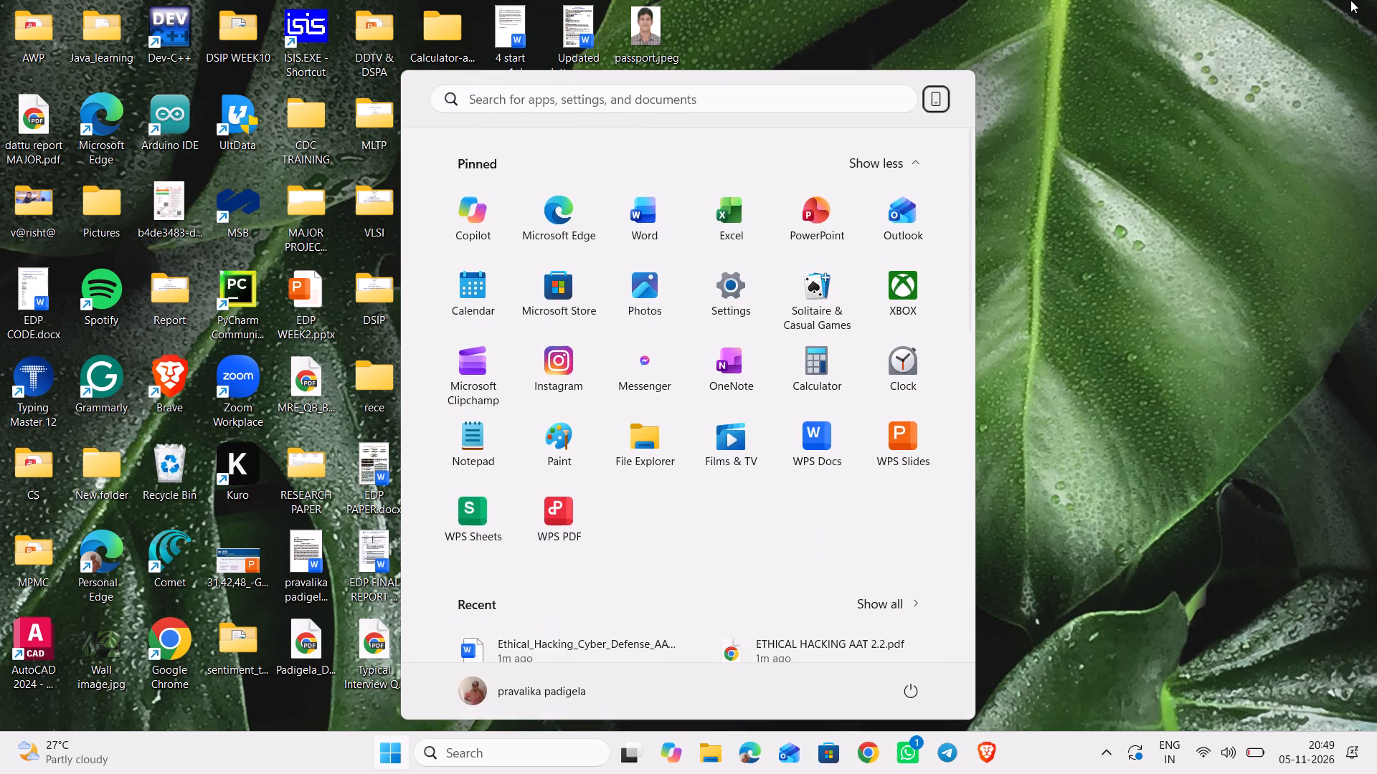
pyautogui.press('Tab')
pyautogui.press('Tab')
pyautogui.press('Return')
pyautogui.press('Down')
pyautogui.press('Down')
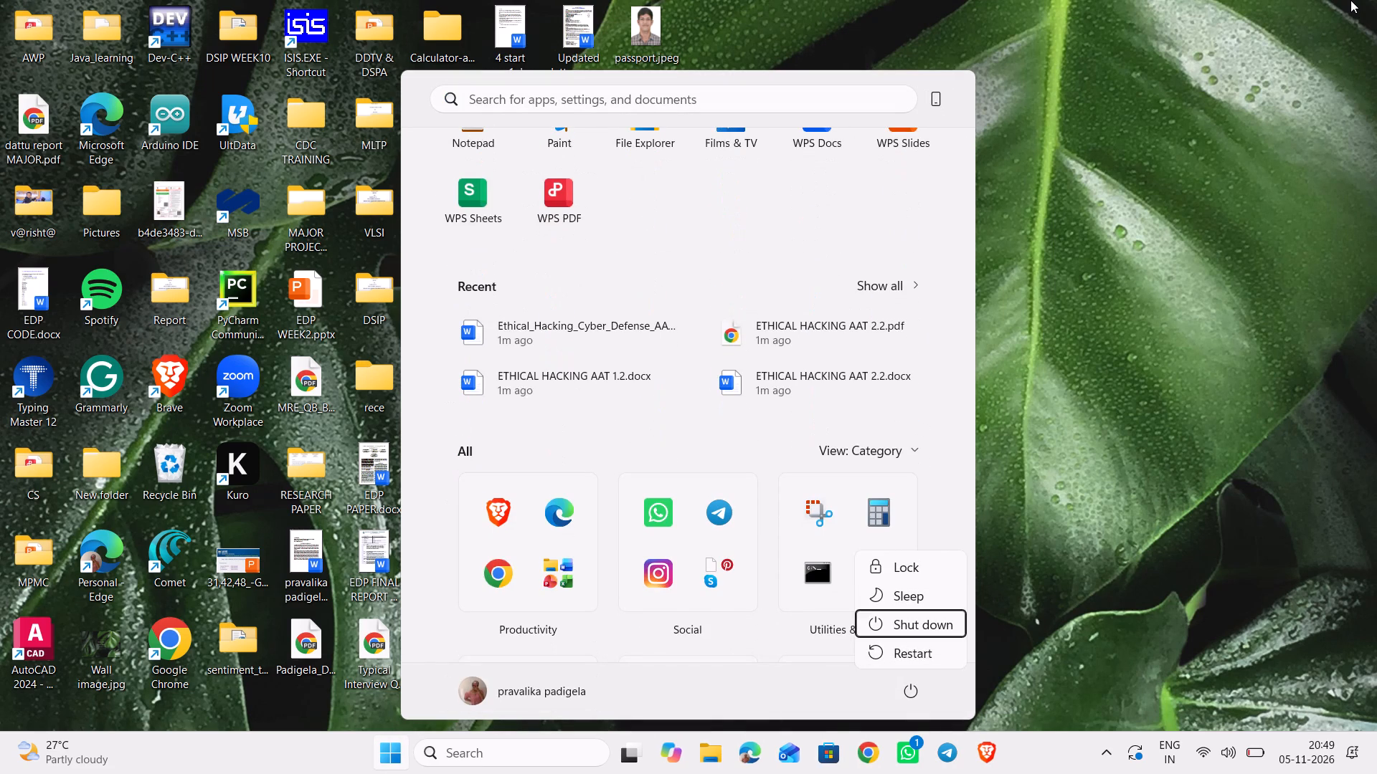
pyautogui.press('Return')
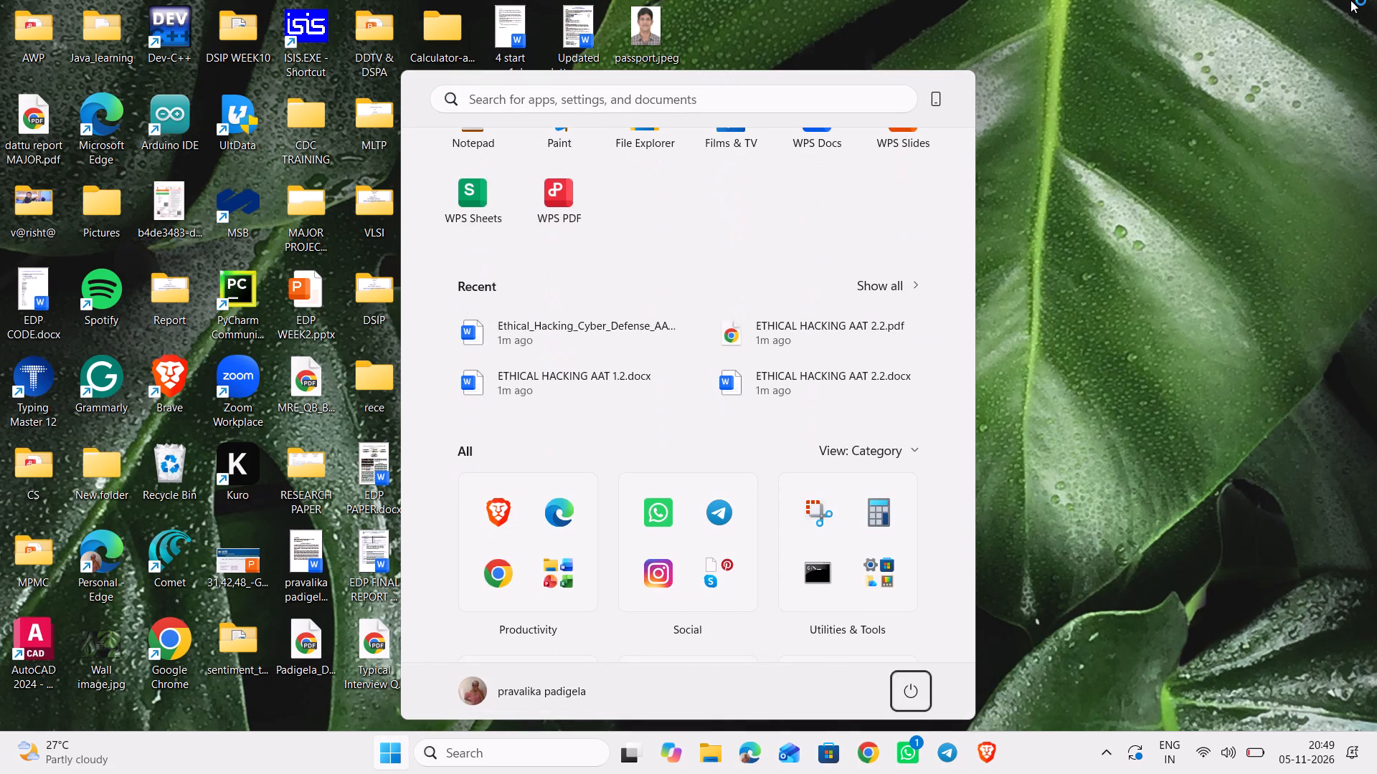